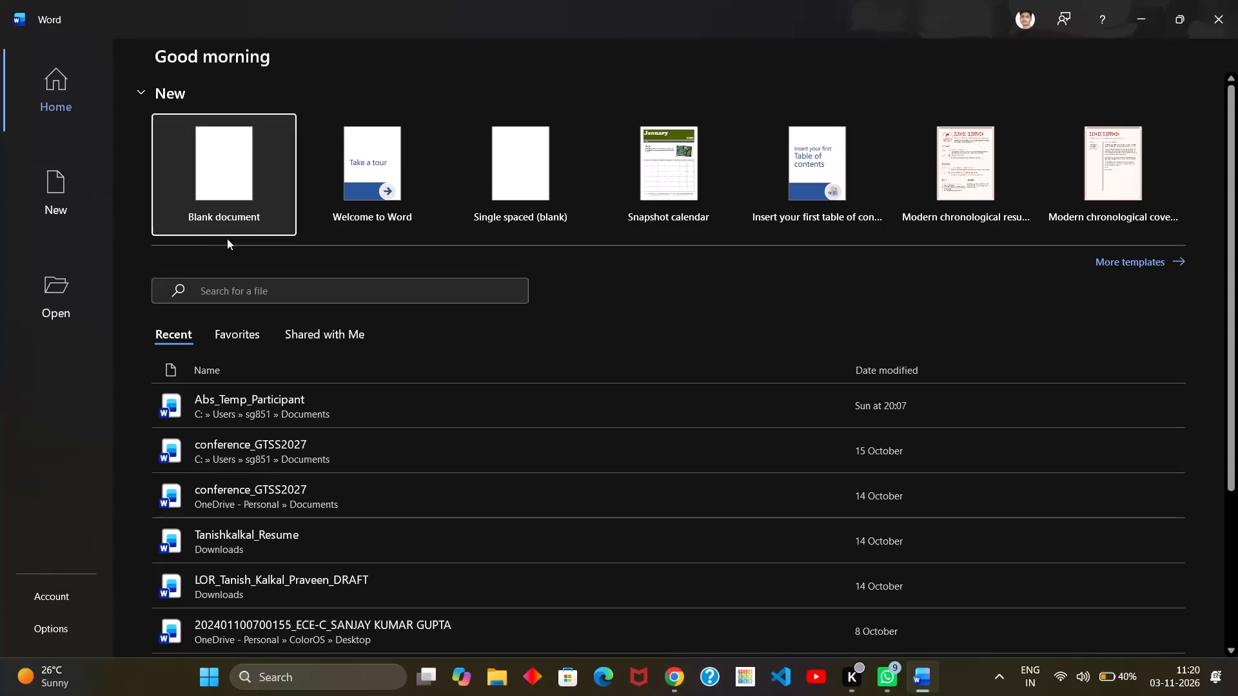
Bring up the list of recent documents for opening an existing file.
click(58, 296)
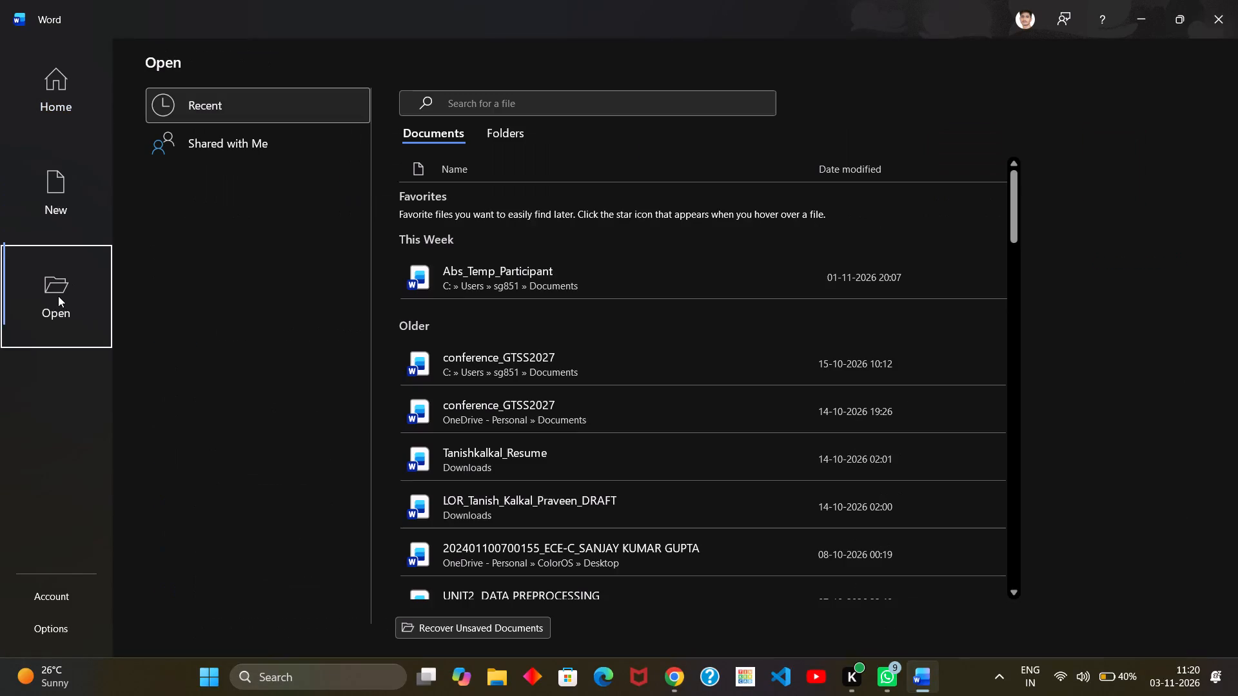
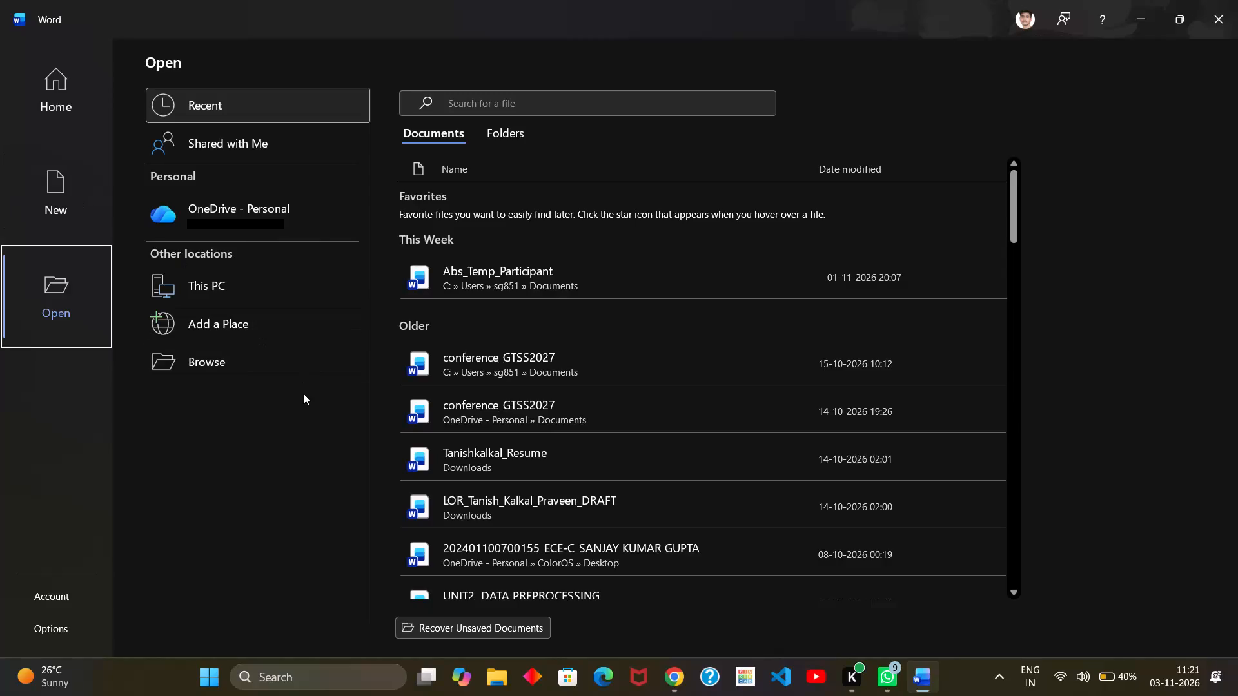
Search the Home location for files matching "quad" and open the Quadcopter_CA2_Performance_Analysis PDF.
click(231, 374)
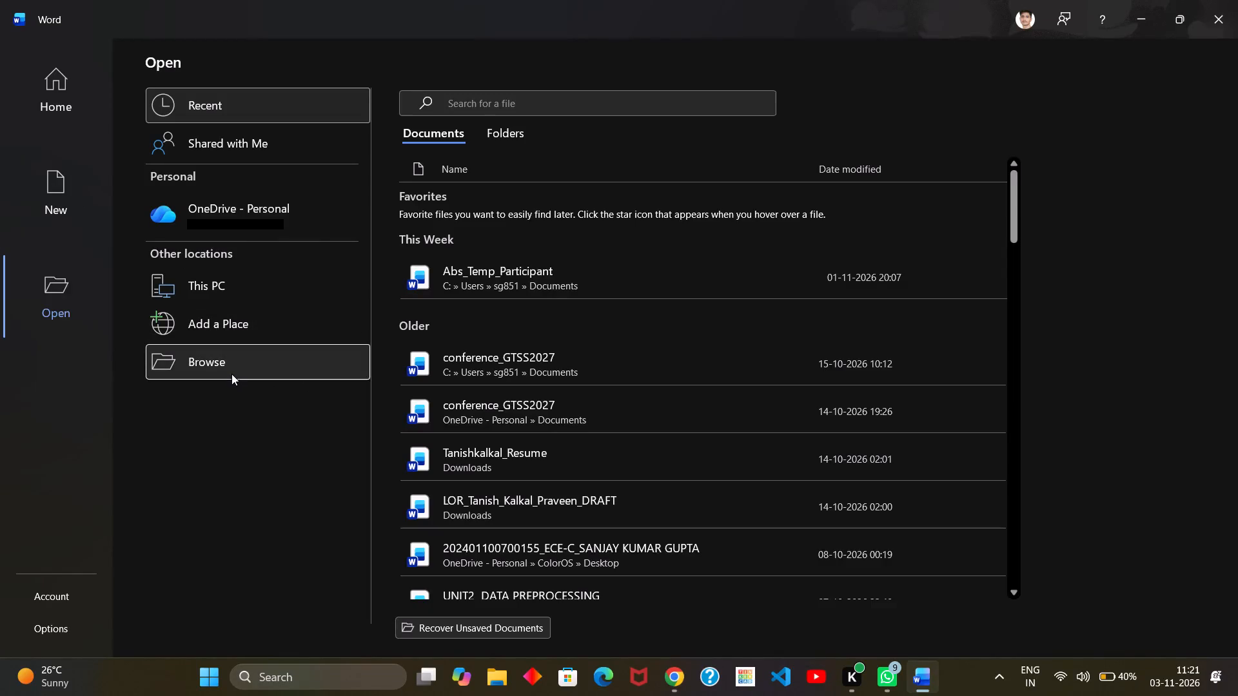
scroll(28, 161, up, 2)
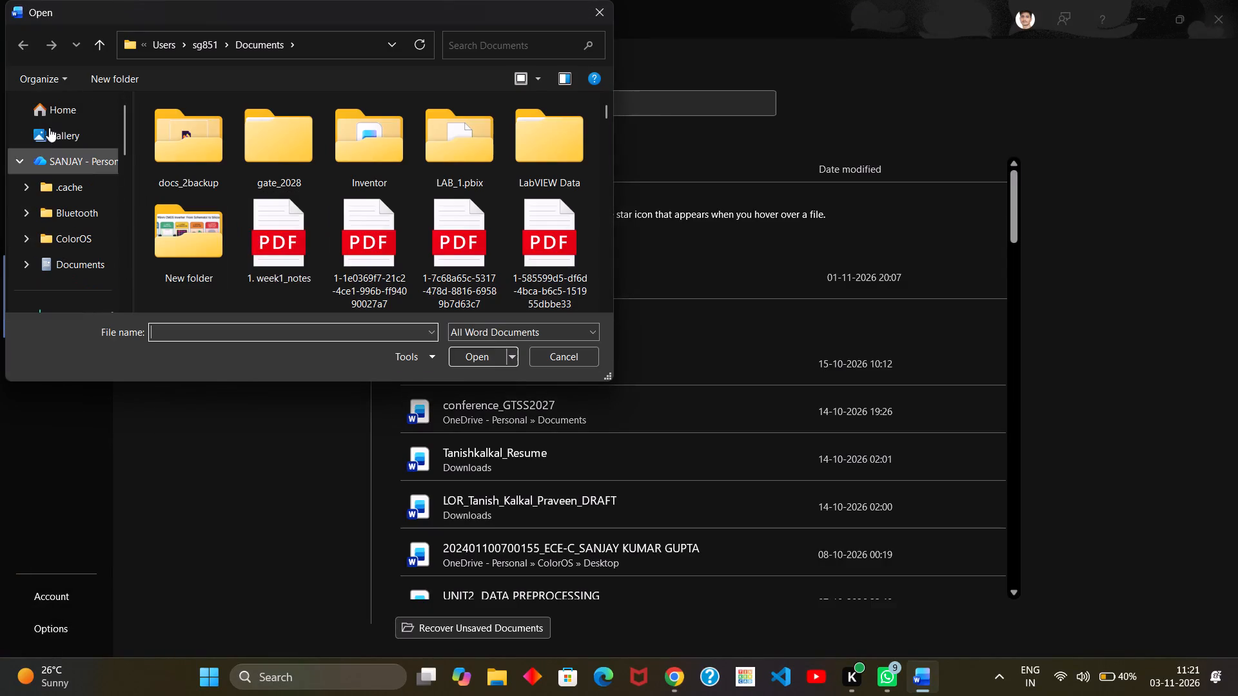
click(71, 102)
click(491, 50)
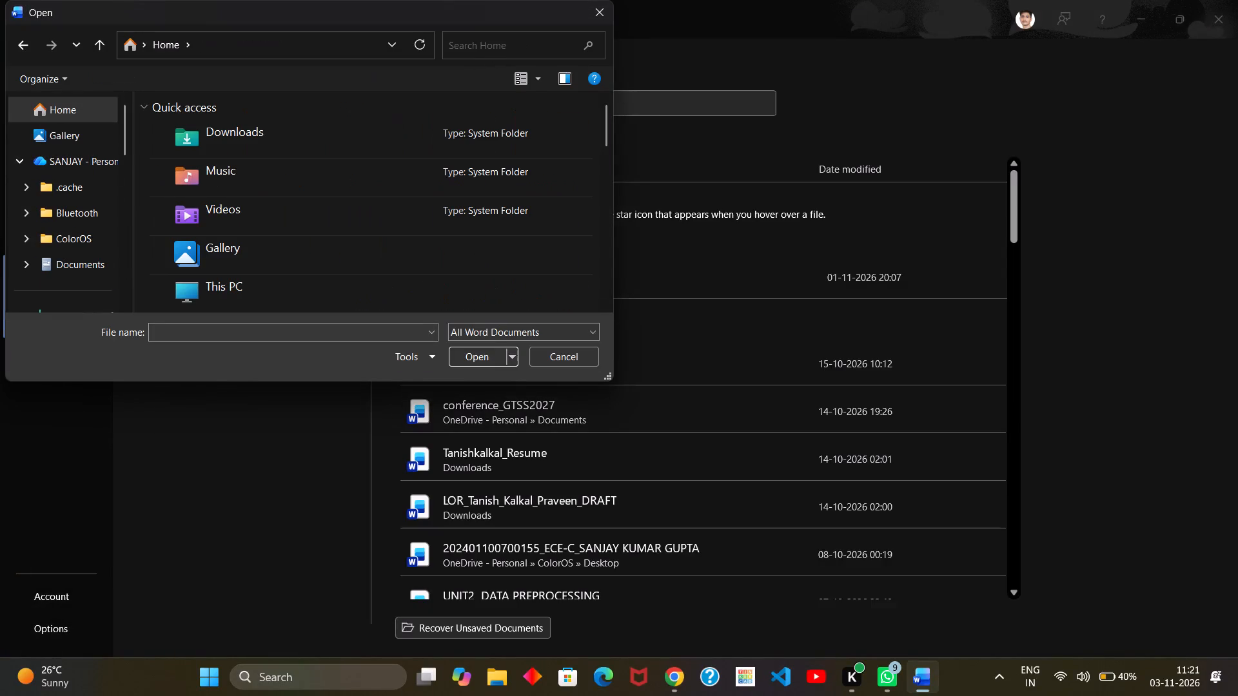
text(quad)
key(Return)
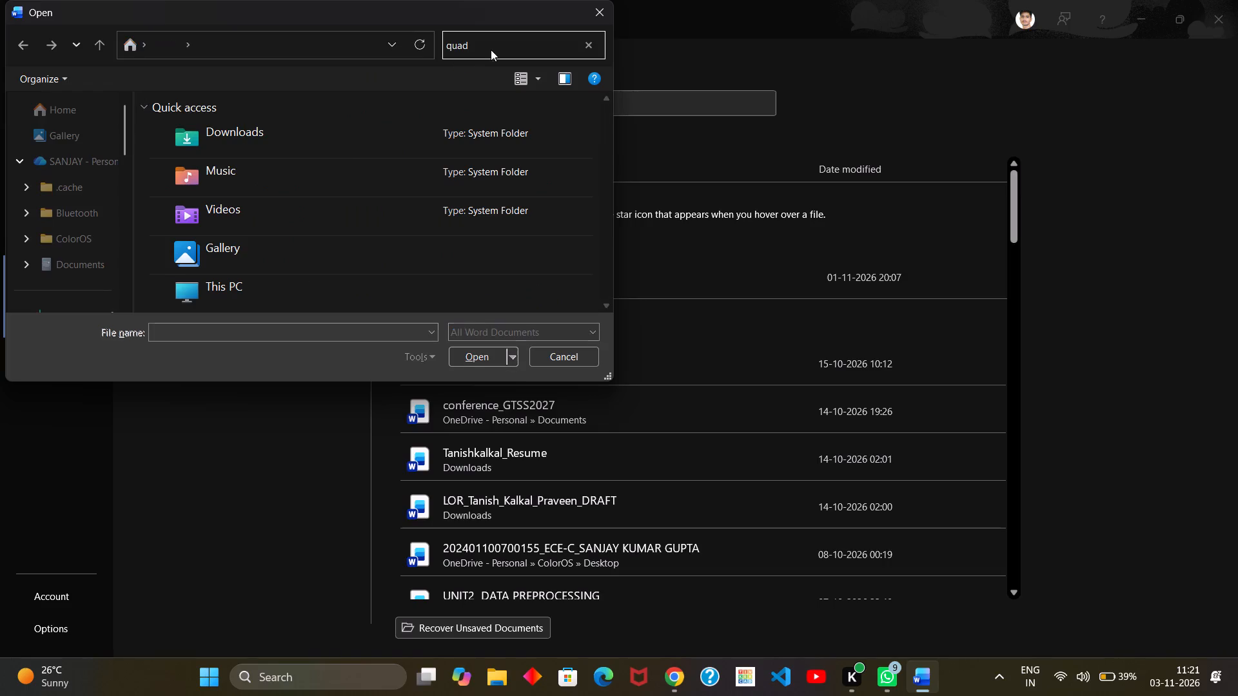
triple_click(244, 157)
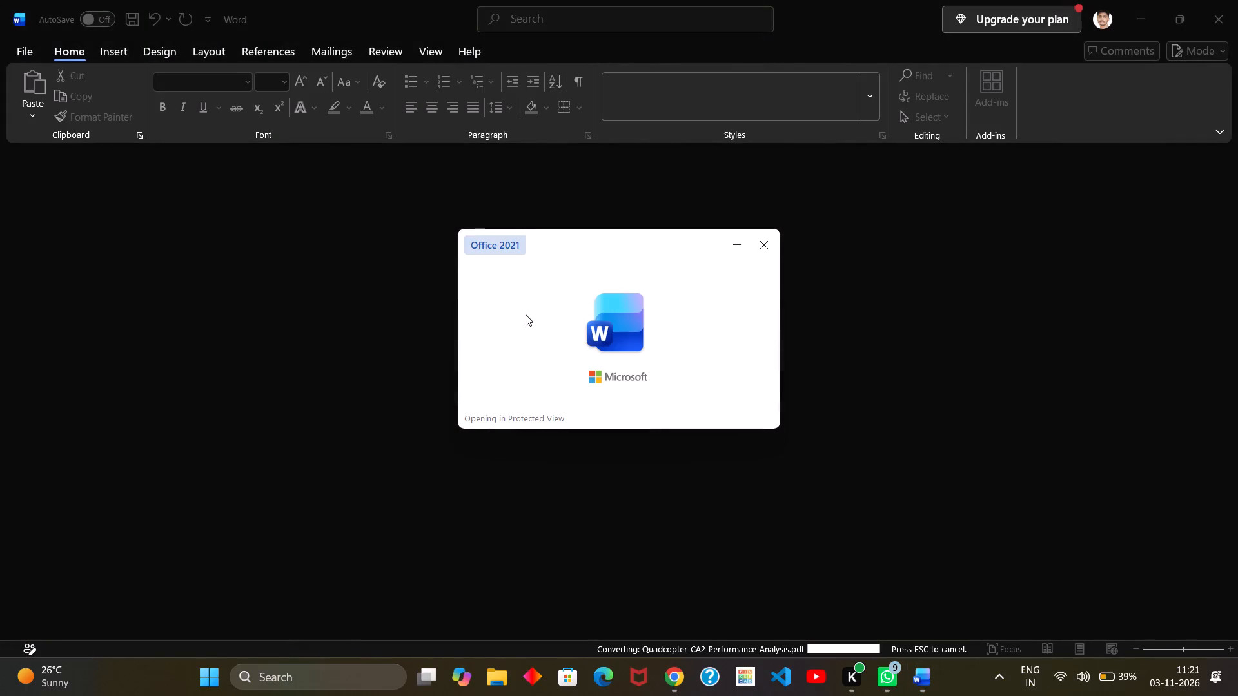
Enable editing for the opened quadcopter report.
click(599, 253)
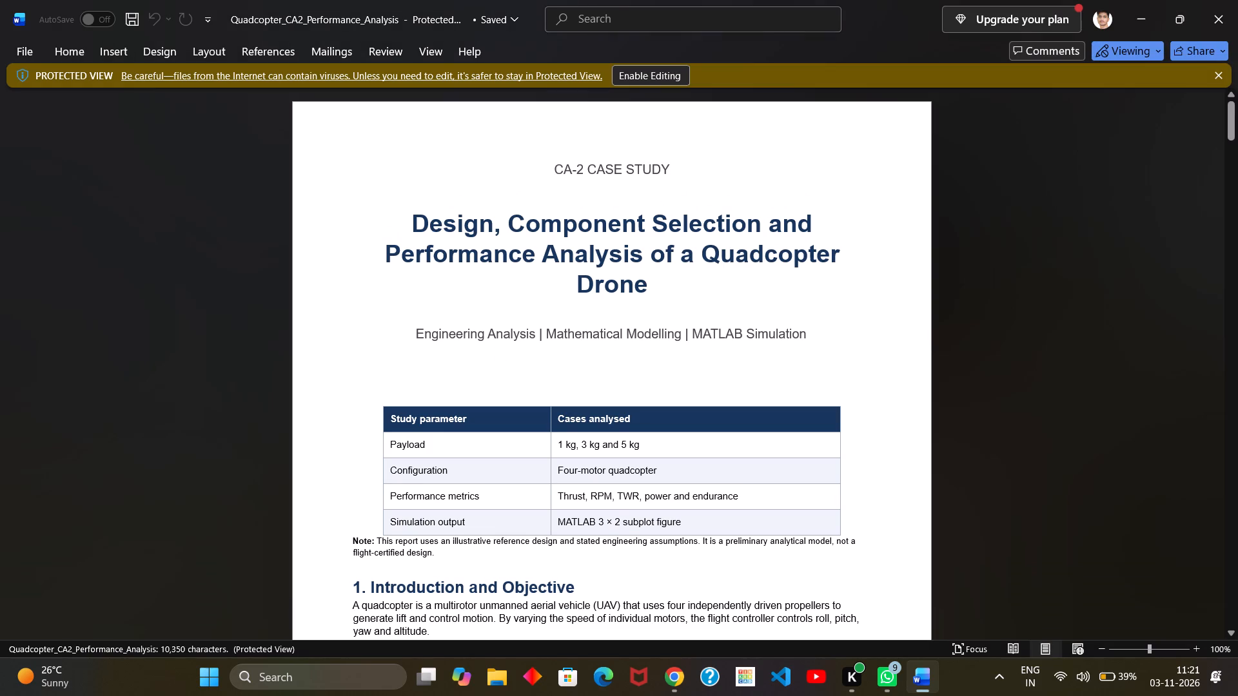
click(656, 75)
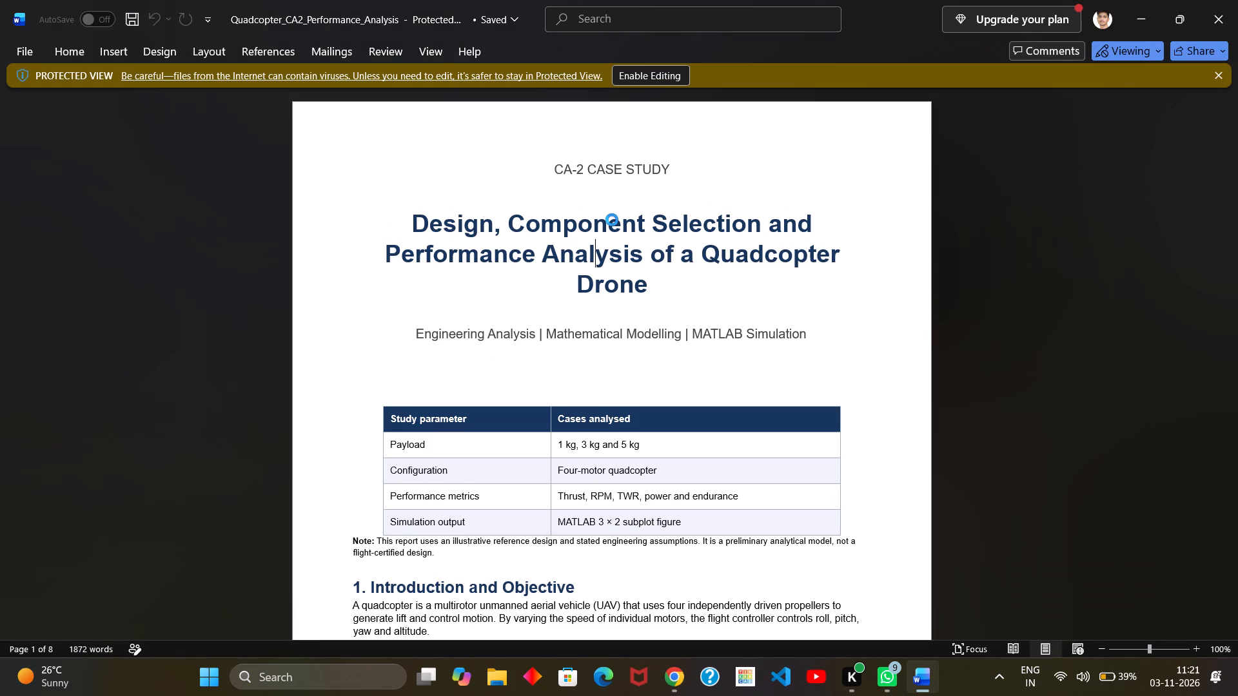
Examine the whole quadcopter report, checking its text, MATLAB code and page layout at different zoom levels.
scroll(612, 220, down, 6)
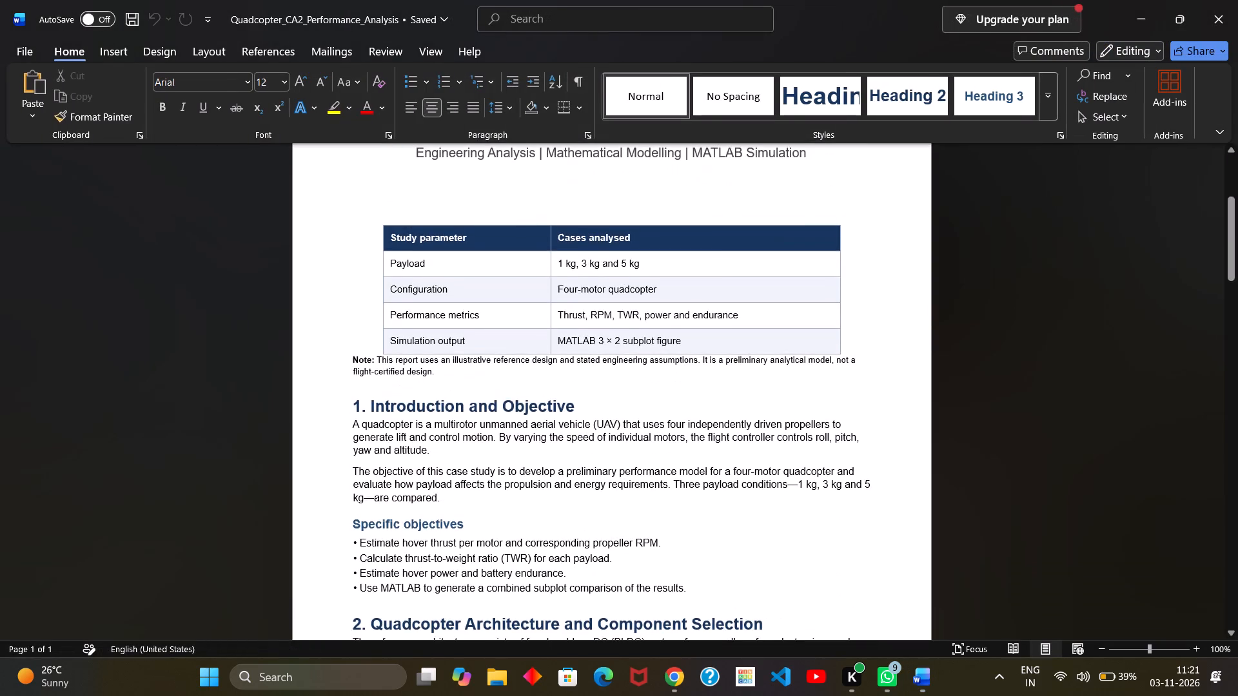
scroll(612, 220, down, 20)
scroll(612, 220, down, 18)
scroll(612, 220, up, 1)
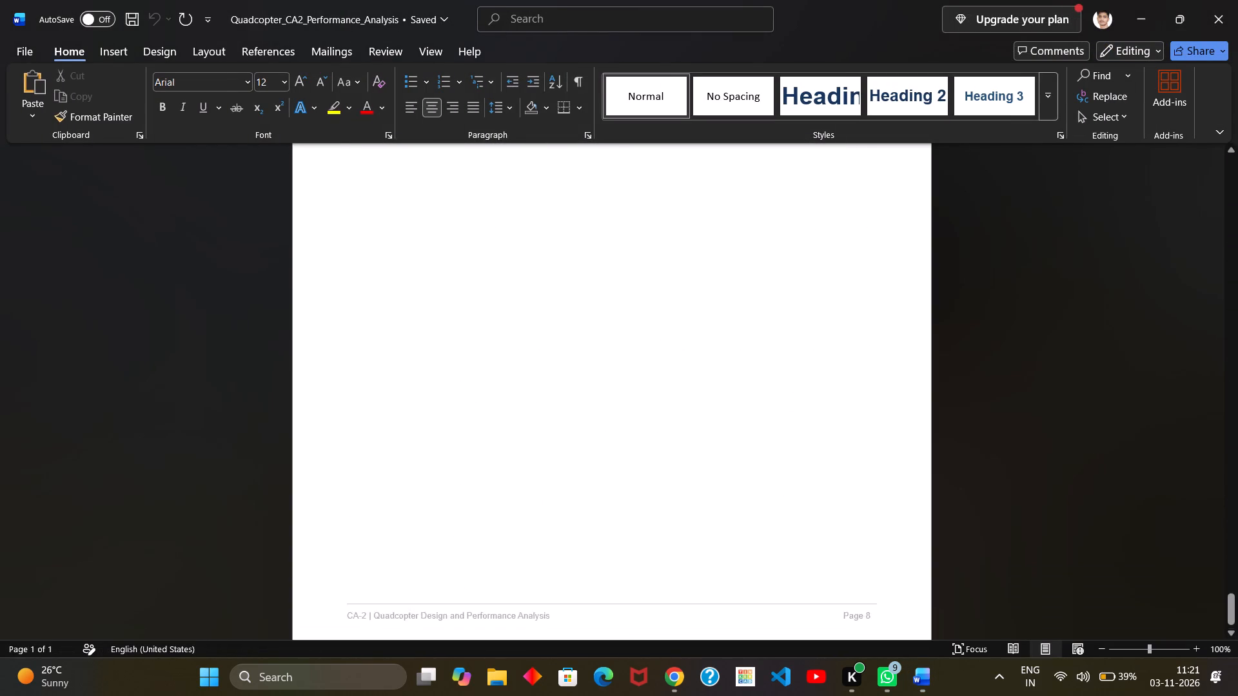
scroll(612, 220, up, 7)
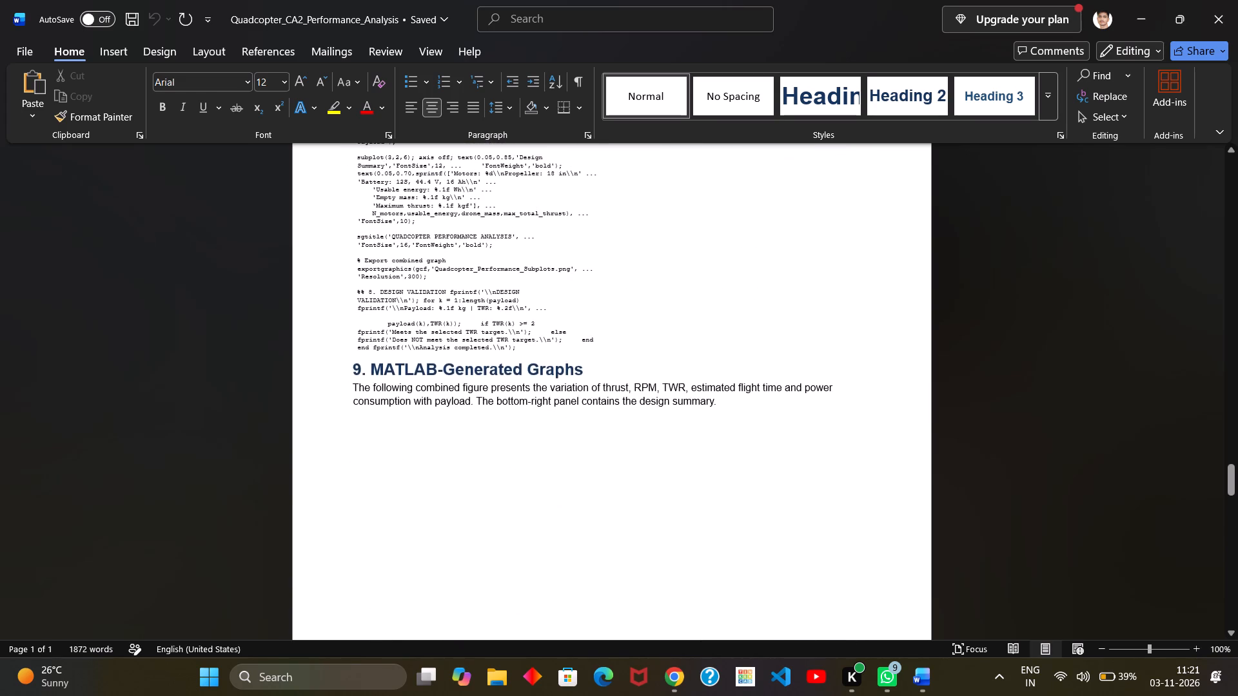
scroll(612, 220, up, 1)
ctrl+scroll(612, 220, up, 5)
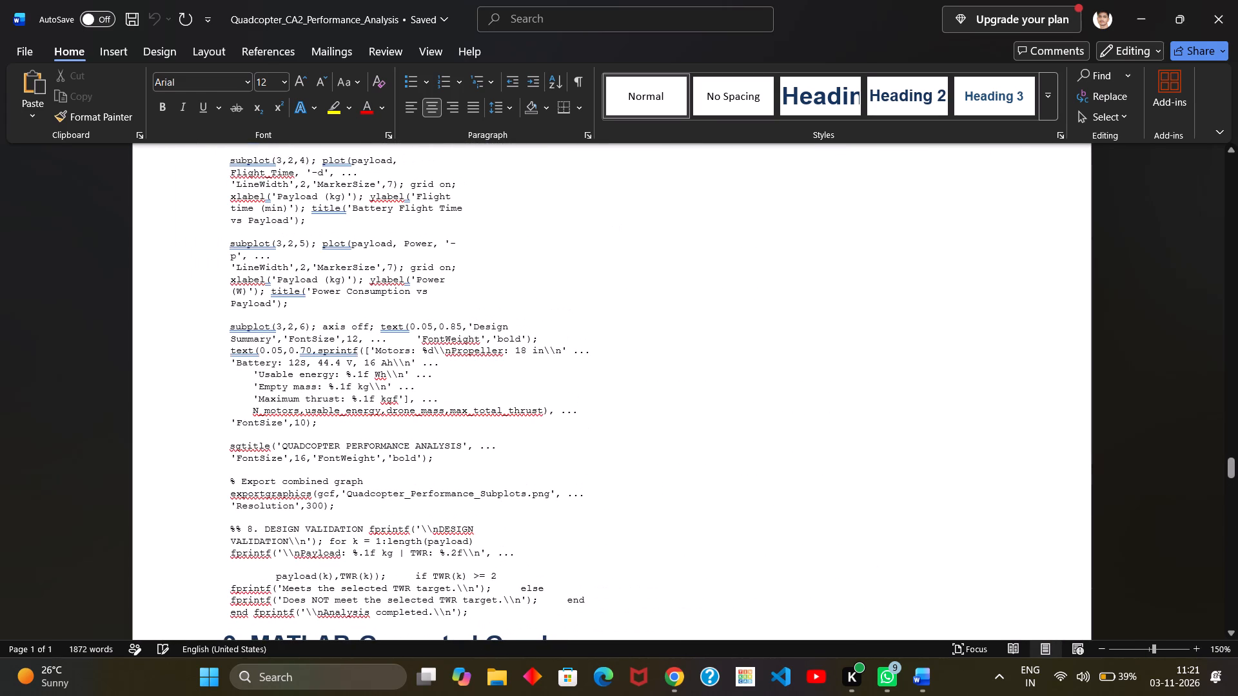
scroll(524, 307, up, 1)
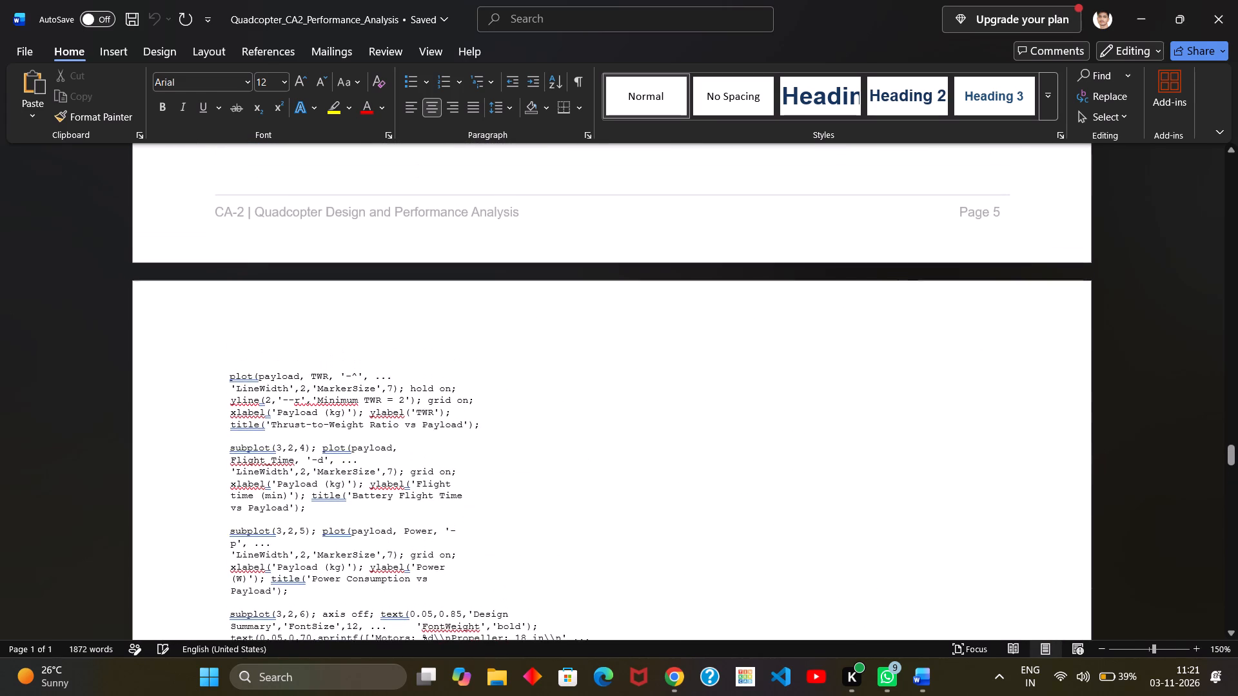
ctrl+scroll(524, 307, down, 9)
scroll(524, 307, up, 2)
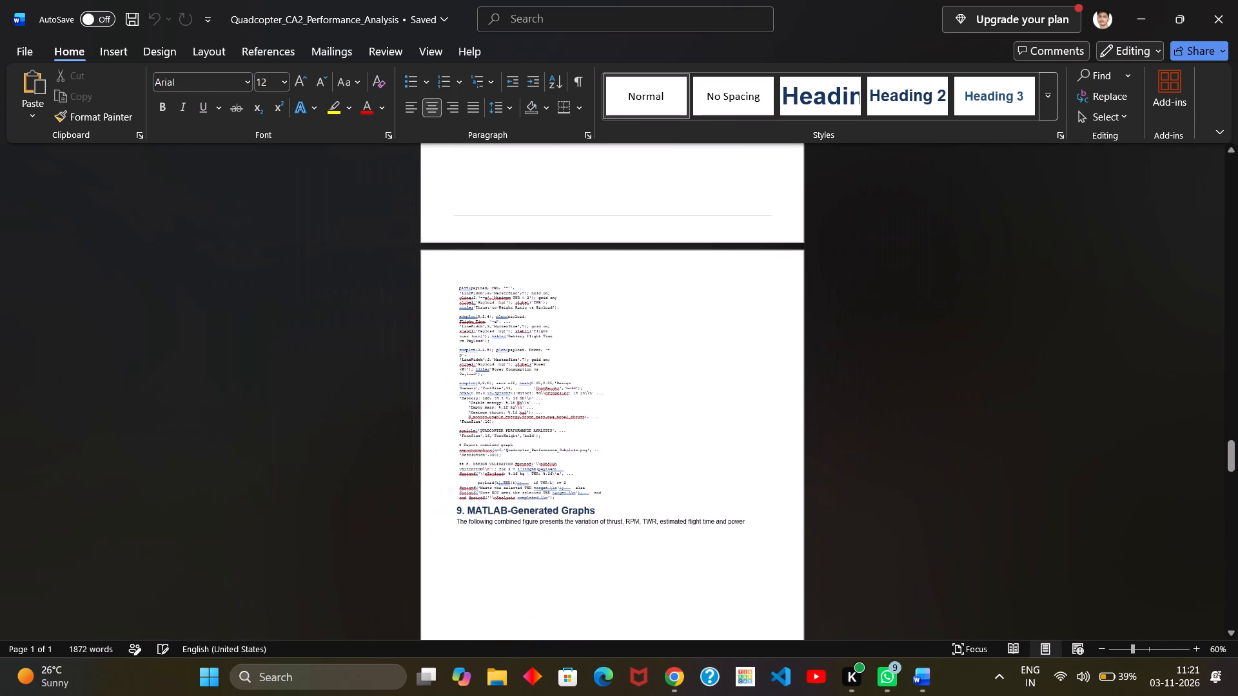
scroll(524, 307, up, 9)
ctrl+scroll(492, 305, down, 4)
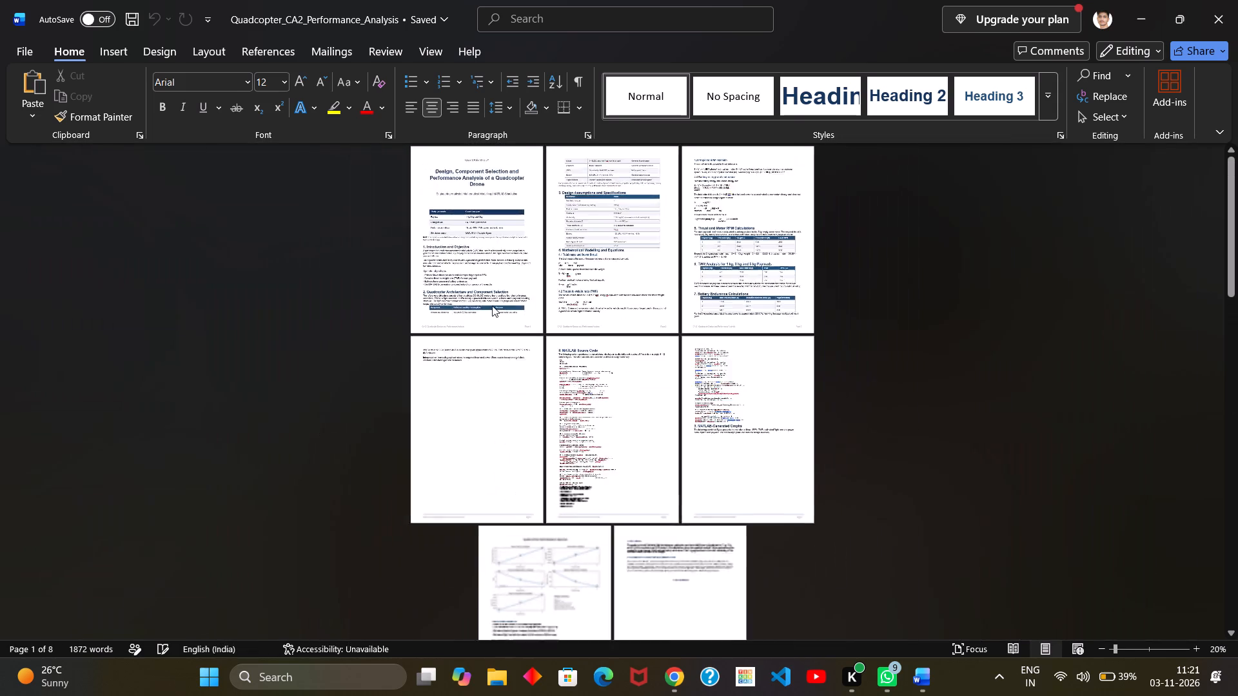
ctrl+scroll(492, 305, down, 4)
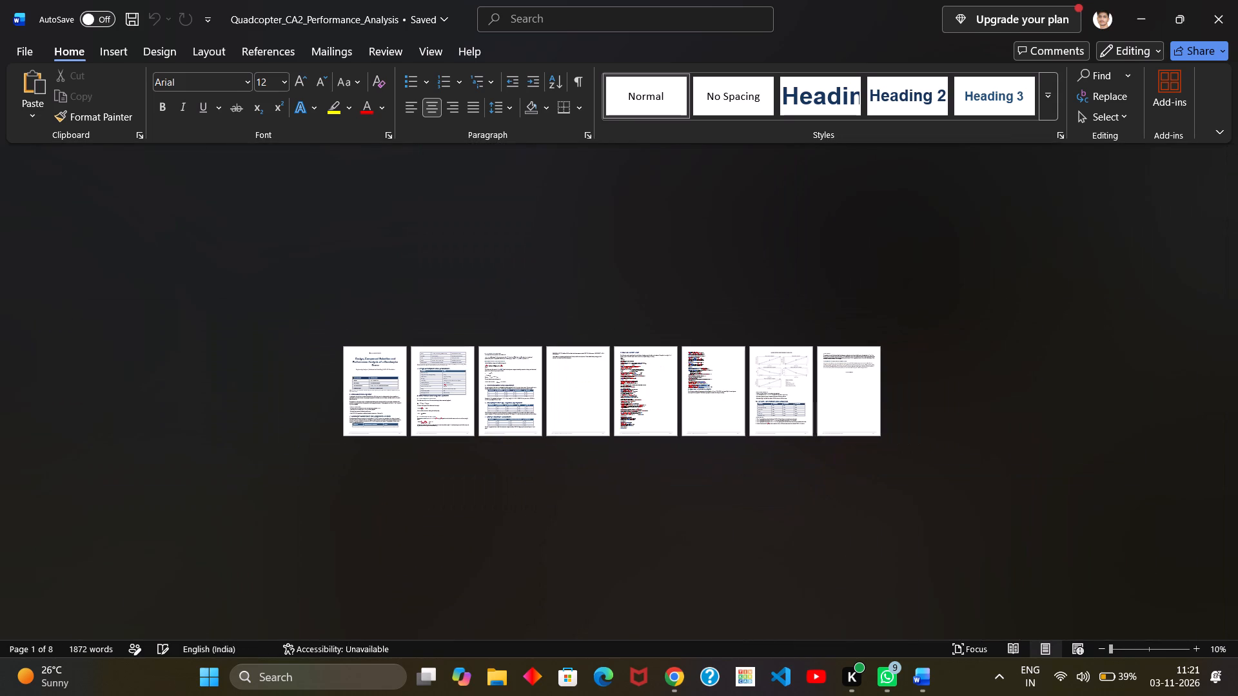
ctrl+scroll(492, 305, up, 9)
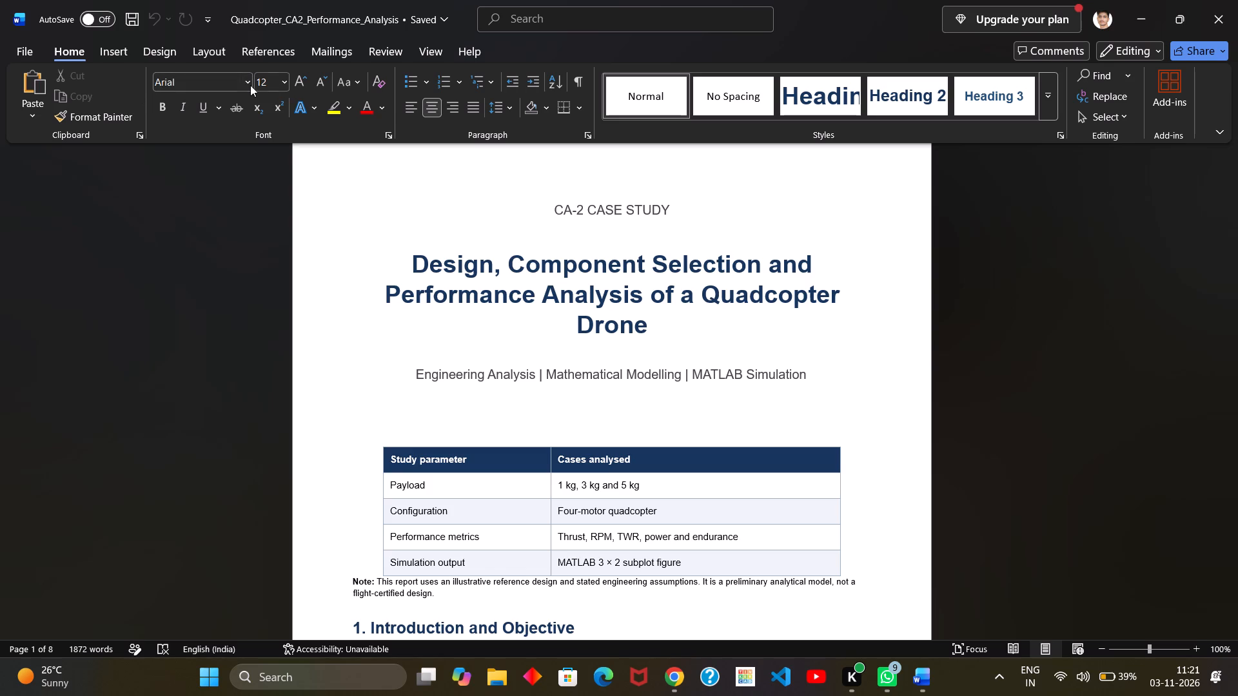
scroll(406, 305, down, 19)
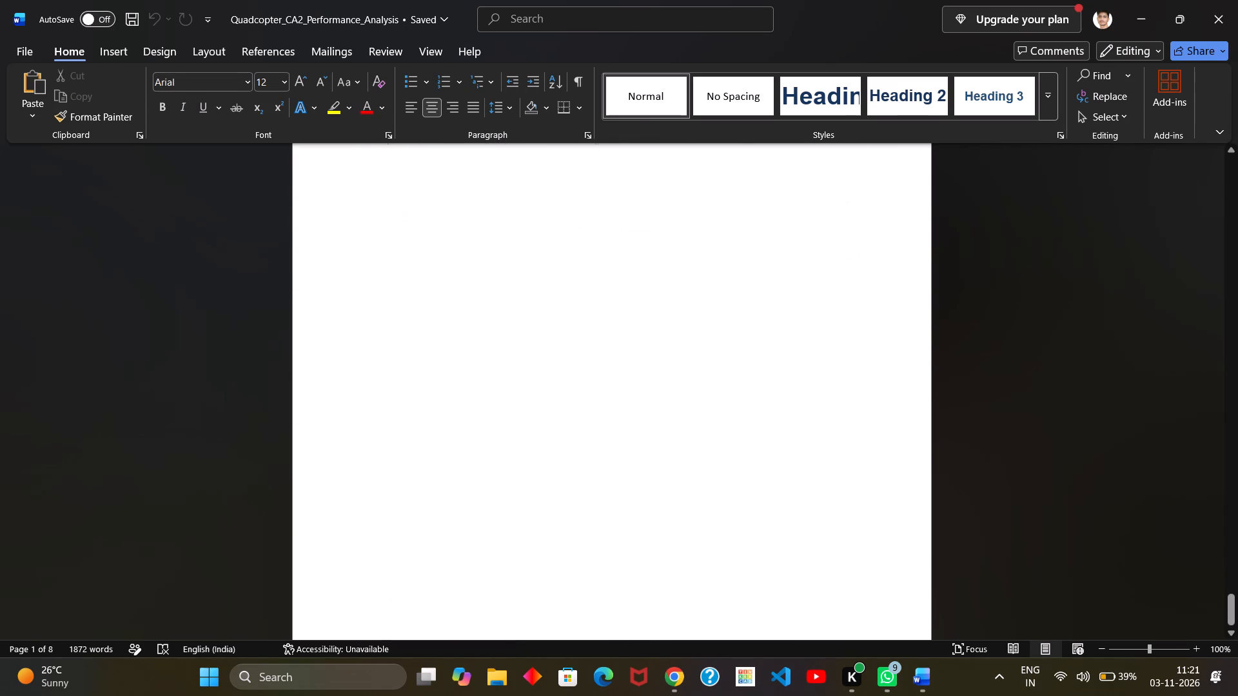
scroll(406, 305, down, 5)
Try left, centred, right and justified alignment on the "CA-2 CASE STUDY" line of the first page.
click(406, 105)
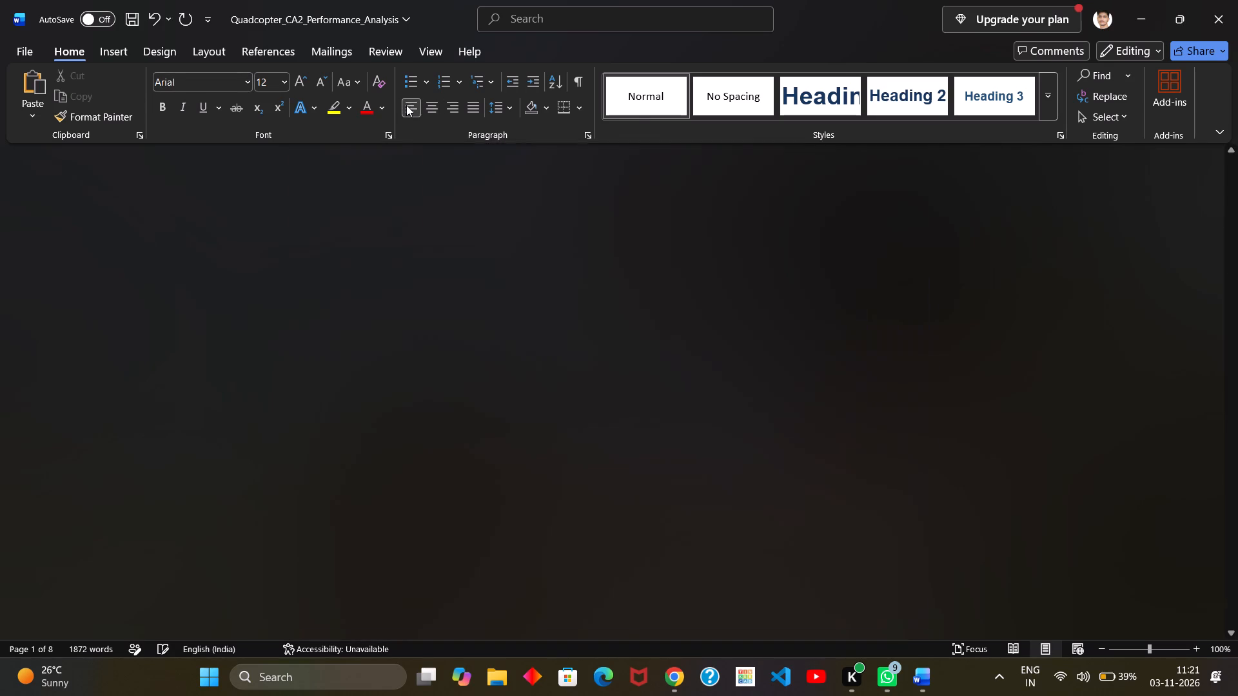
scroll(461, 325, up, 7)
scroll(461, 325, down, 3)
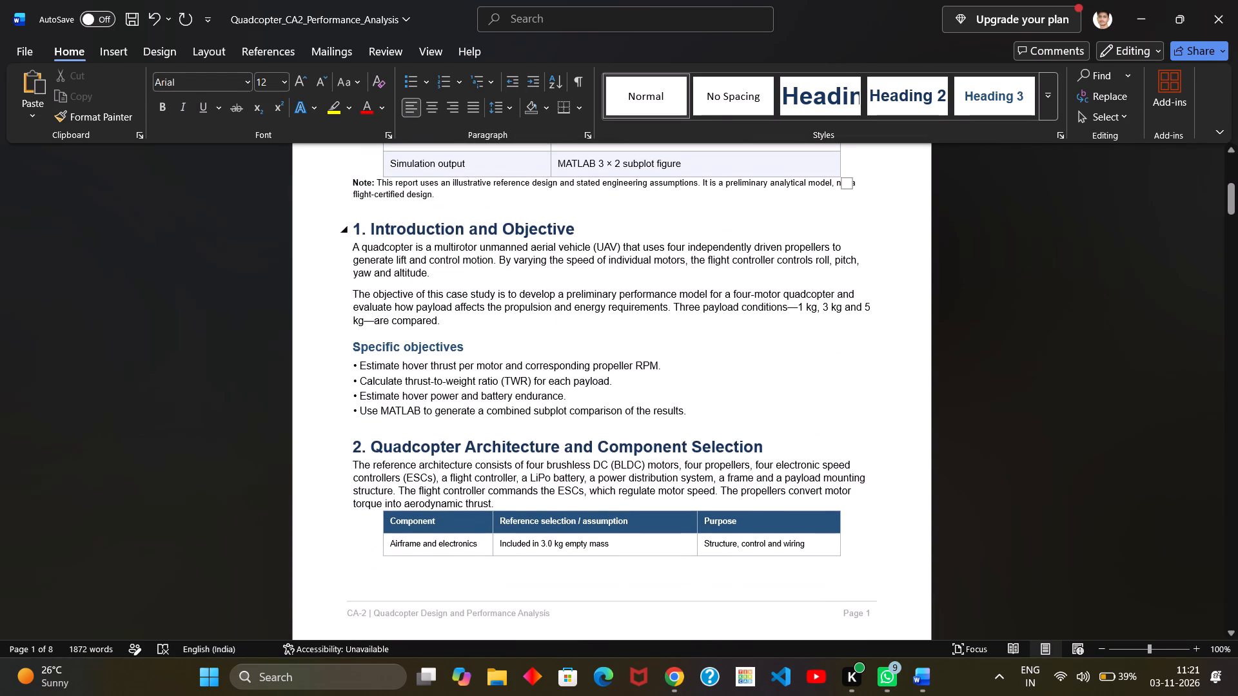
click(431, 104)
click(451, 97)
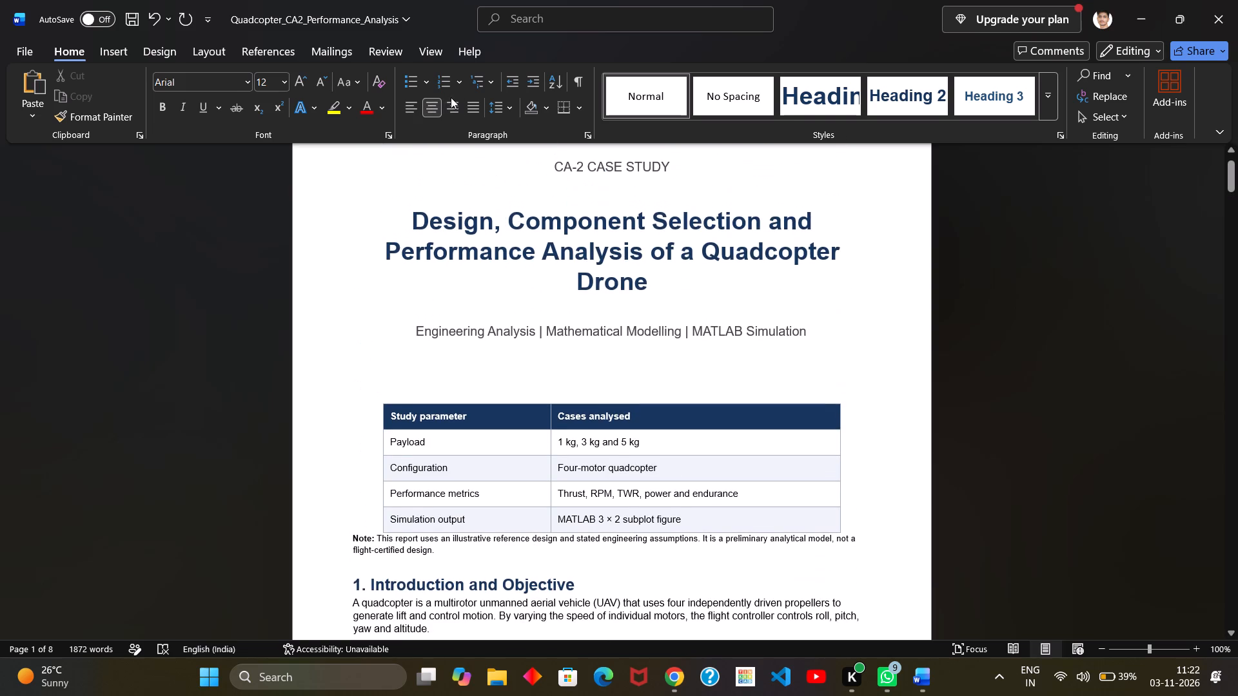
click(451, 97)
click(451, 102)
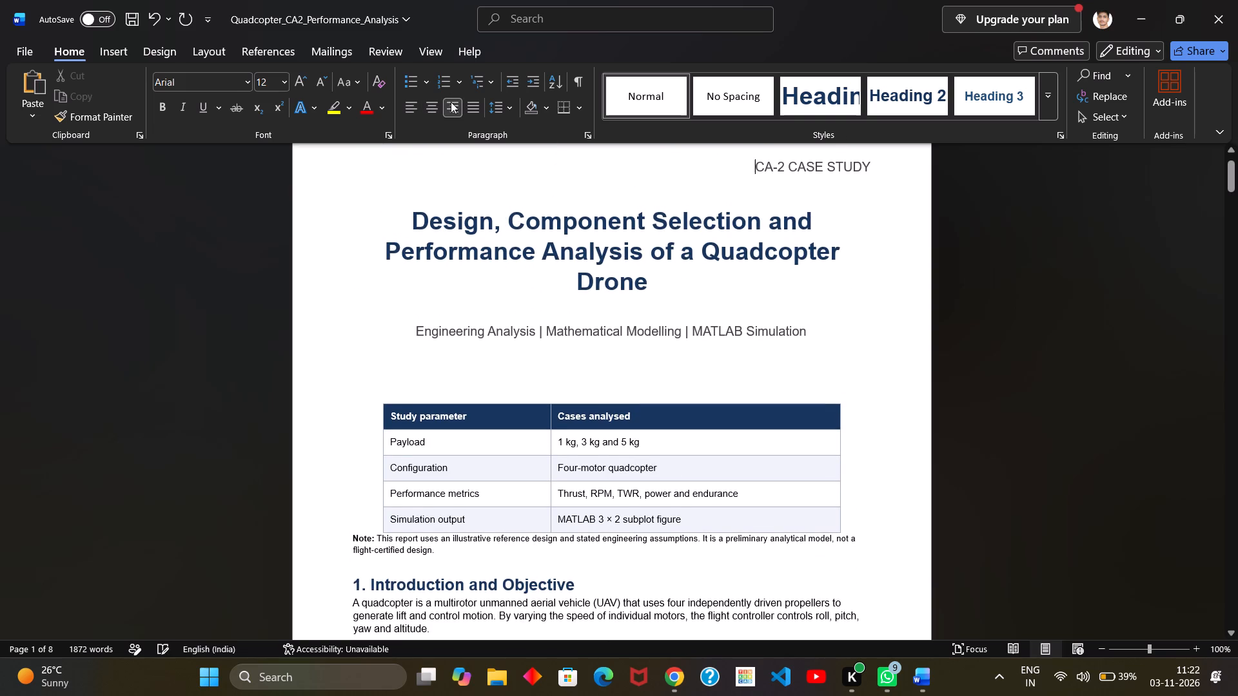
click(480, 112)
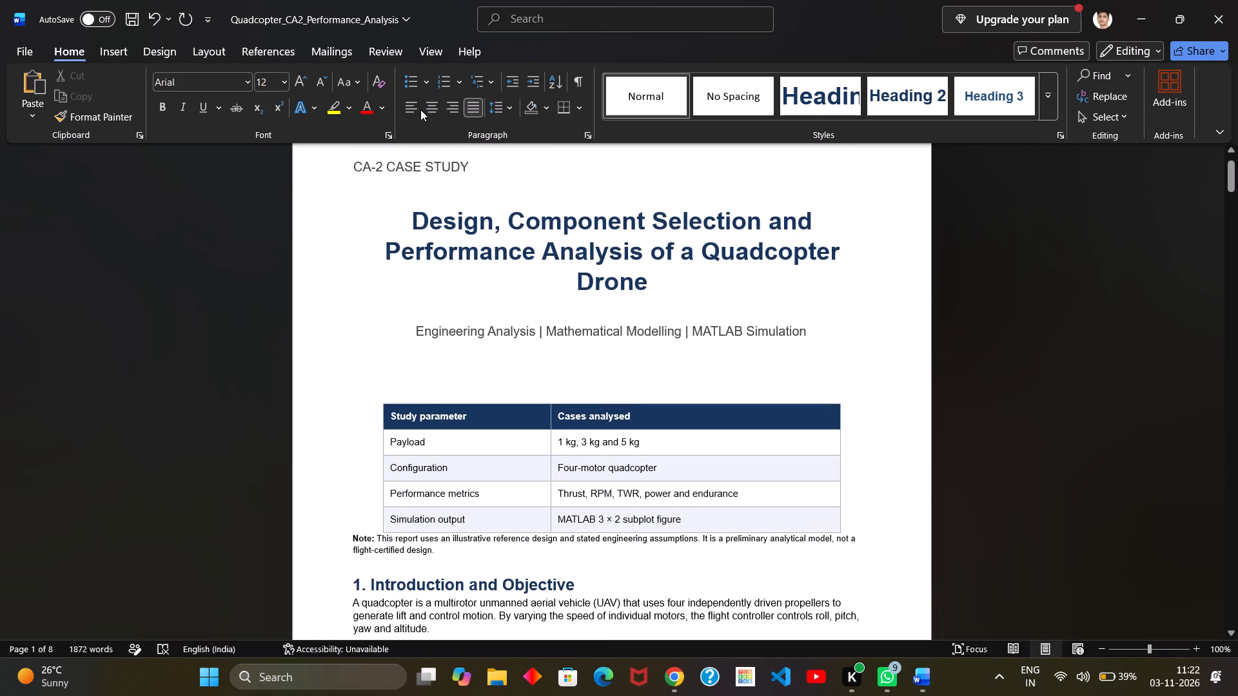
Left-align the "CA-2 CASE STUDY" line.
click(413, 108)
Left-align all the report's text, from "CA-2 CASE STUDY" on the first page through "End of Report" on the last.
scroll(528, 364, up, 1)
scroll(528, 364, down, 1)
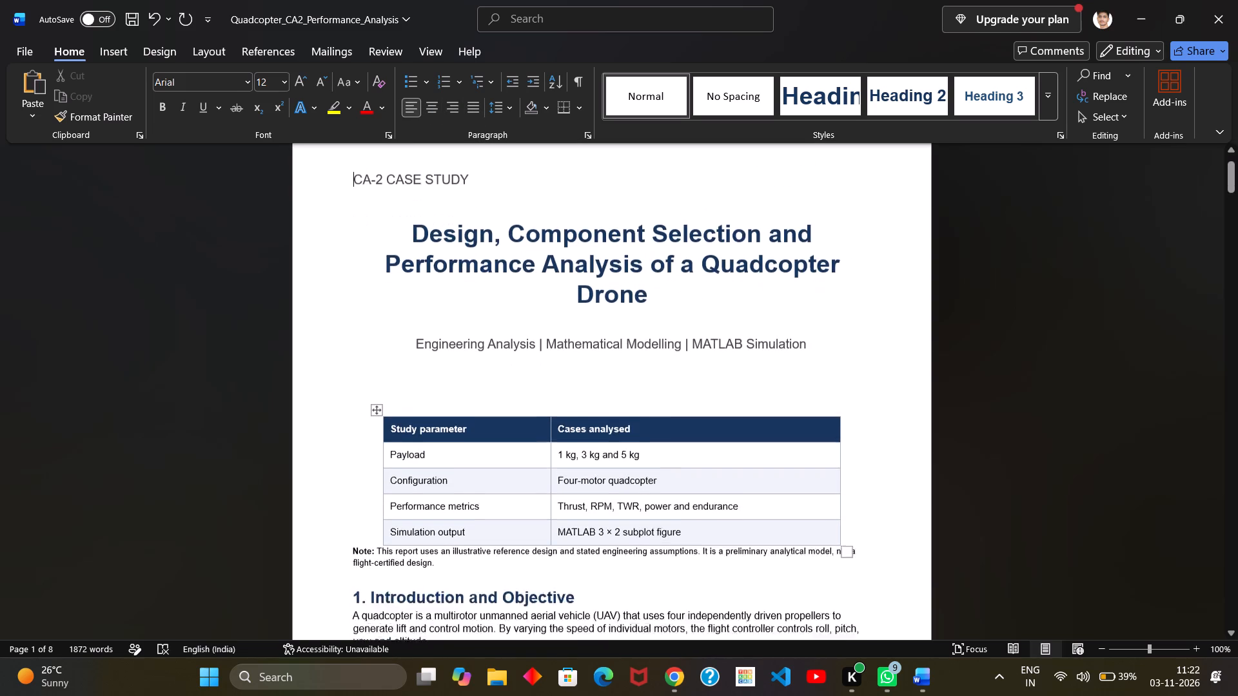
scroll(528, 364, down, 1)
scroll(435, 259, up, 1)
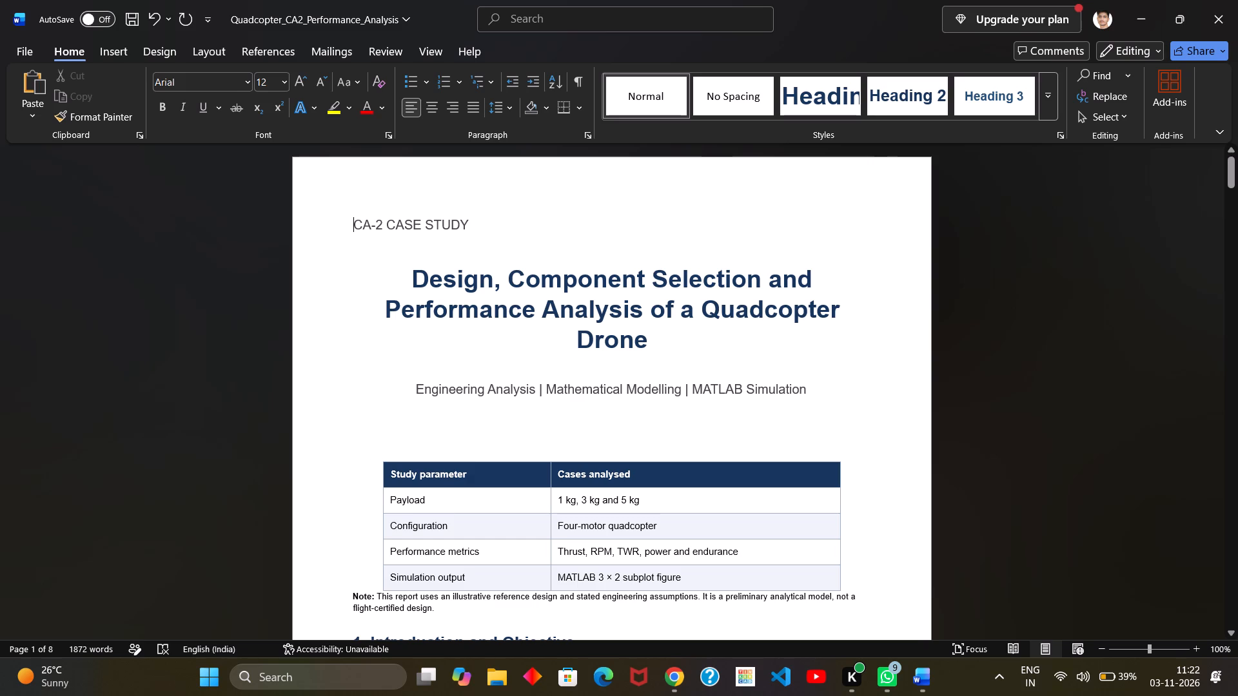
drag(351, 218, 513, 603)
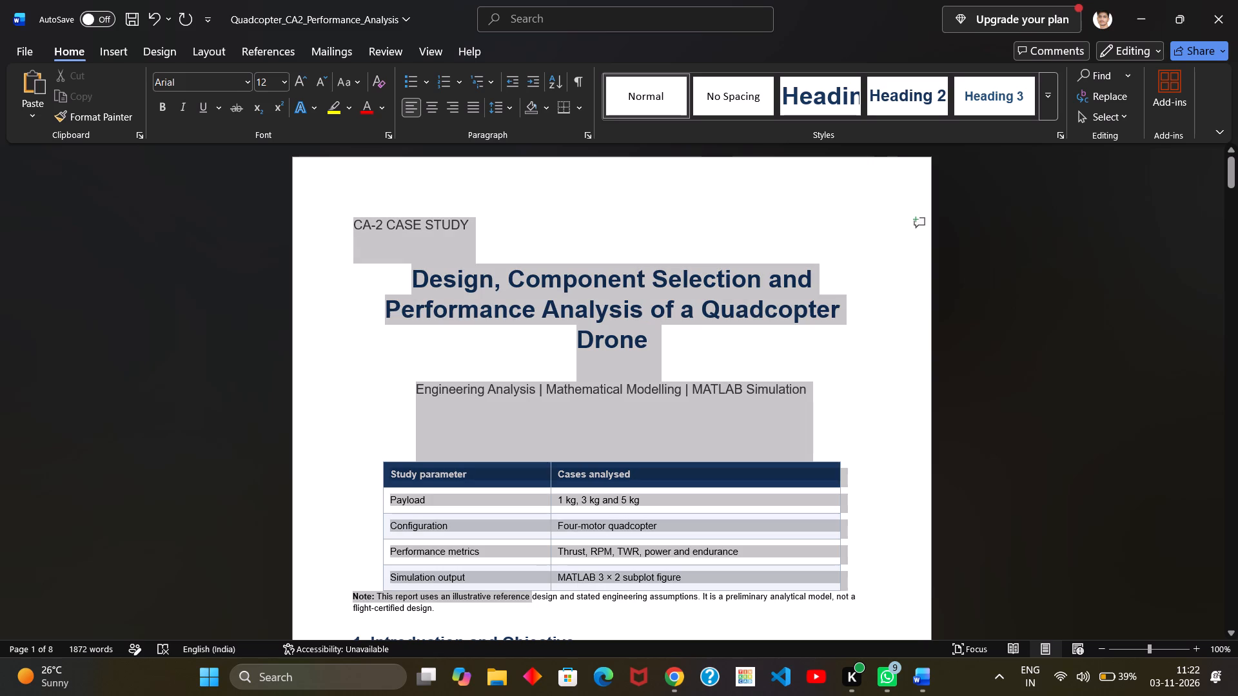
drag(513, 603, 533, 695)
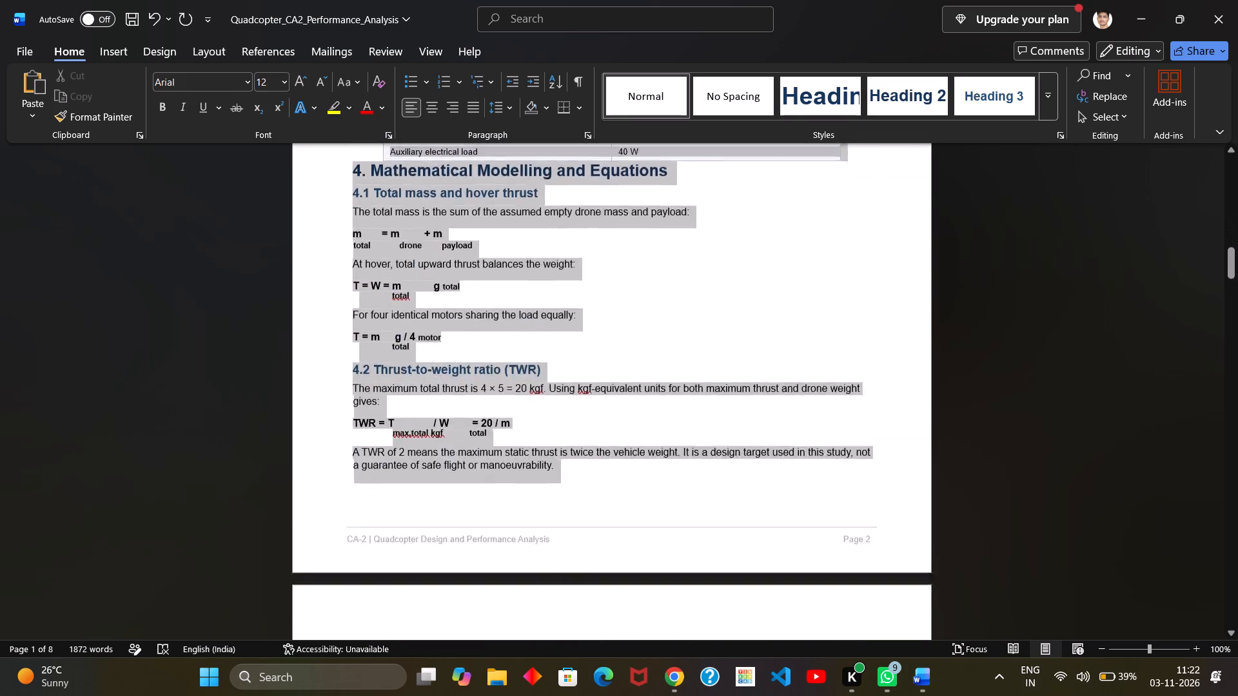
drag(533, 695, 601, 695)
scroll(535, 695, up, 2)
scroll(589, 695, up, 1)
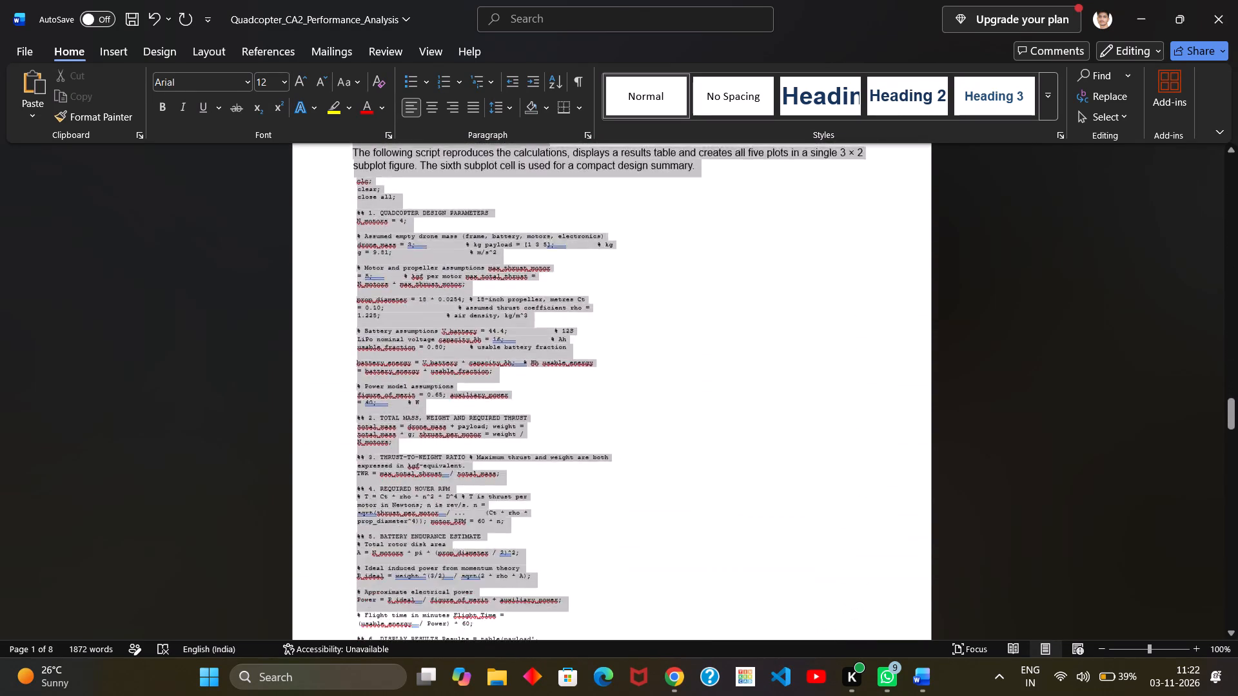
scroll(601, 695, up, 1)
drag(601, 695, 647, 695)
scroll(616, 695, up, 1)
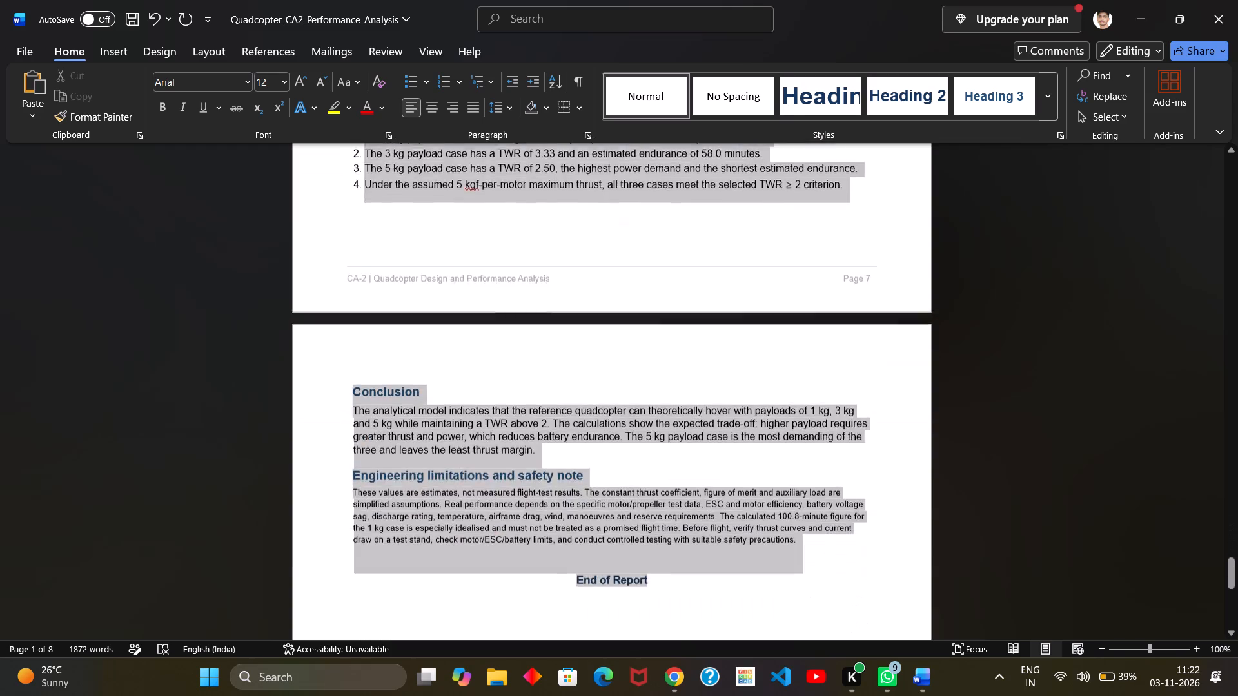
drag(647, 695, 670, 695)
scroll(647, 695, up, 1)
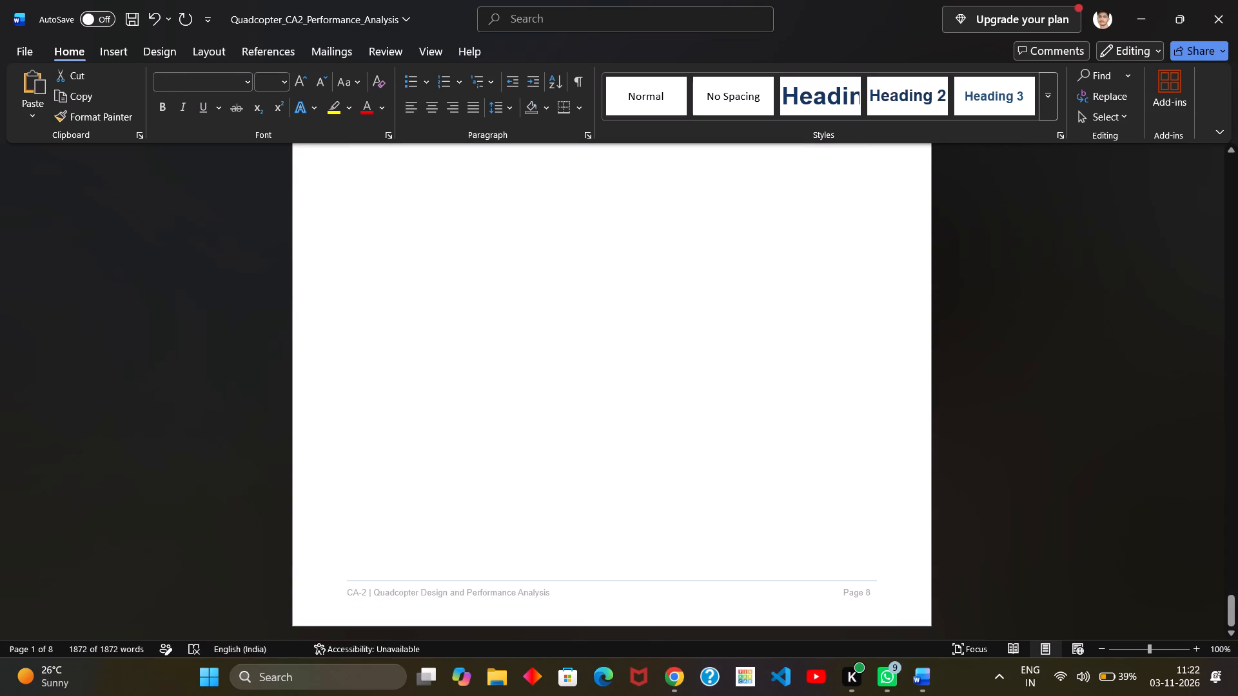
click(413, 99)
scroll(438, 267, up, 2)
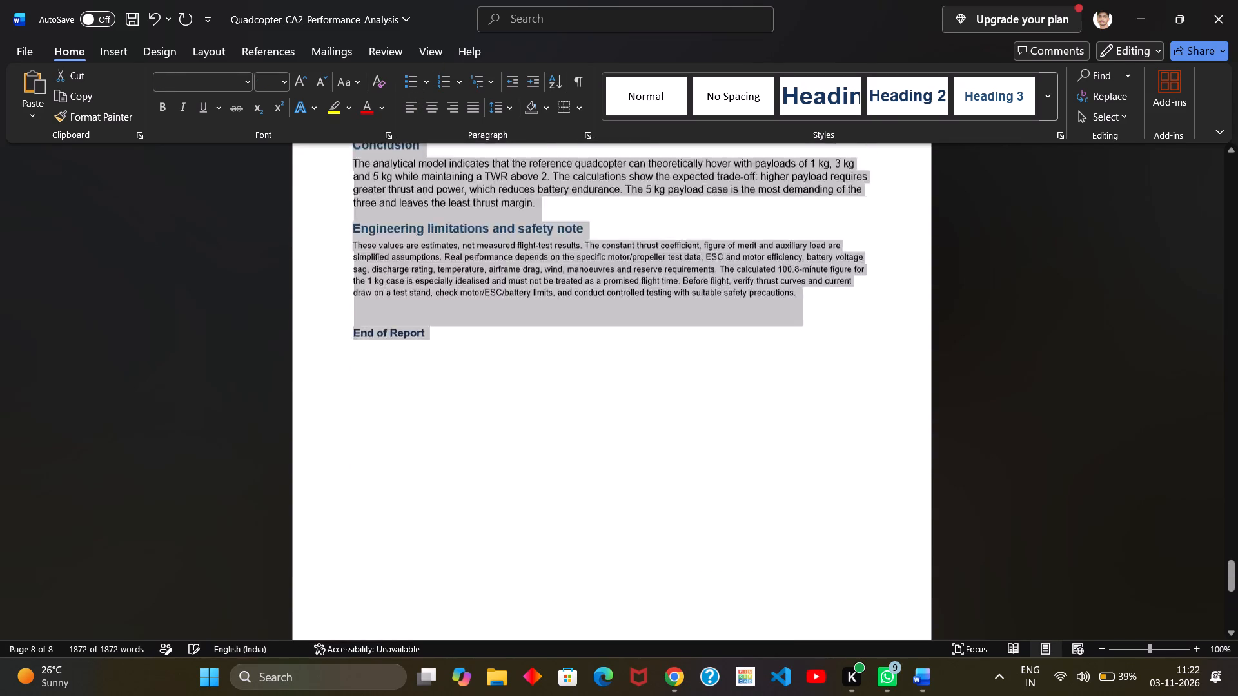
scroll(438, 267, up, 17)
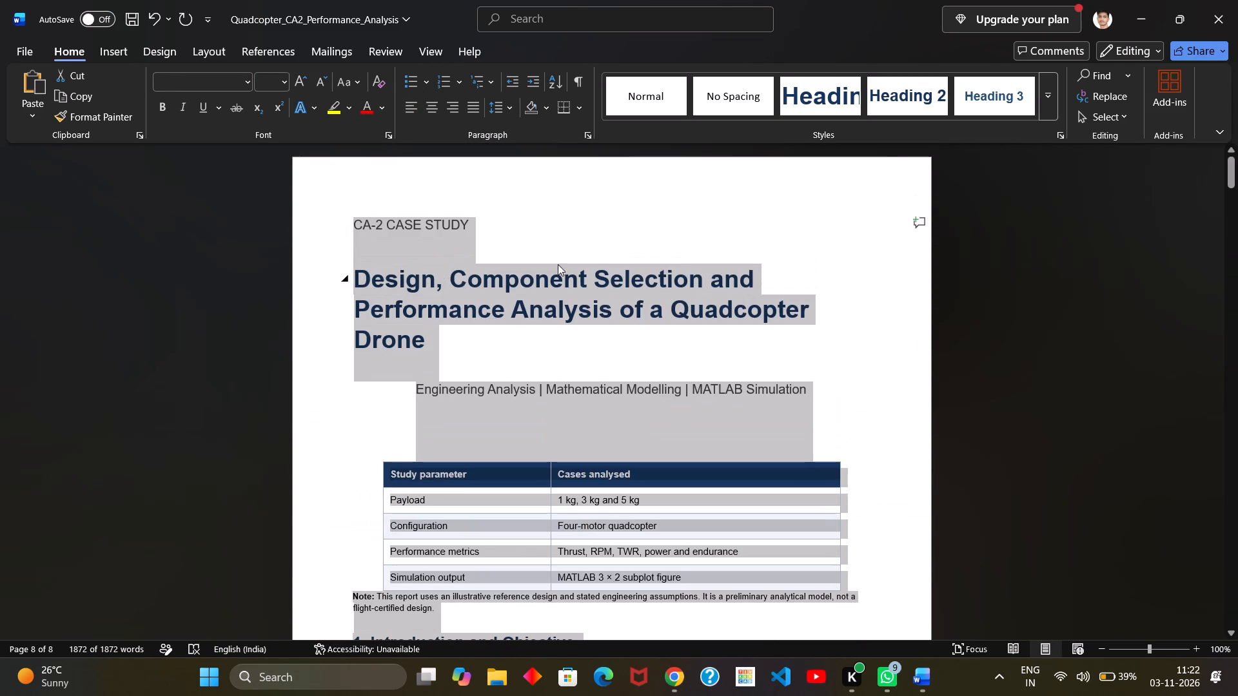
click(730, 171)
Set the main title "Design, Component Selection and Performance Analysis of a Quadcopter Drone" to Times New Roman, size 22.
scroll(464, 311, down, 1)
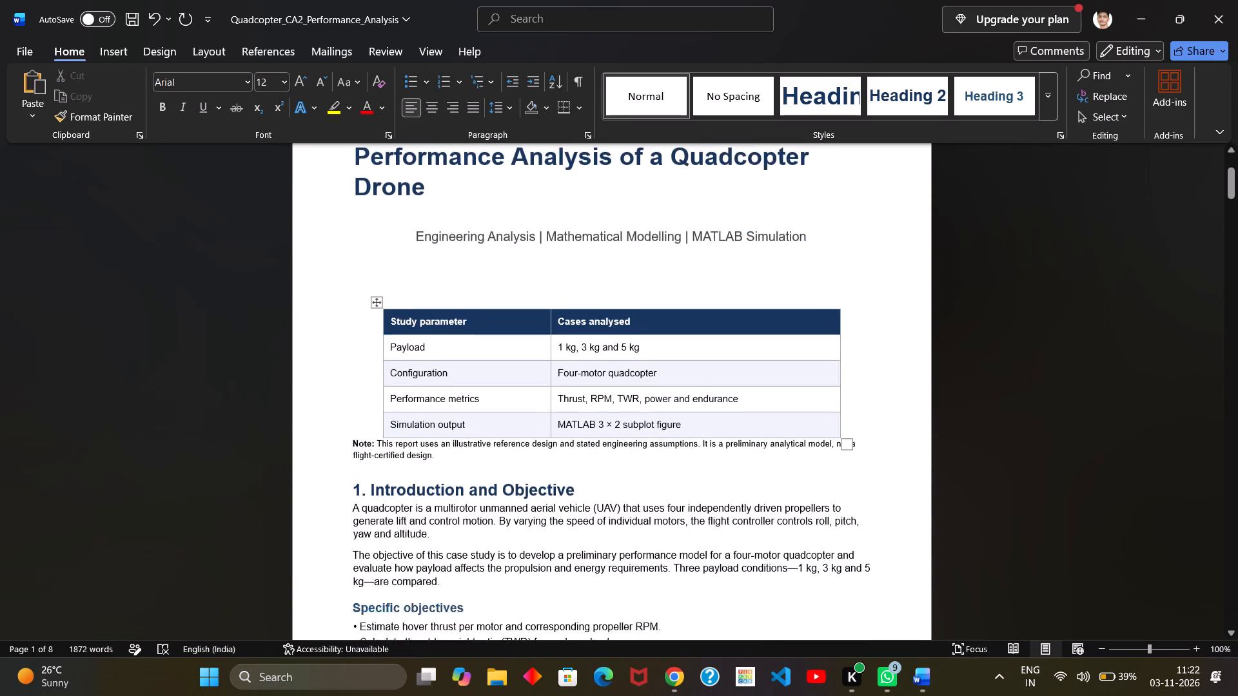
scroll(464, 311, down, 1)
scroll(464, 311, up, 2)
drag(350, 271, 398, 314)
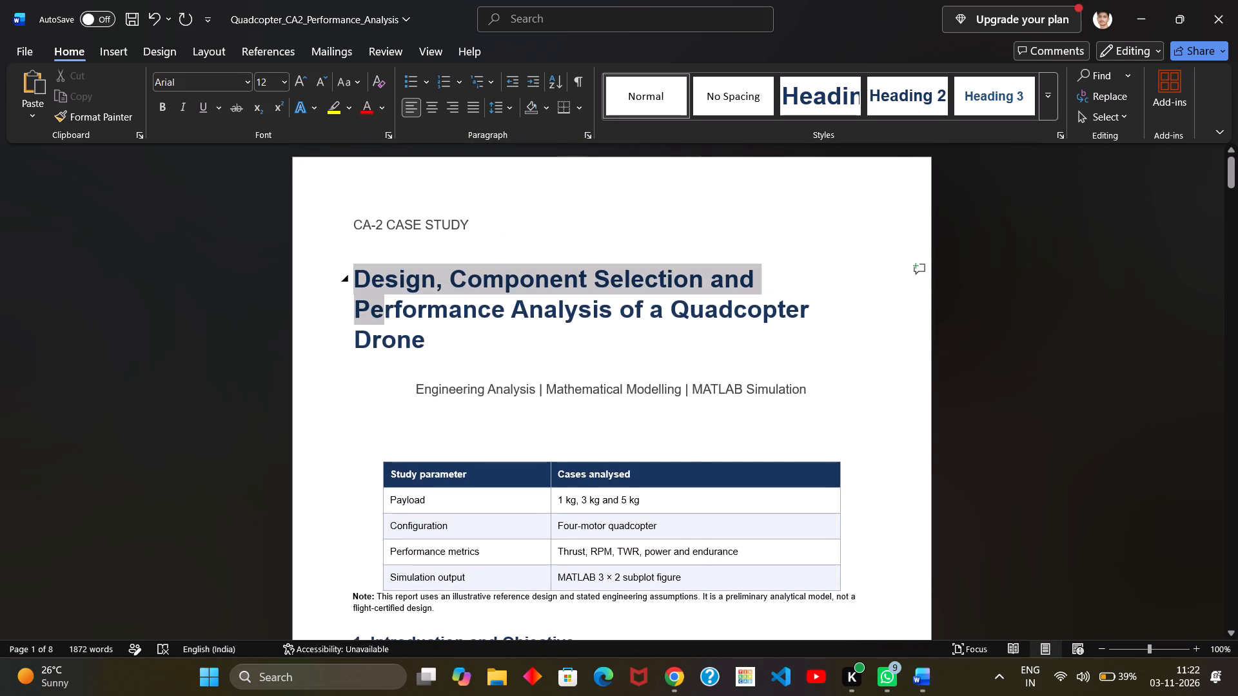
drag(398, 314, 433, 338)
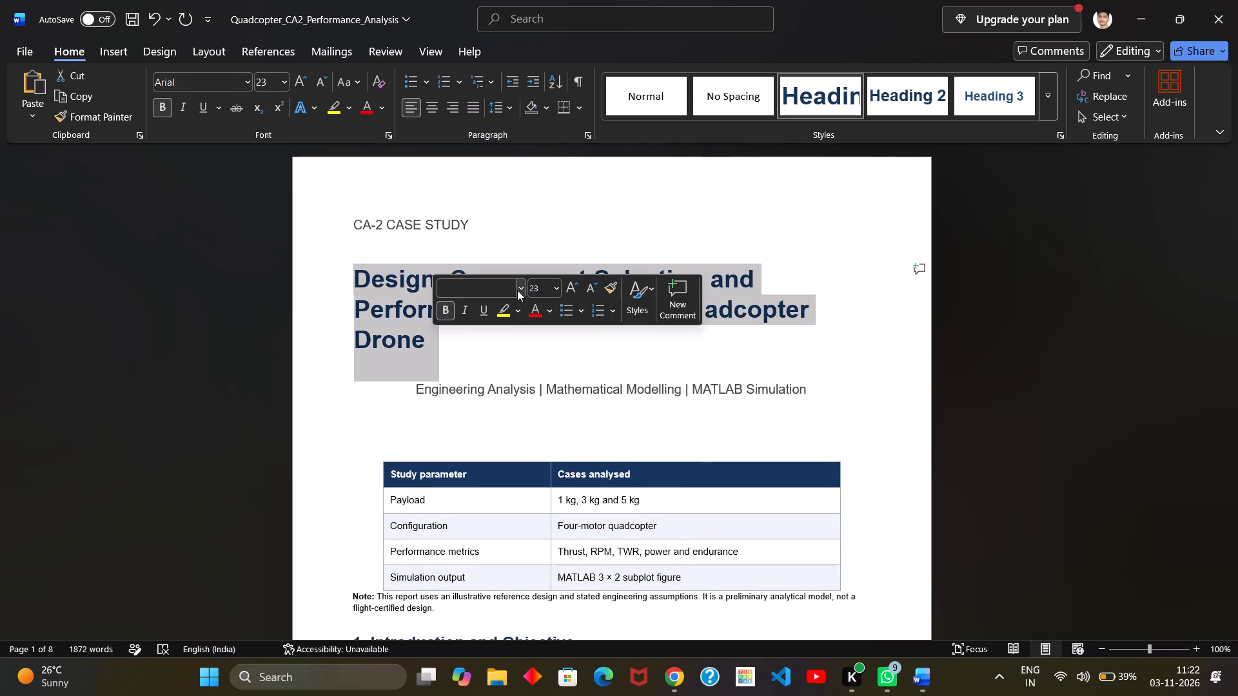
click(518, 290)
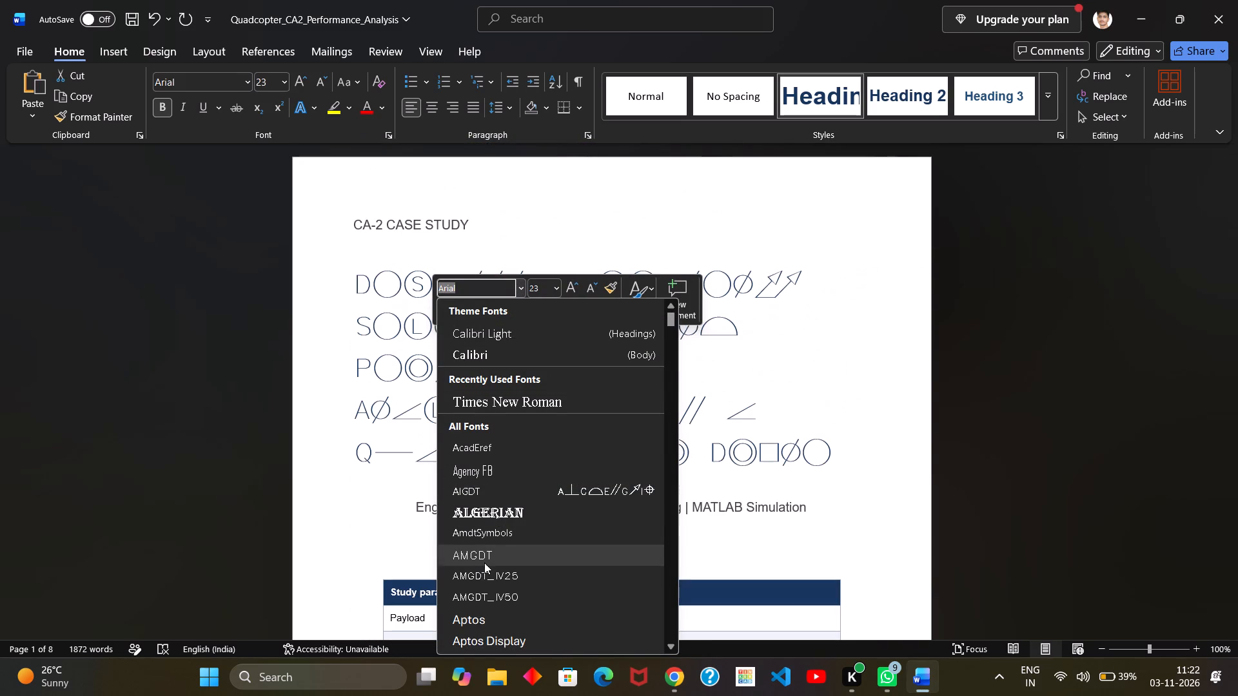
click(487, 399)
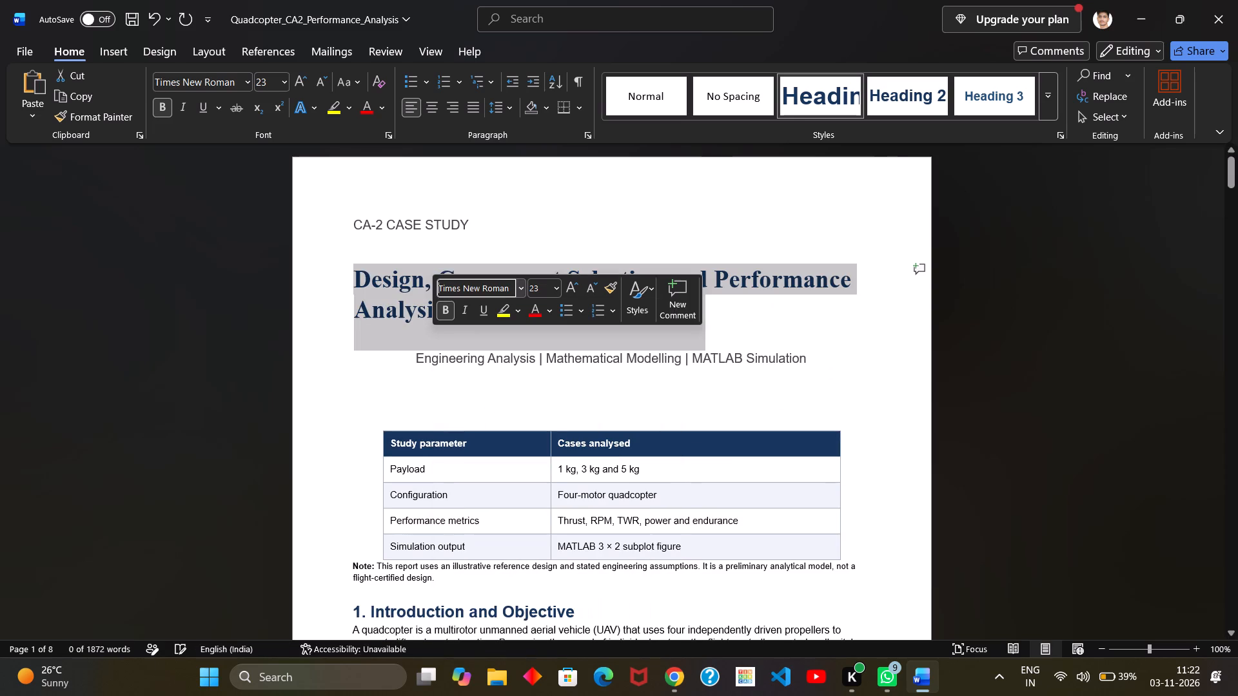
click(555, 289)
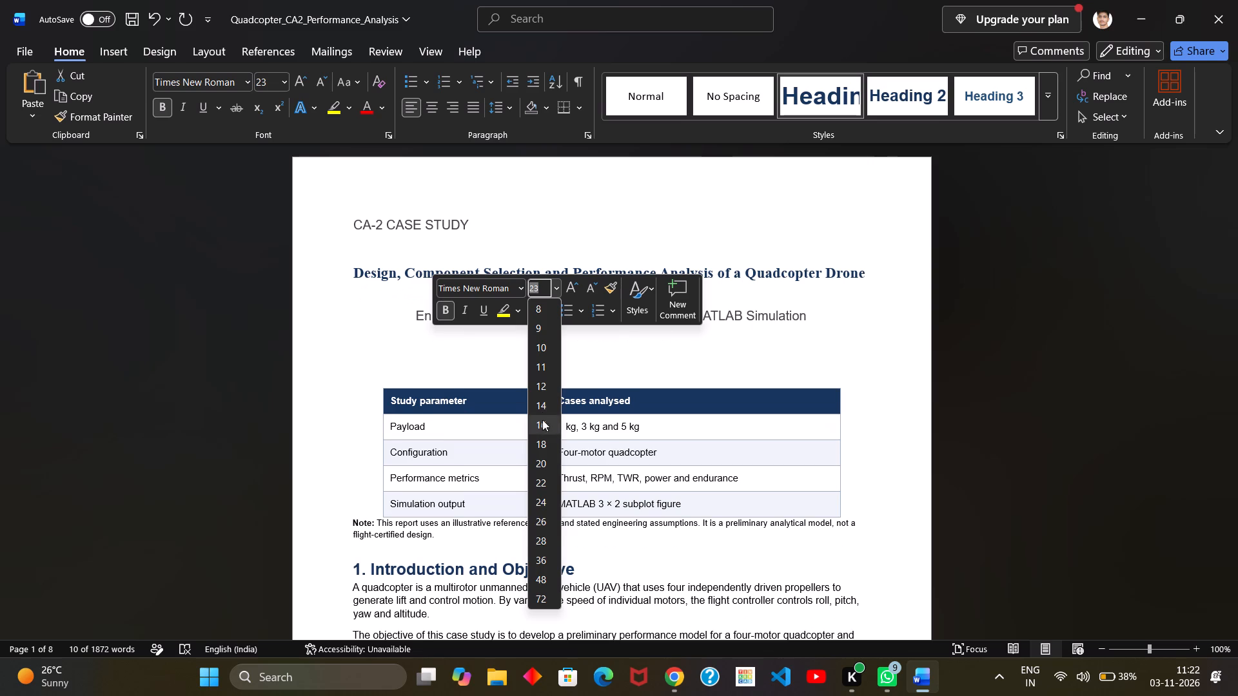
click(540, 479)
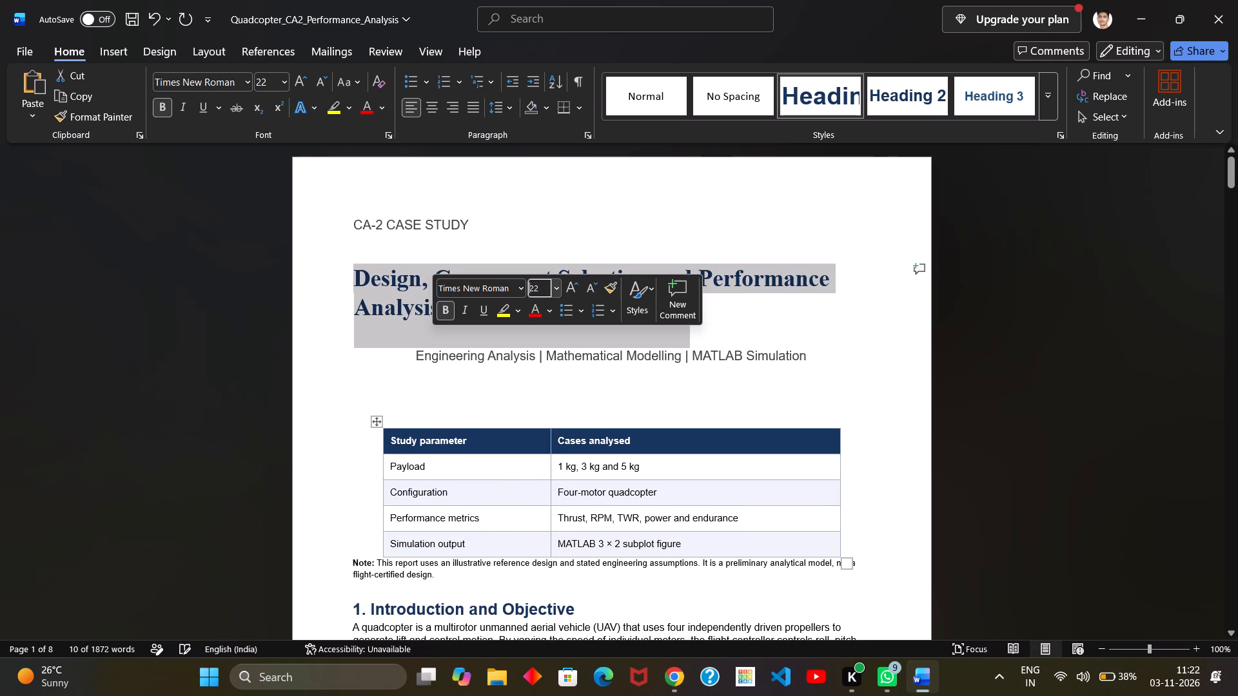
click(814, 336)
Delete the subtitle "Engineering Analysis | Mathematical Modelling | MATLAB Simulation" and the blank space around it, keeping the title ending in "Drone".
scroll(633, 363, down, 1)
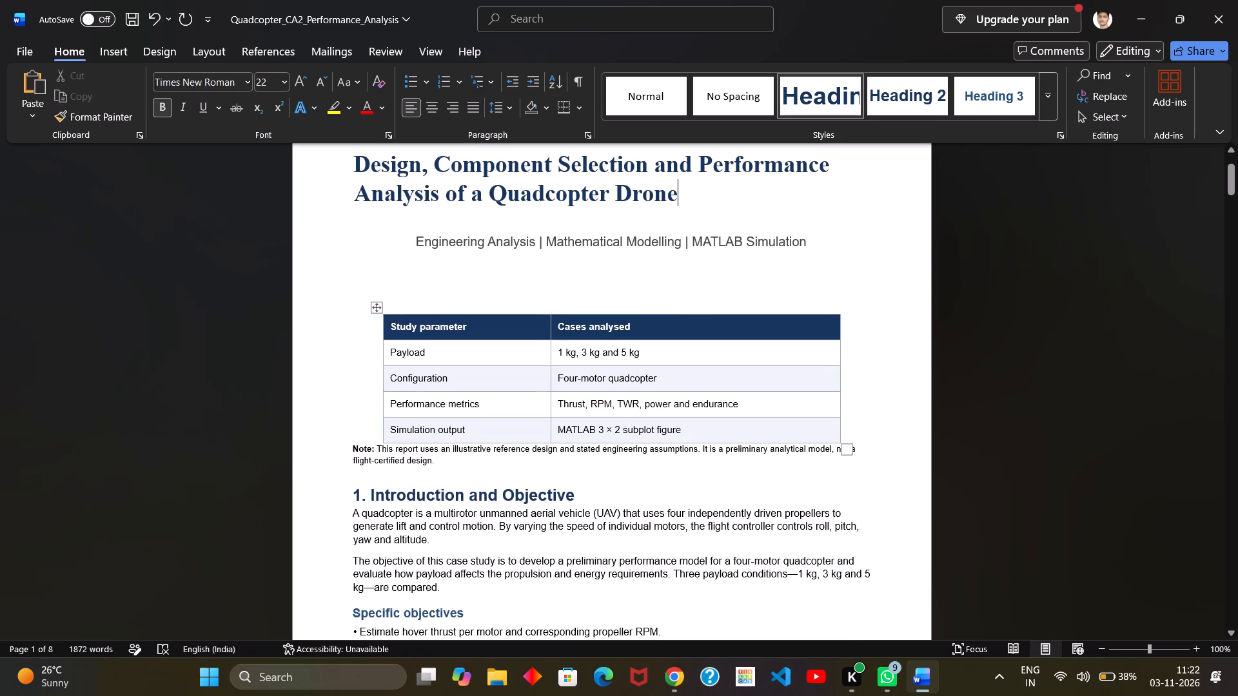
drag(412, 242, 797, 246)
key(BackSpace)
key(BackSpace)
key(BackSpace)
key(BackSpace)
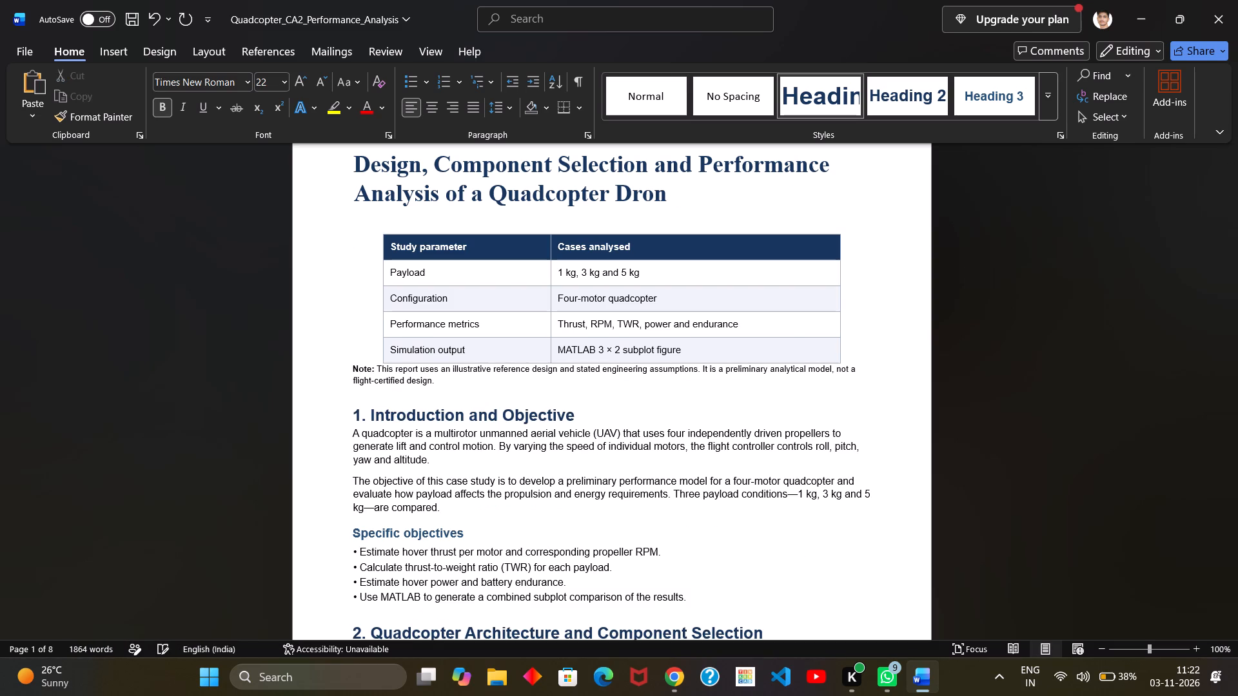
key(e)
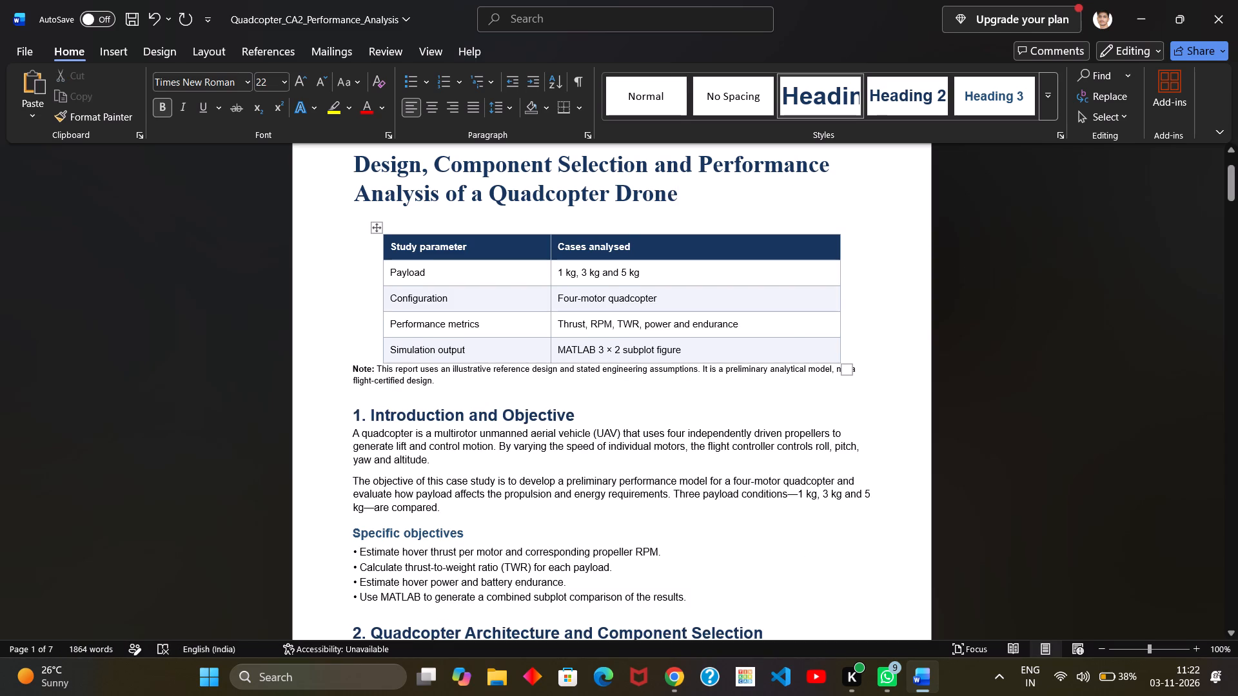
Delete the "Note:" paragraph about the illustrative reference design beneath the study parameter table.
scroll(583, 286, down, 1)
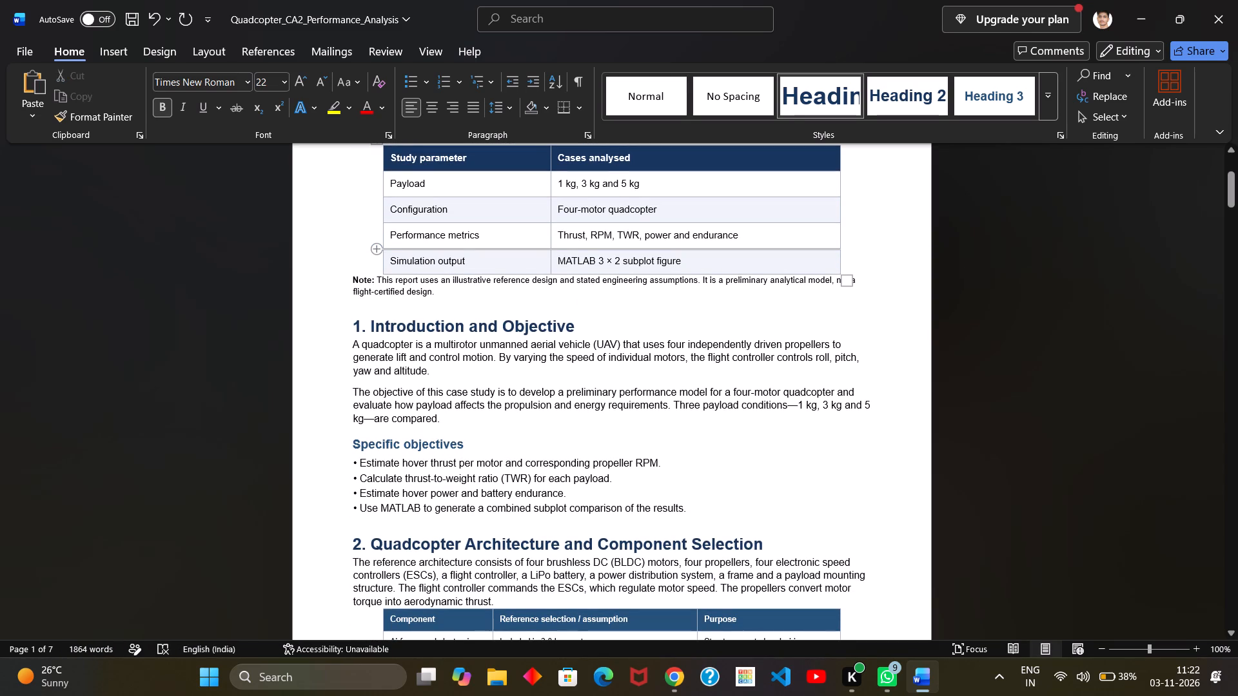
click(353, 271)
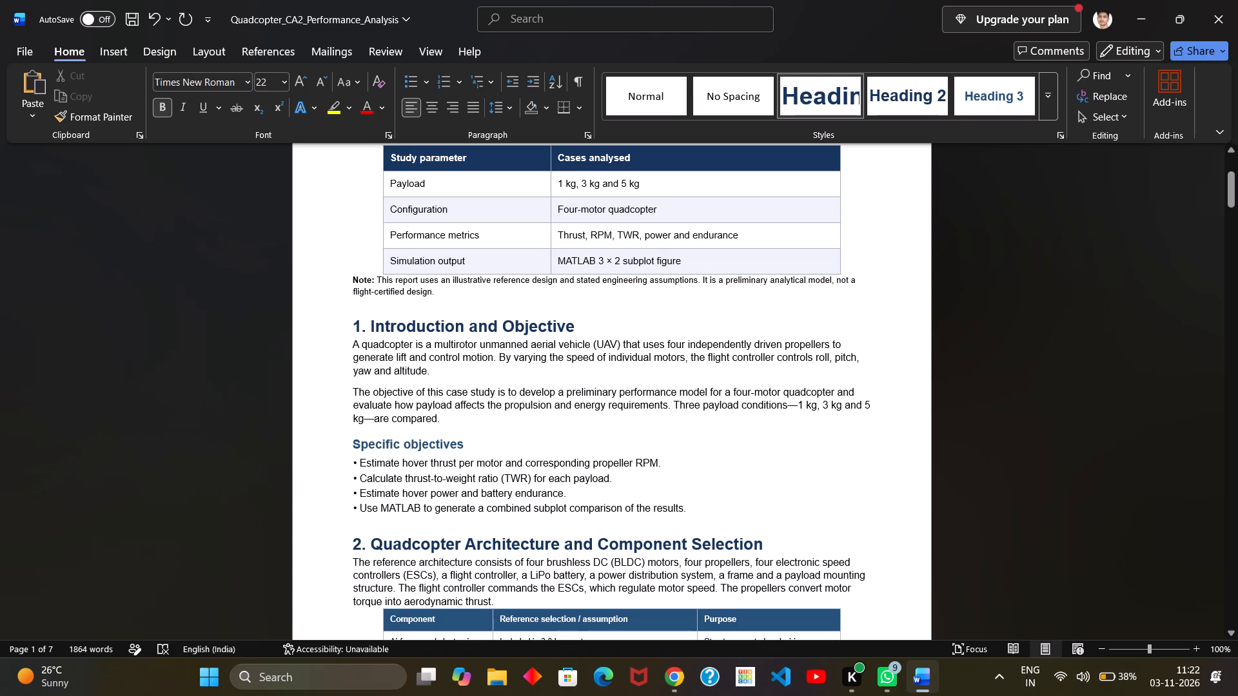
drag(353, 271, 366, 287)
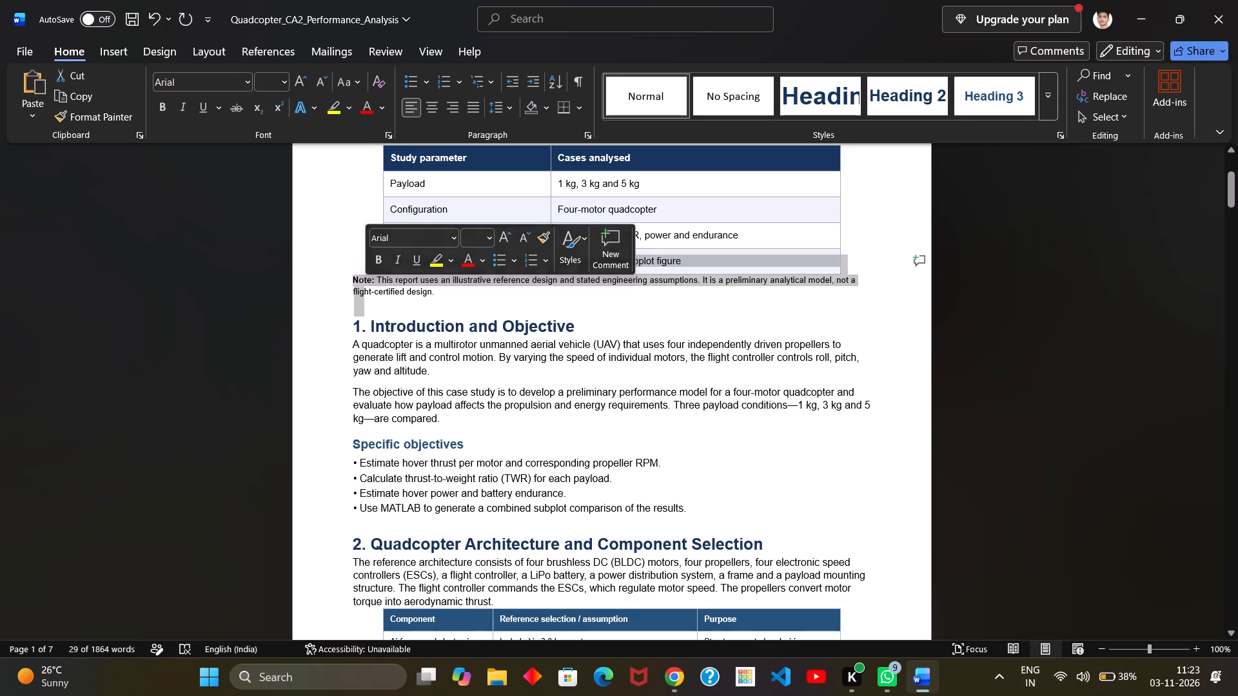
drag(437, 289, 351, 273)
click(351, 273)
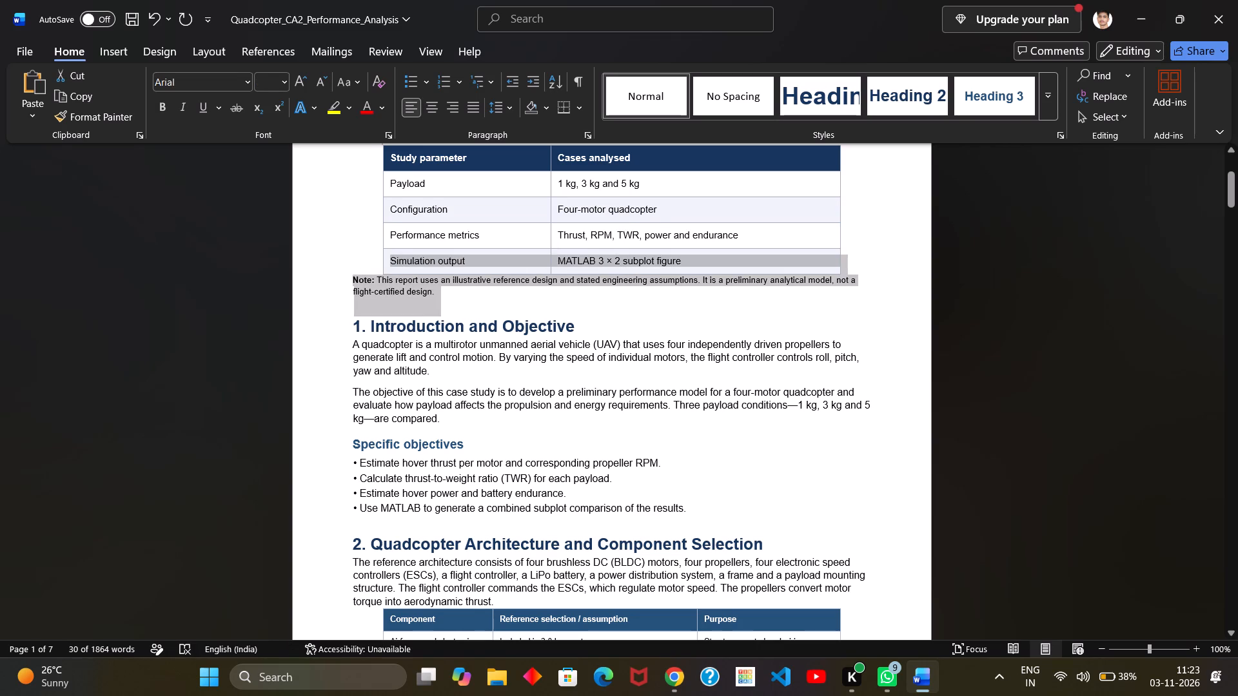
double_click(357, 278)
key(Left)
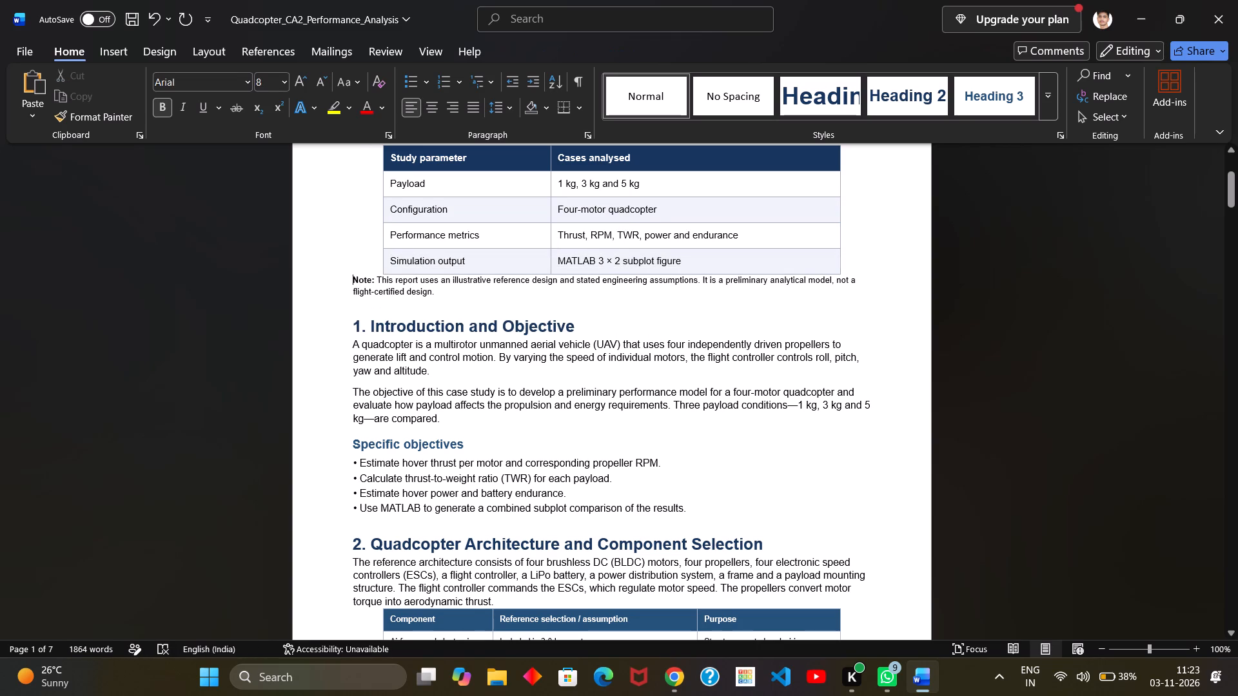
drag(344, 277, 452, 292)
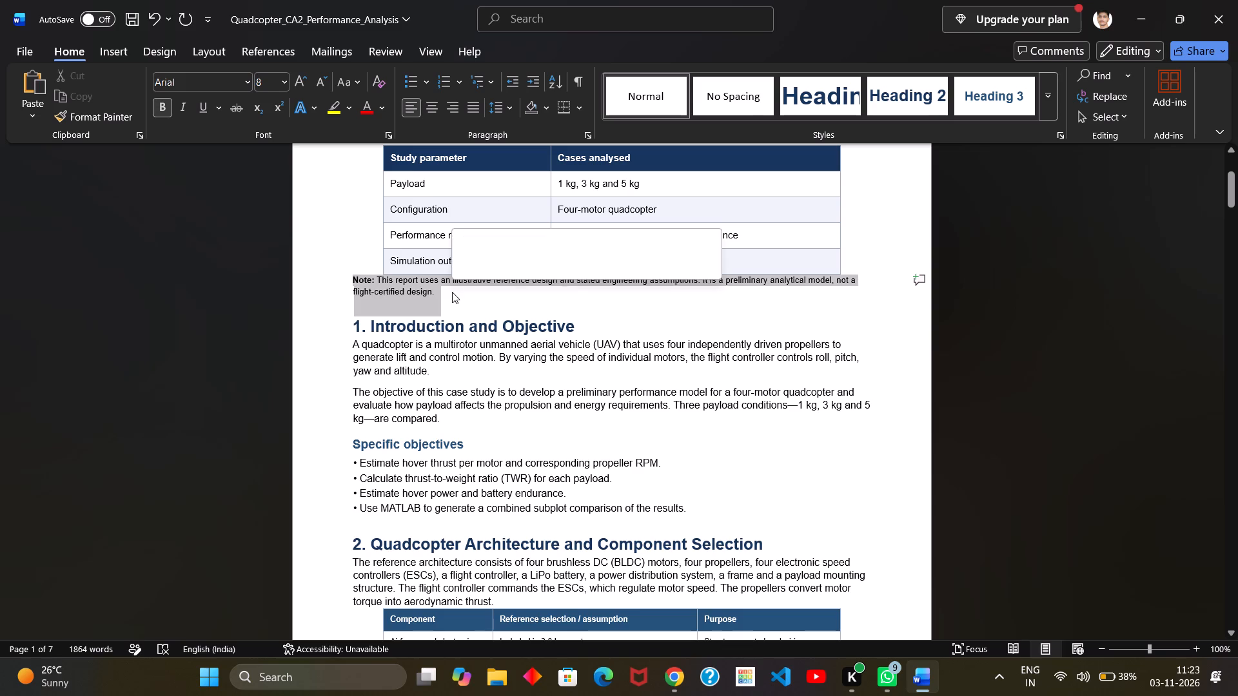
key(BackSpace)
Set the section 1 heading text "Introduction and Objective", without its number, to Times New Roman, size 20.
scroll(452, 292, down, 1)
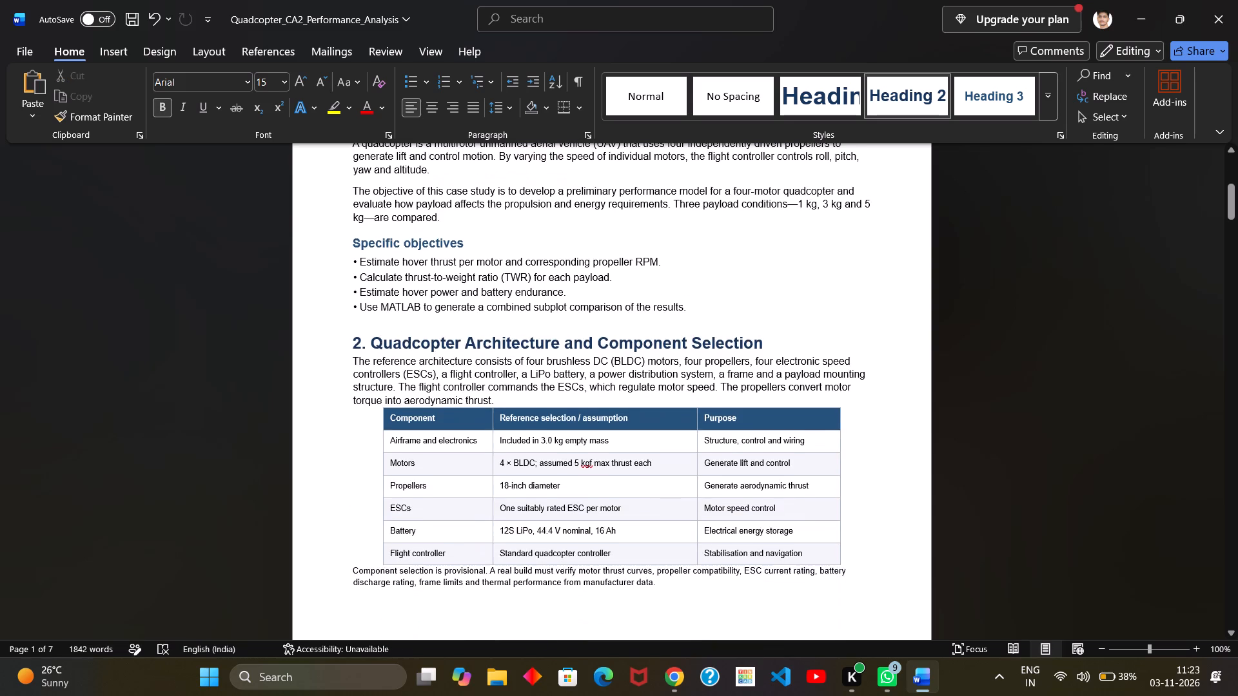
scroll(445, 270, up, 1)
drag(349, 302, 502, 308)
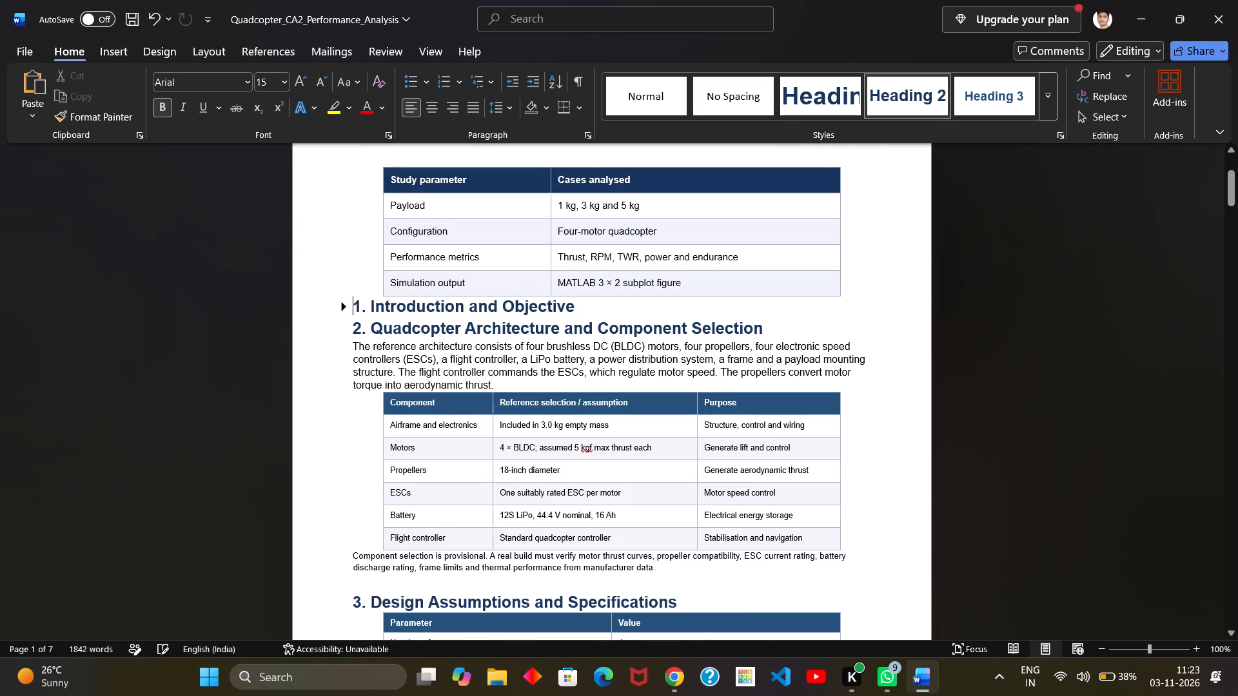
drag(502, 308, 337, 313)
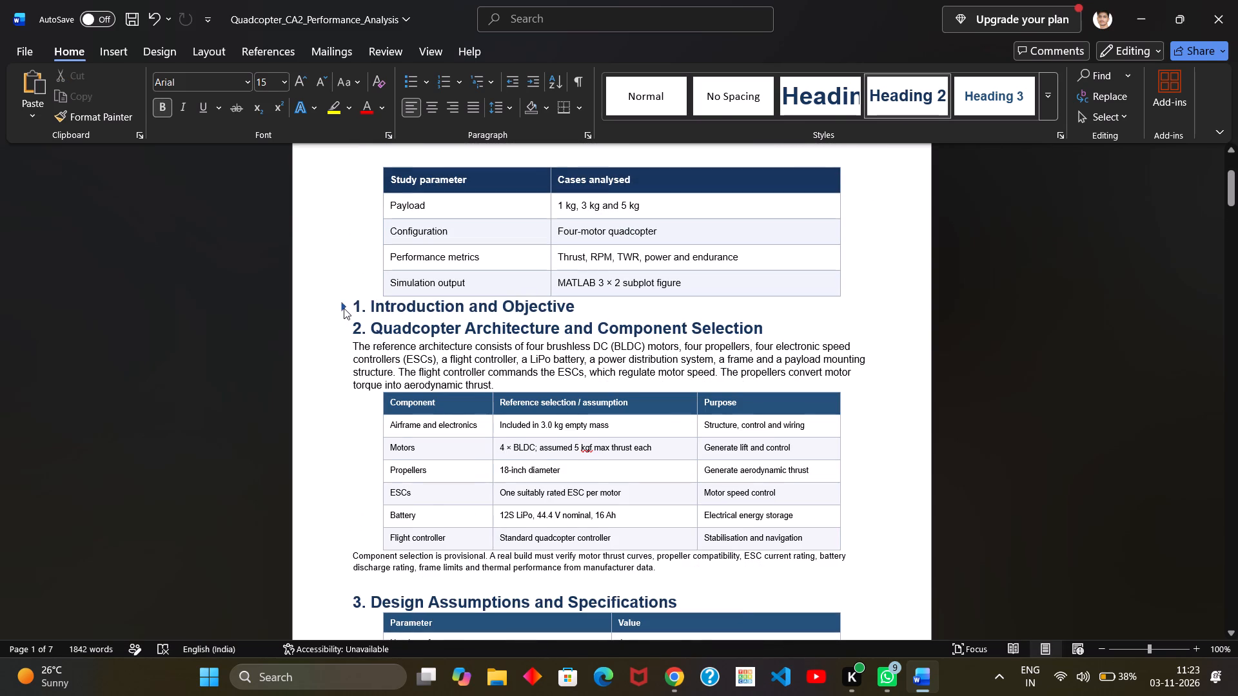
click(344, 308)
drag(361, 307, 387, 309)
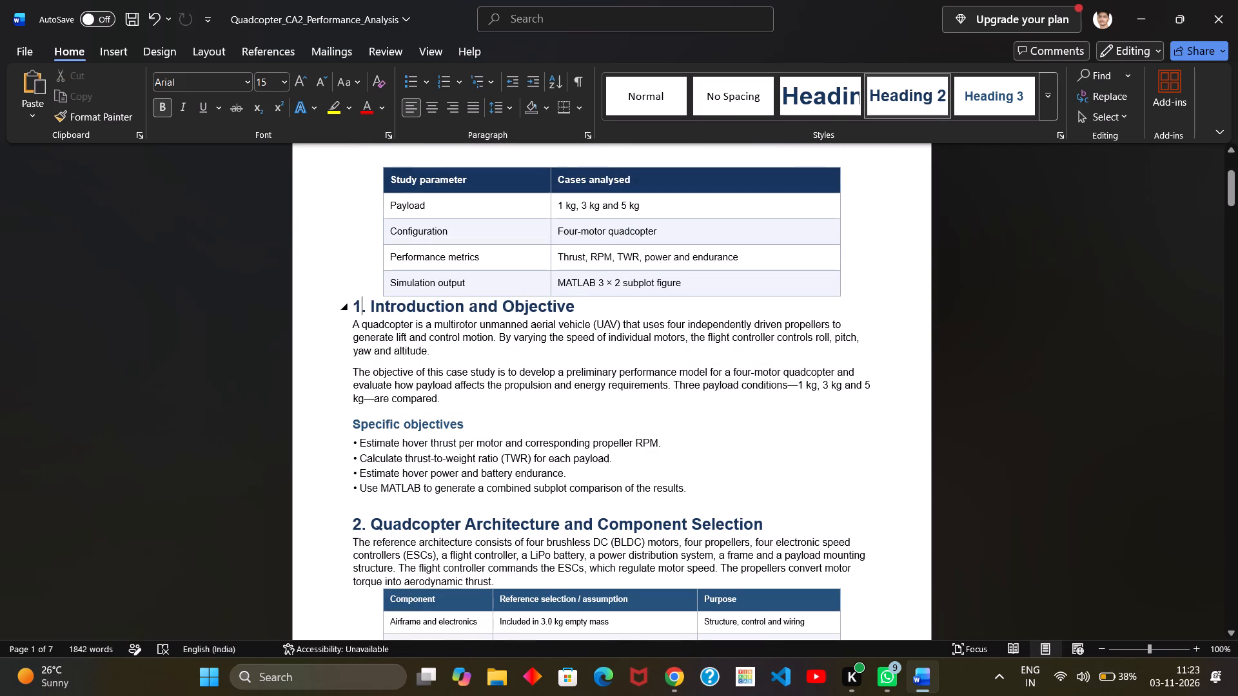
drag(387, 309, 608, 302)
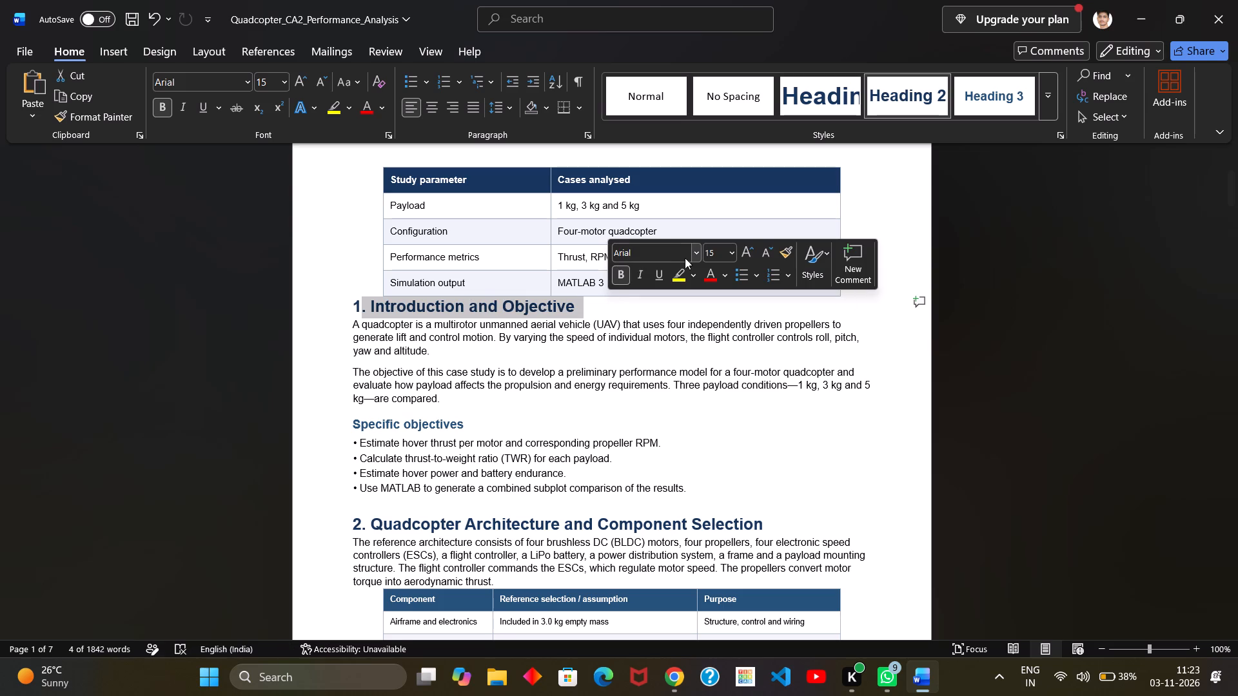
click(691, 255)
click(692, 254)
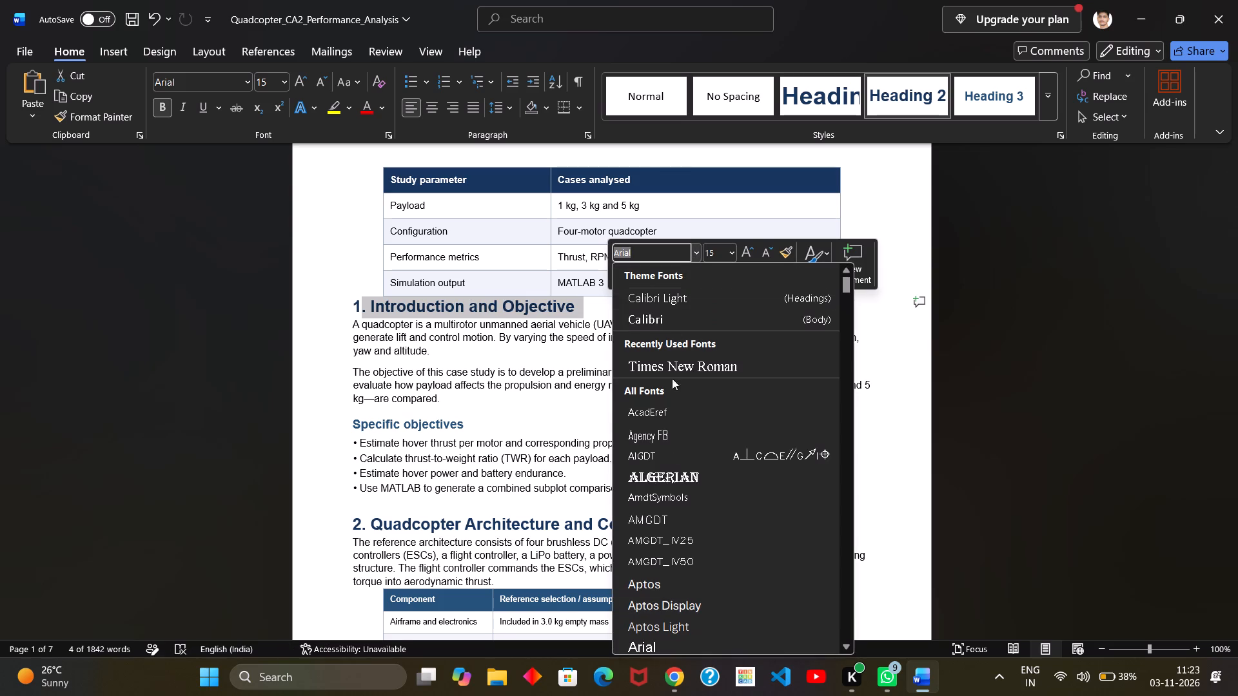
scroll(645, 574, down, 1)
scroll(687, 424, up, 4)
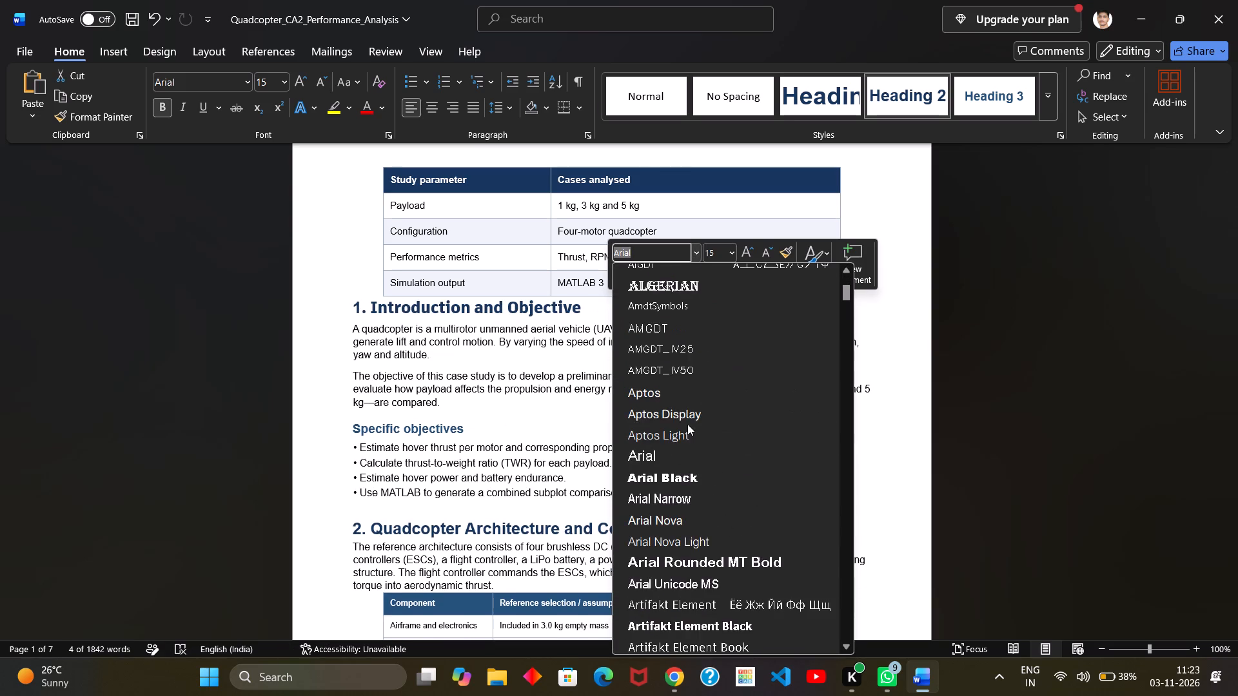
click(691, 372)
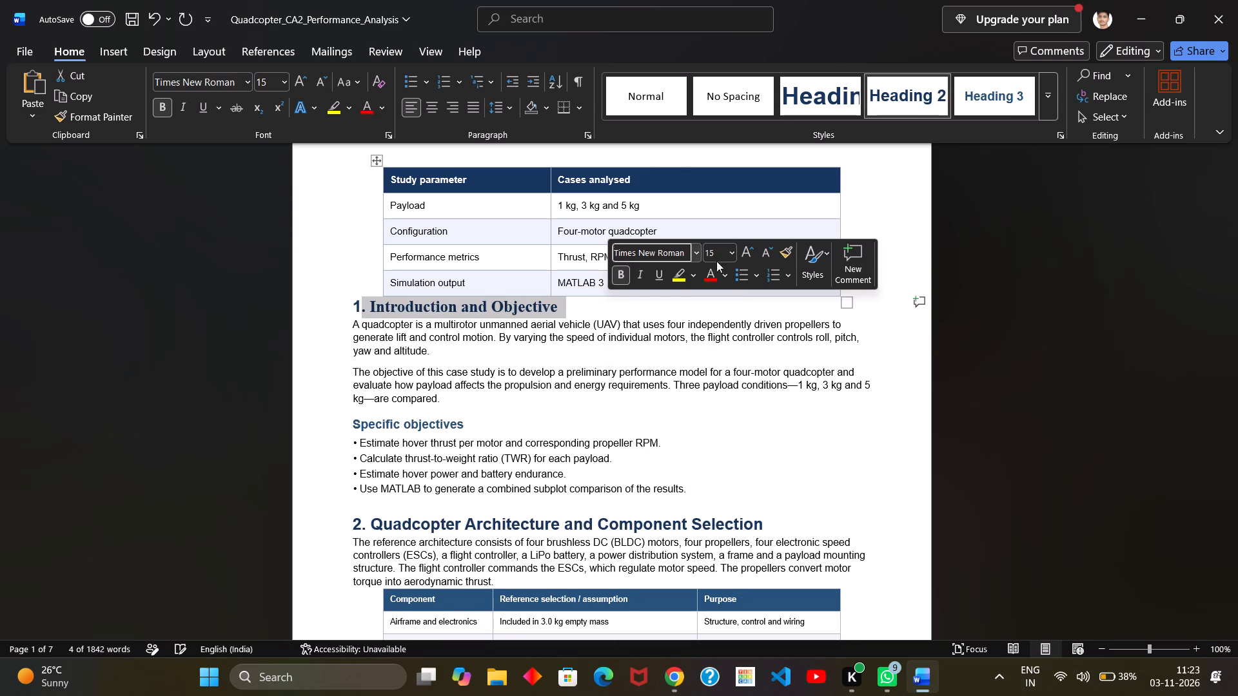
click(735, 250)
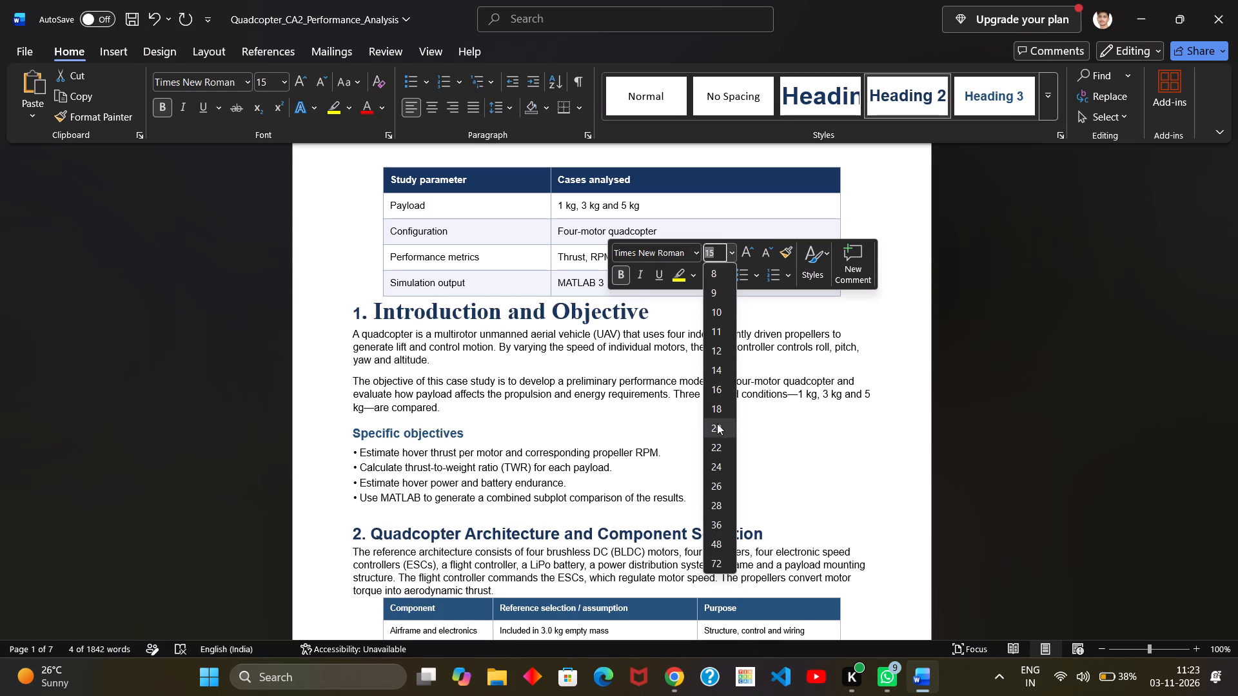
click(717, 423)
Set the heading "2. Quadcopter Architecture and Component Selection" to size 20 in Times New Roman.
scroll(523, 405, down, 1)
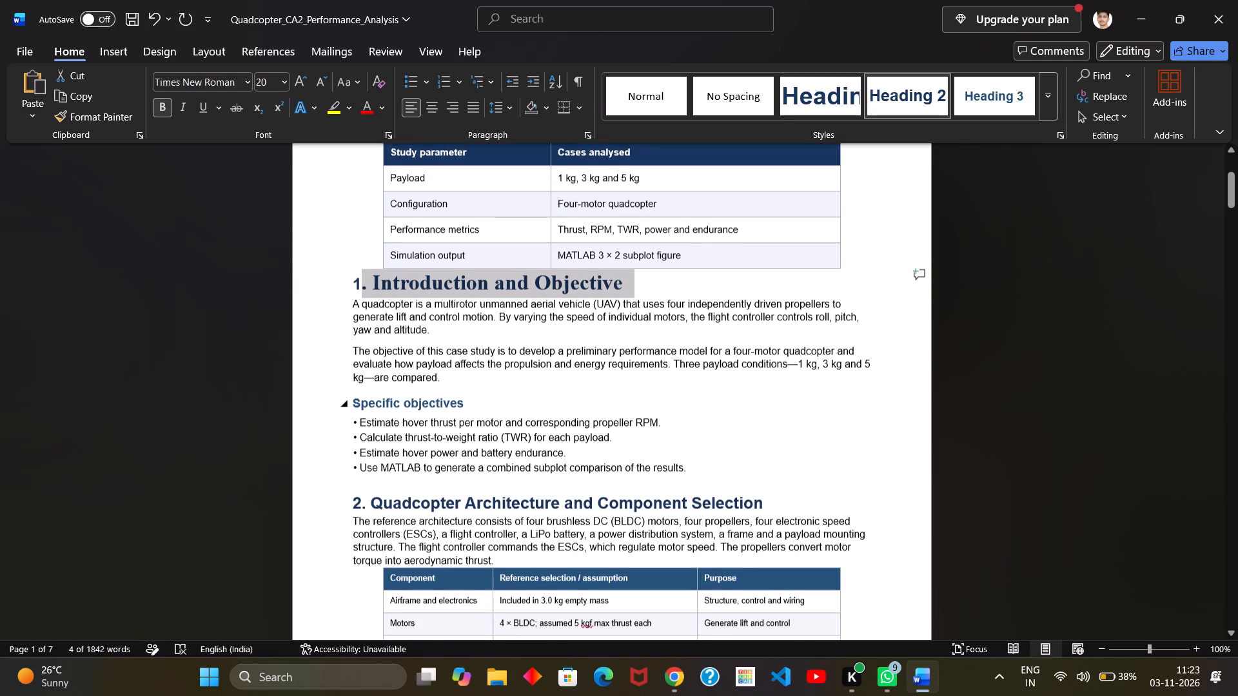
scroll(523, 405, down, 1)
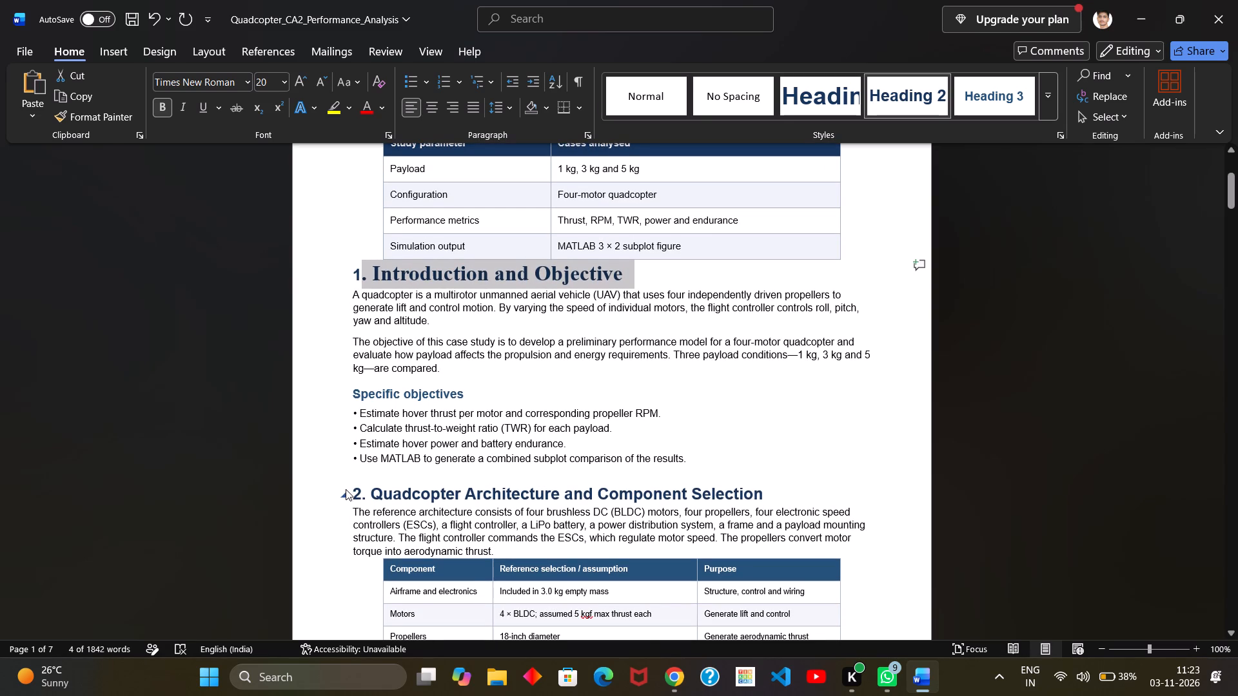
click(349, 488)
double_click(349, 488)
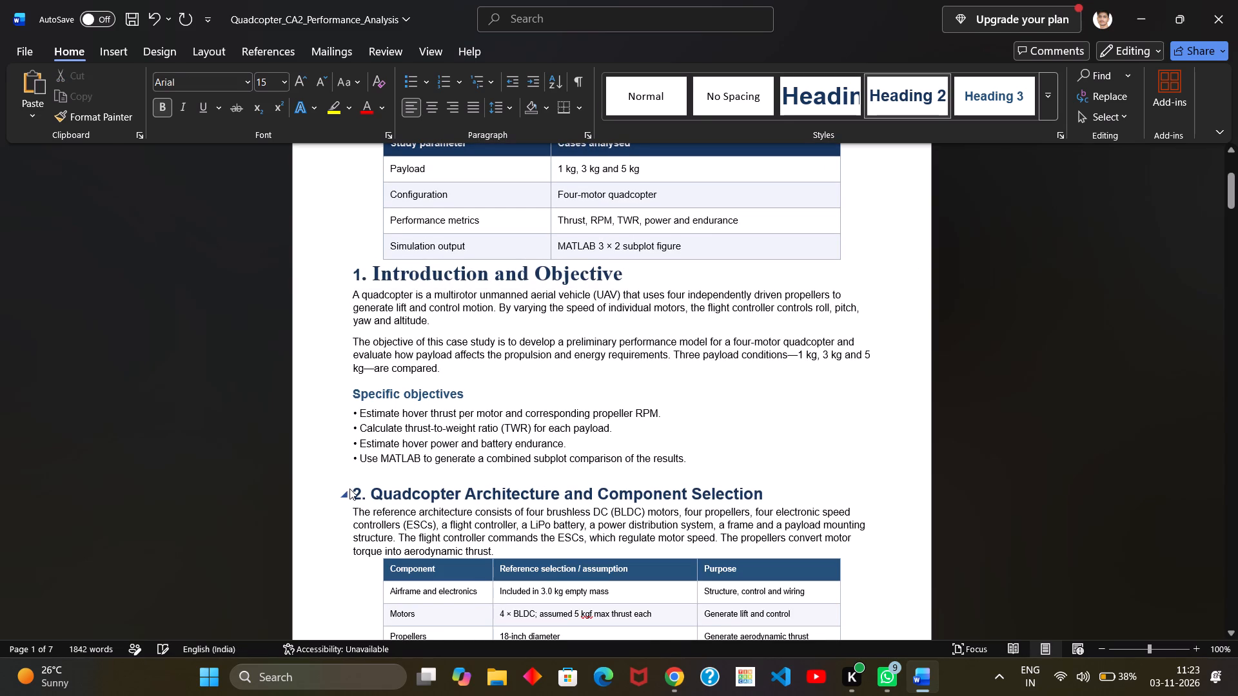
drag(349, 488, 340, 494)
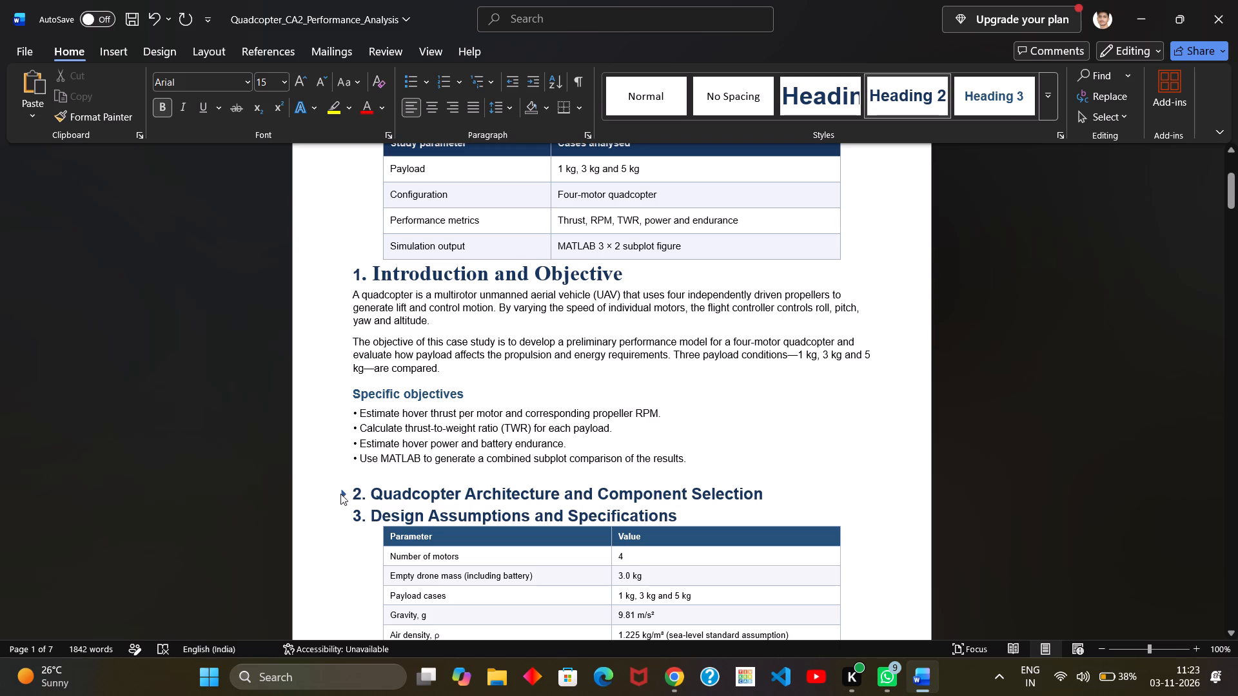
drag(340, 494, 346, 500)
click(346, 500)
click(346, 496)
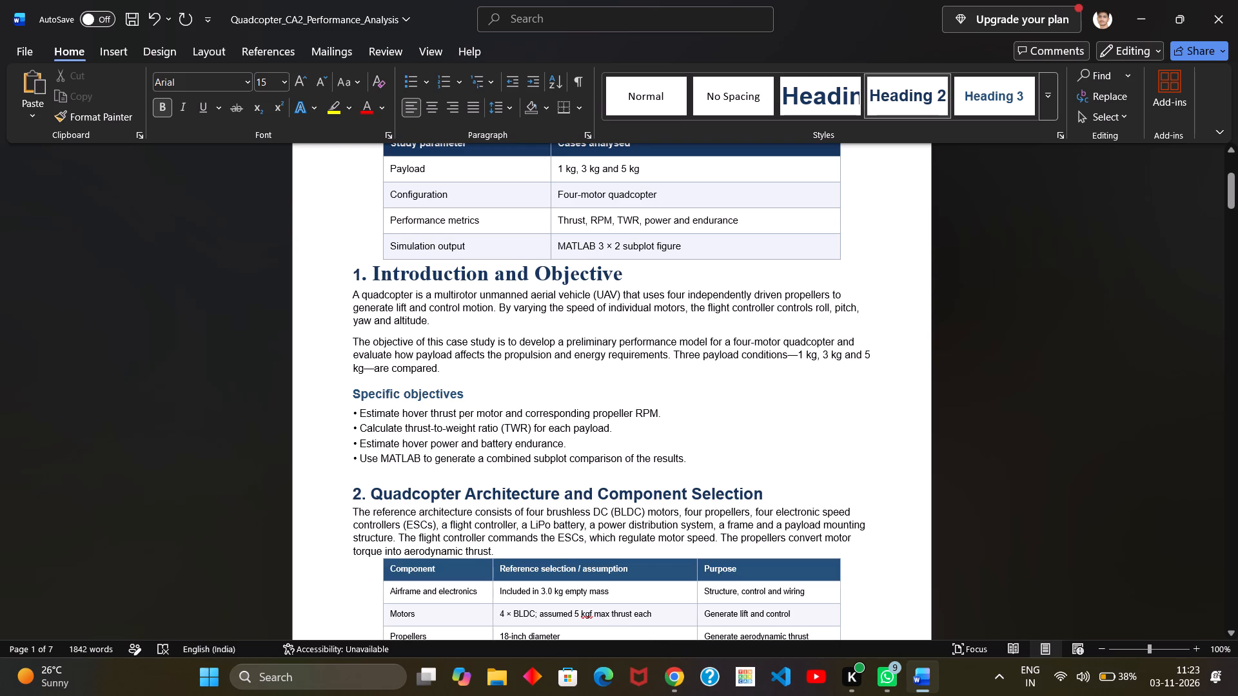
drag(763, 502, 351, 478)
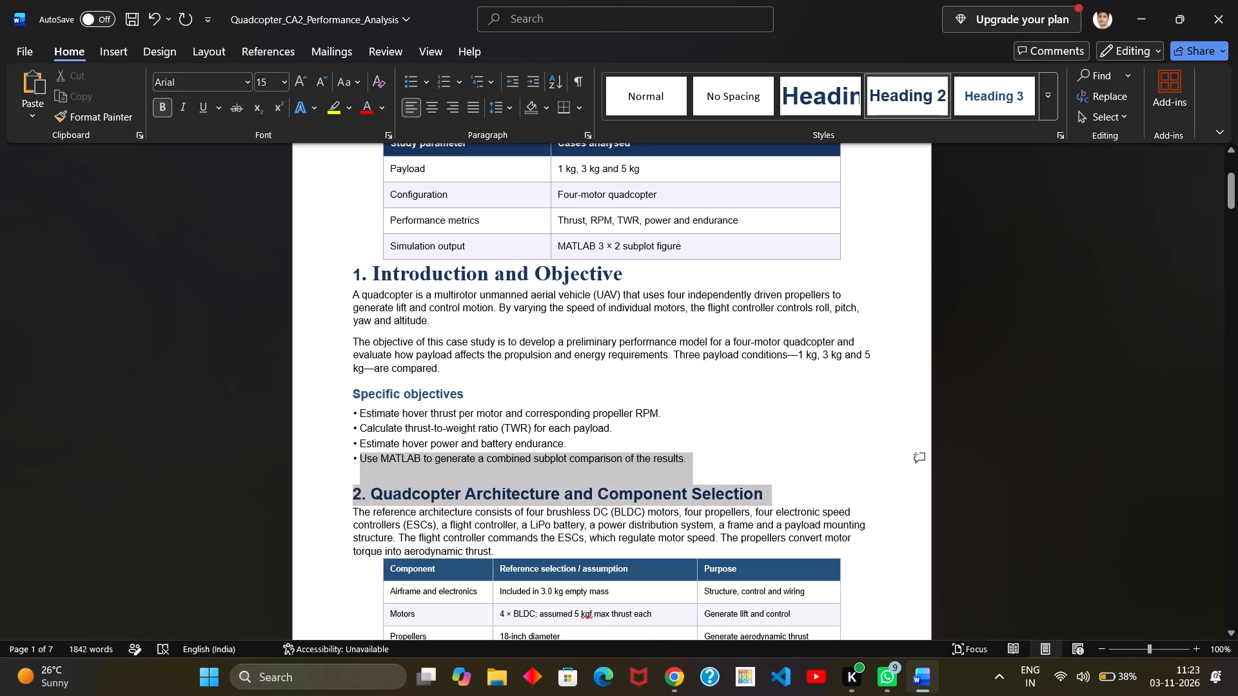
drag(351, 478, 350, 500)
click(473, 454)
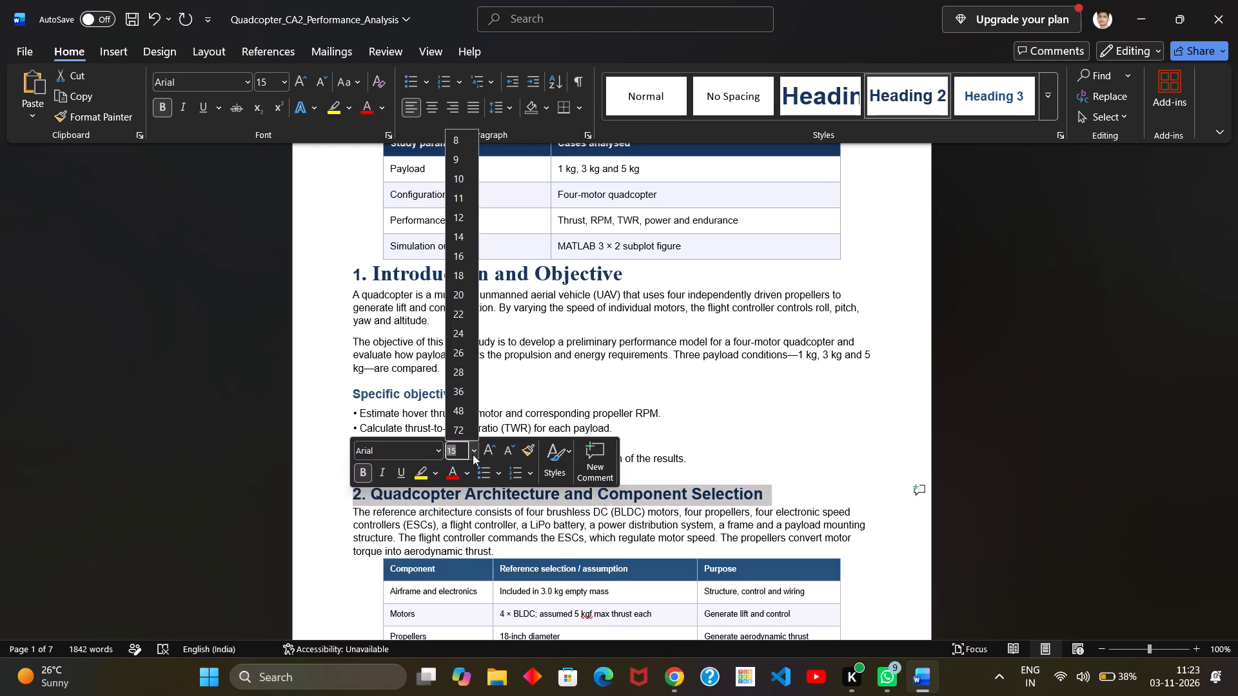
click(470, 296)
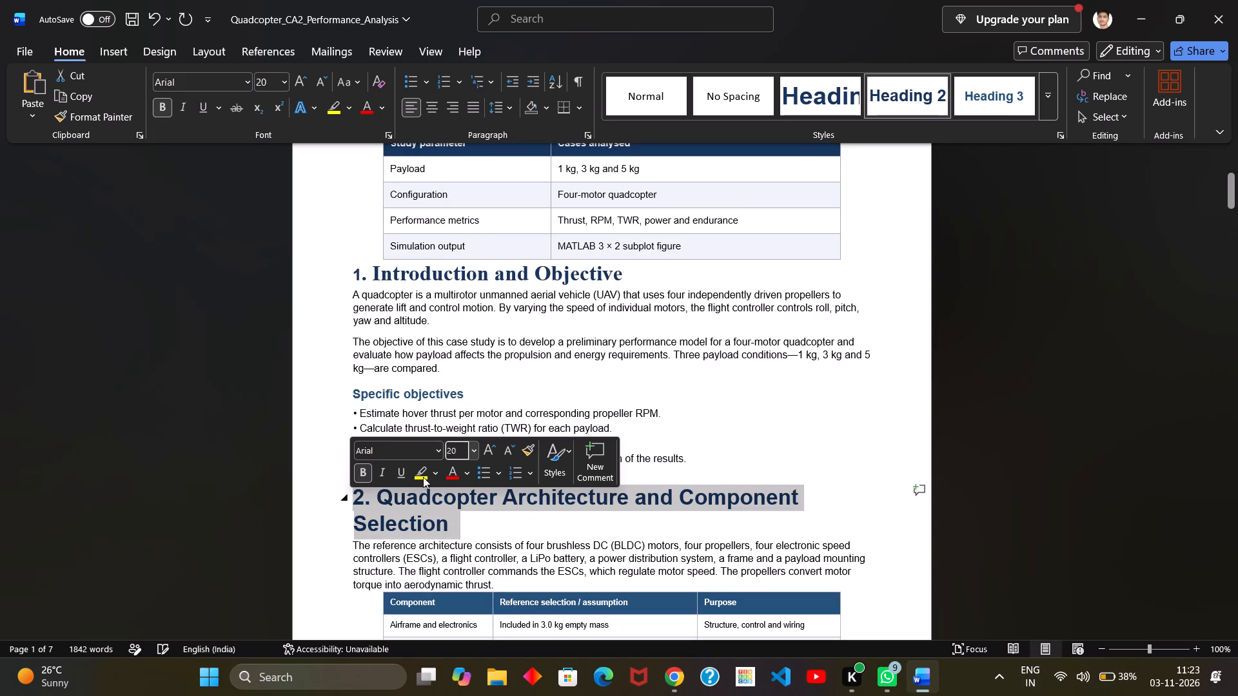
click(442, 451)
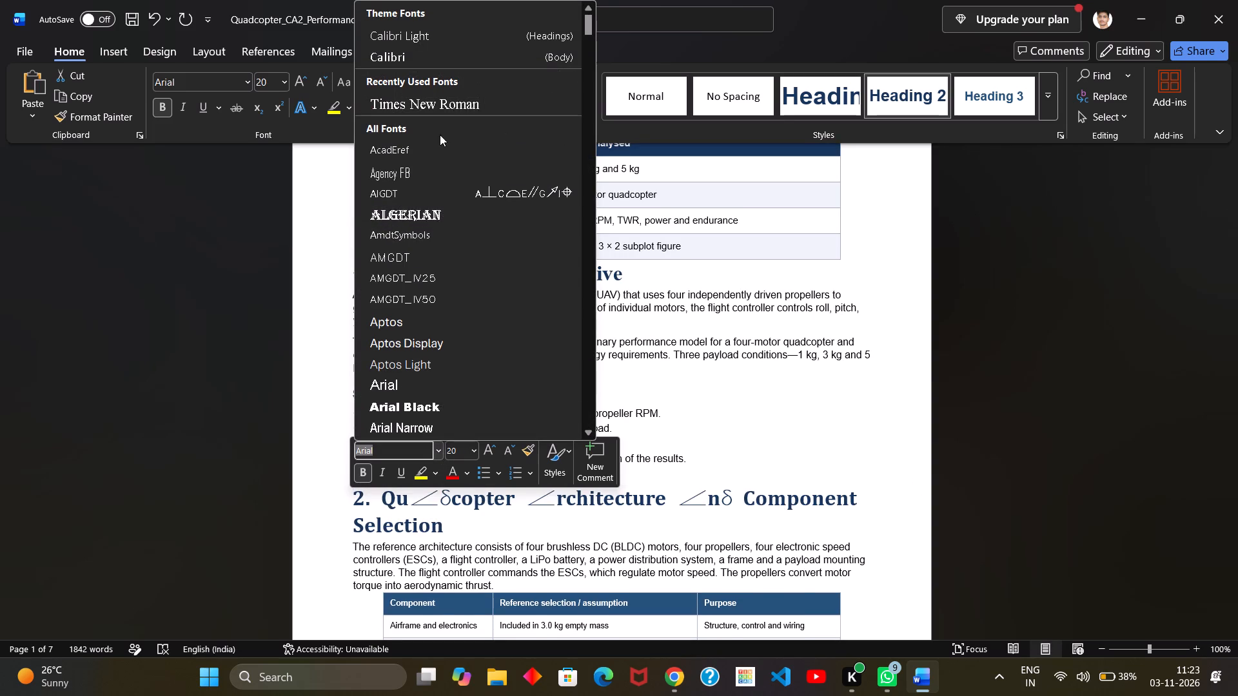
click(449, 107)
scroll(493, 348, down, 1)
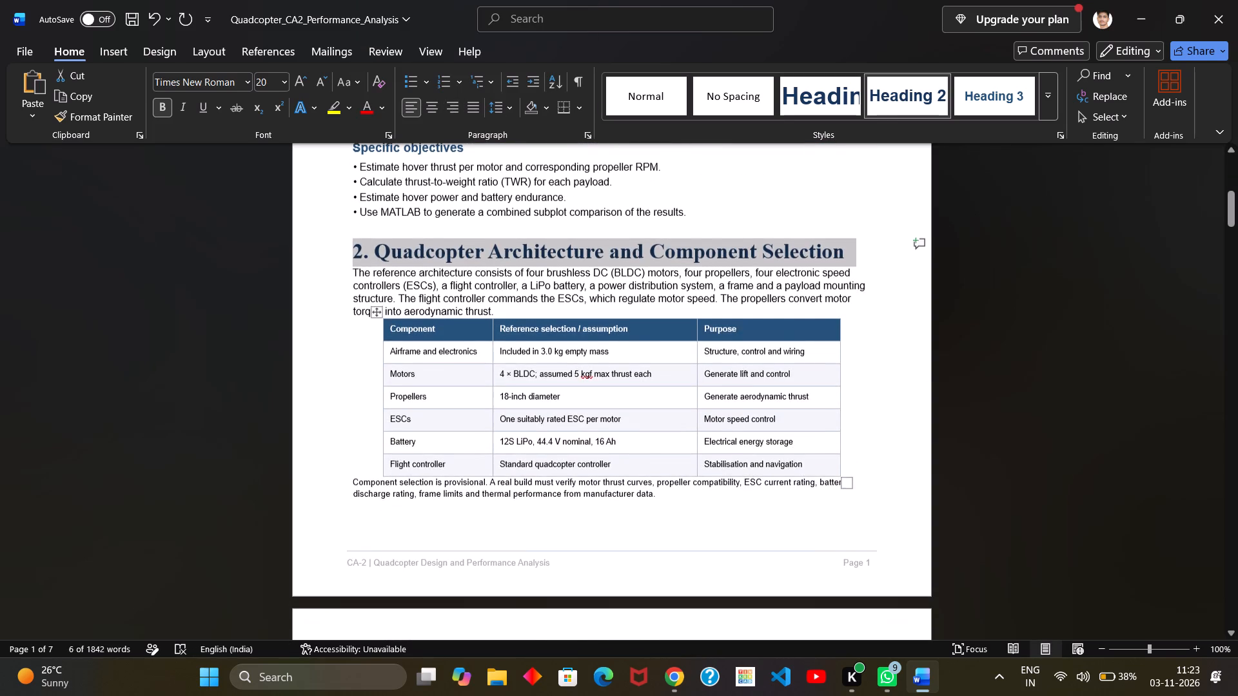
Set the section 3 heading text "Design Assumptions and Specifications", without its number, to Times New Roman.
scroll(593, 336, up, 1)
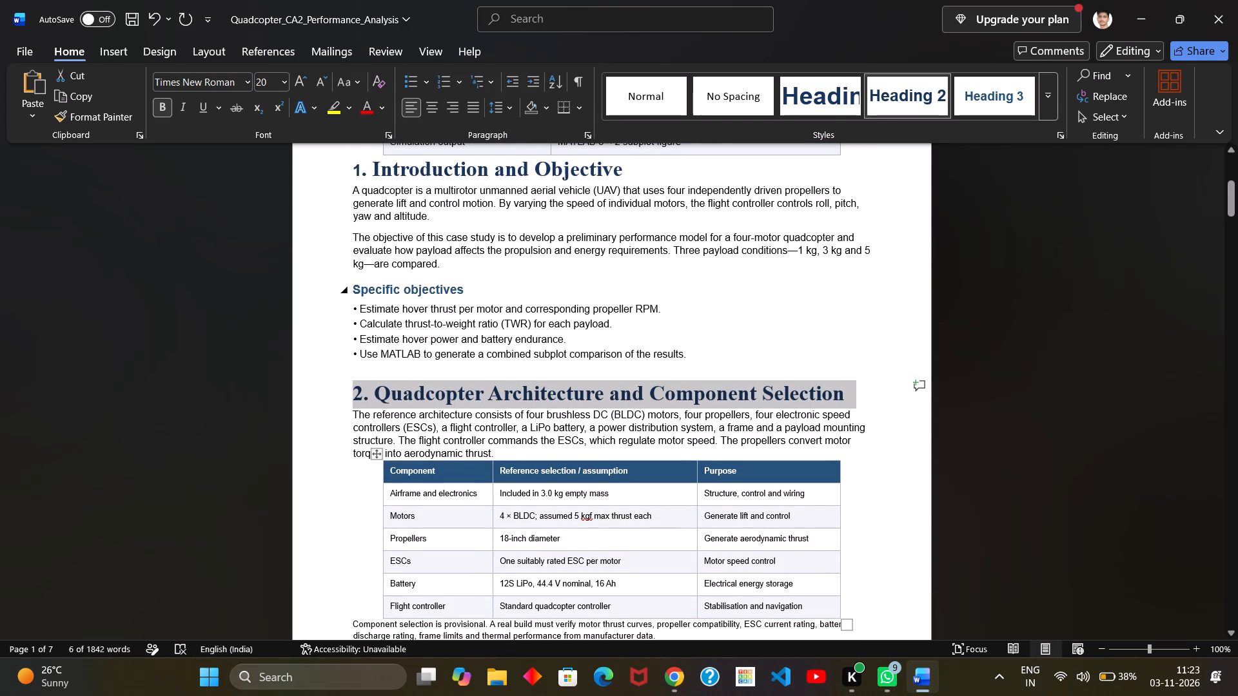
scroll(779, 485, down, 2)
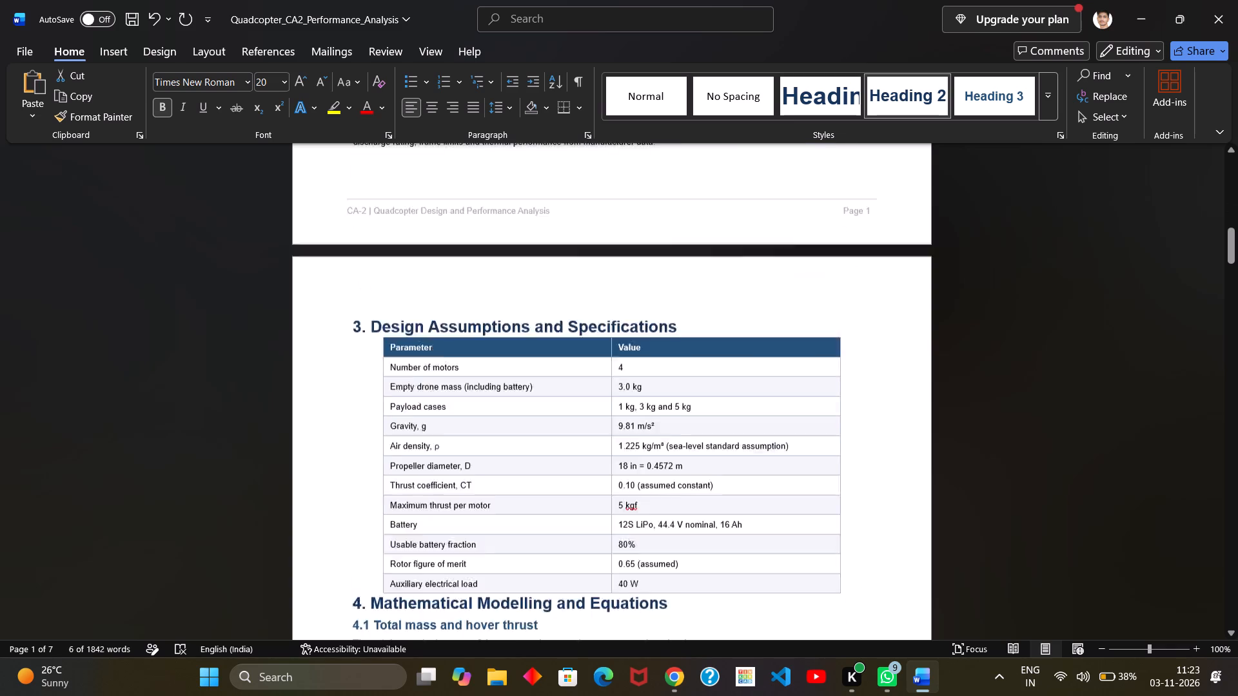
scroll(779, 485, down, 2)
click(779, 485)
click(628, 423)
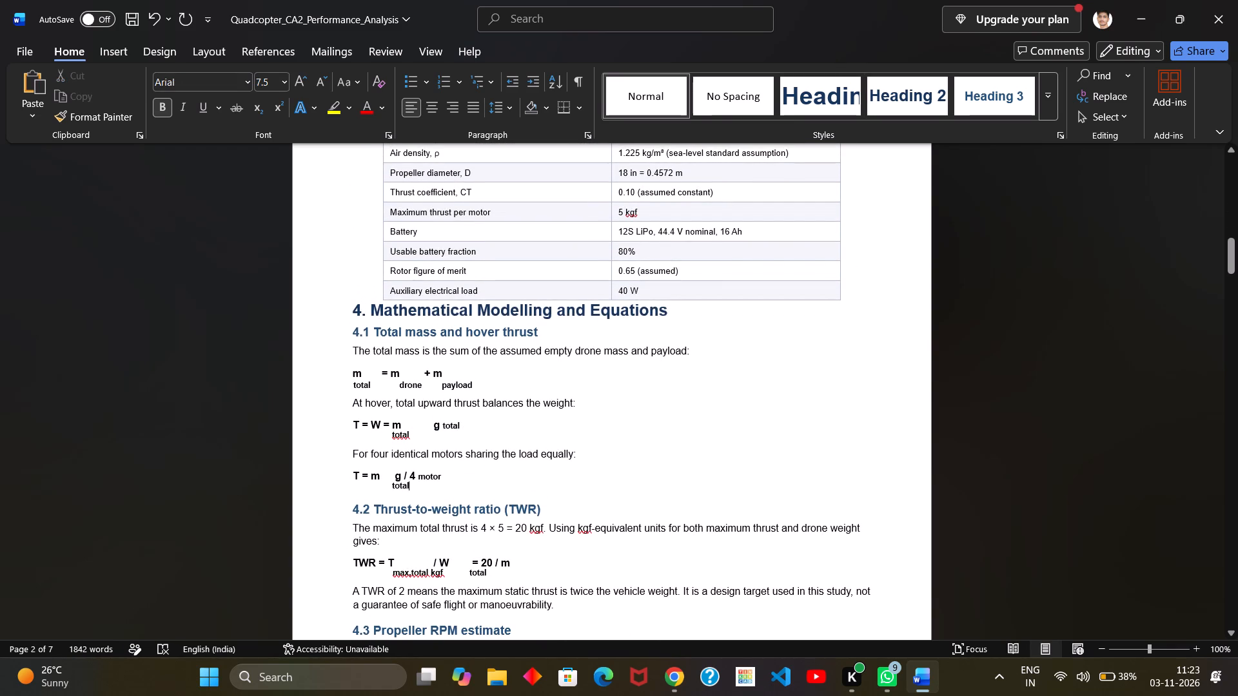
scroll(628, 423, up, 2)
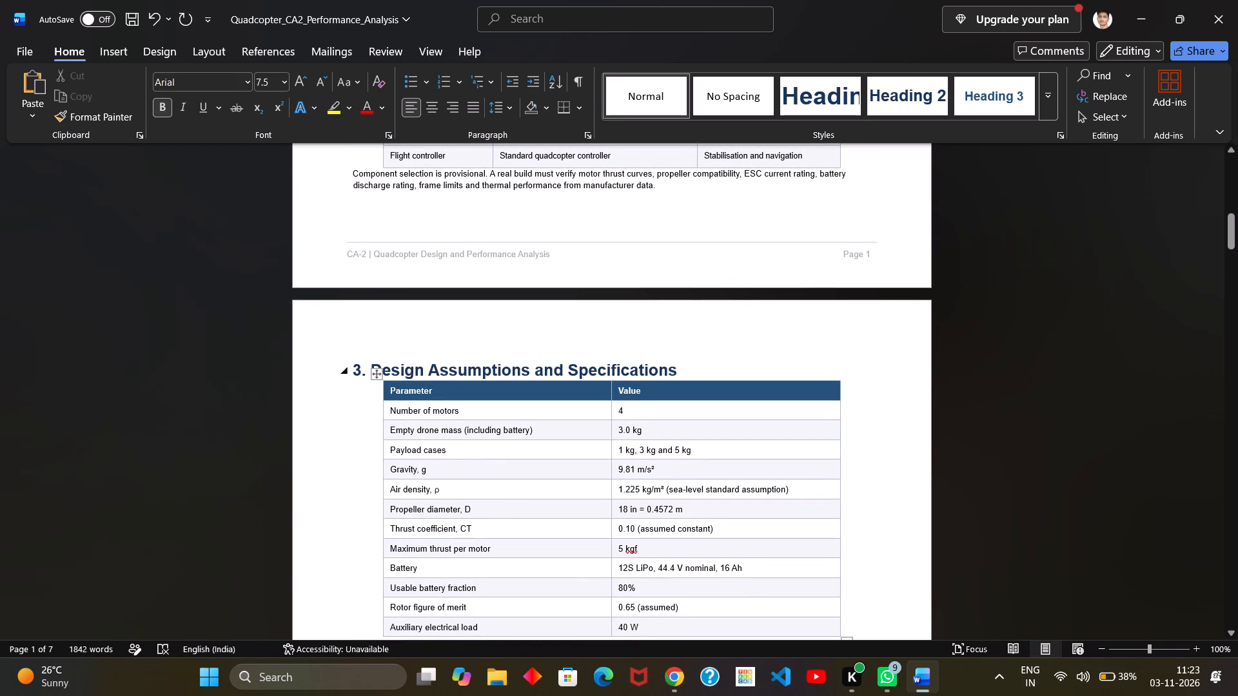
drag(364, 372, 660, 377)
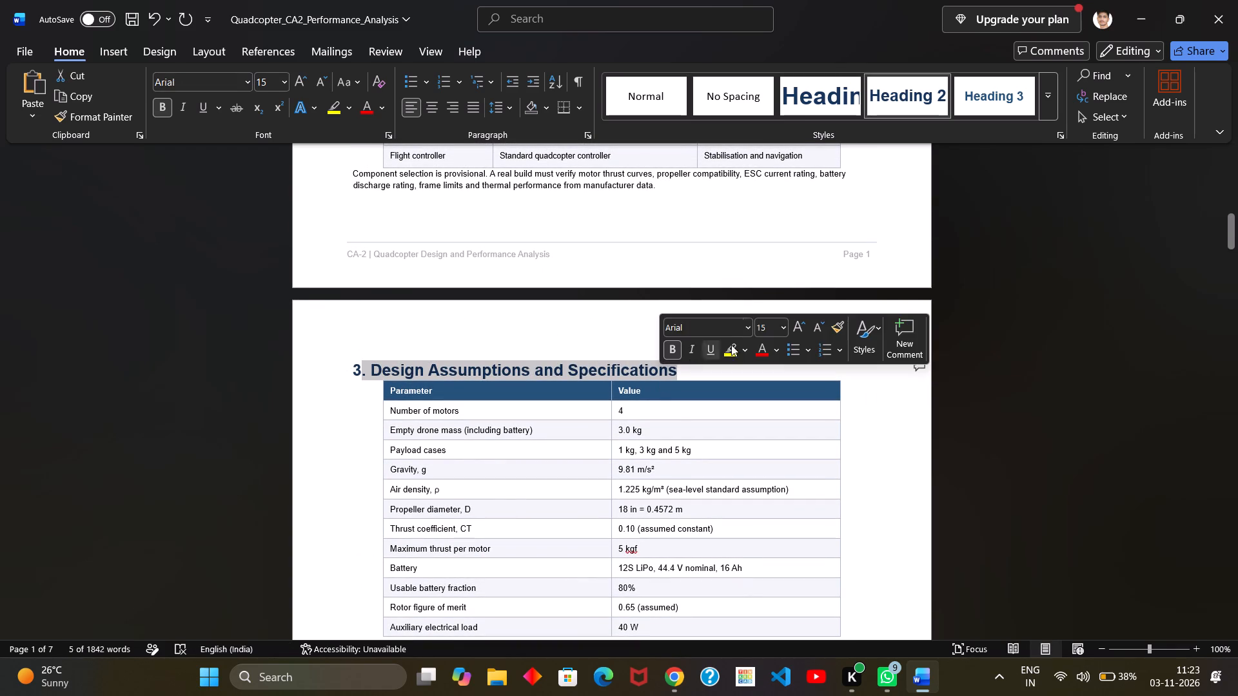
click(748, 329)
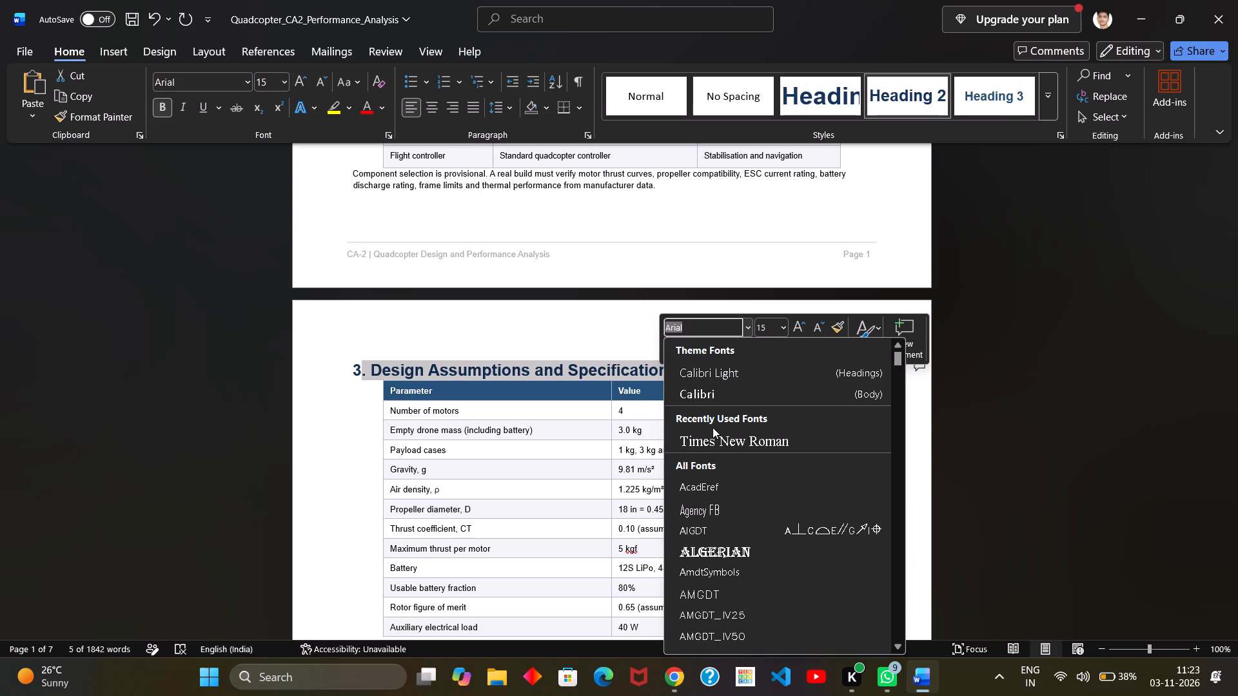
click(712, 439)
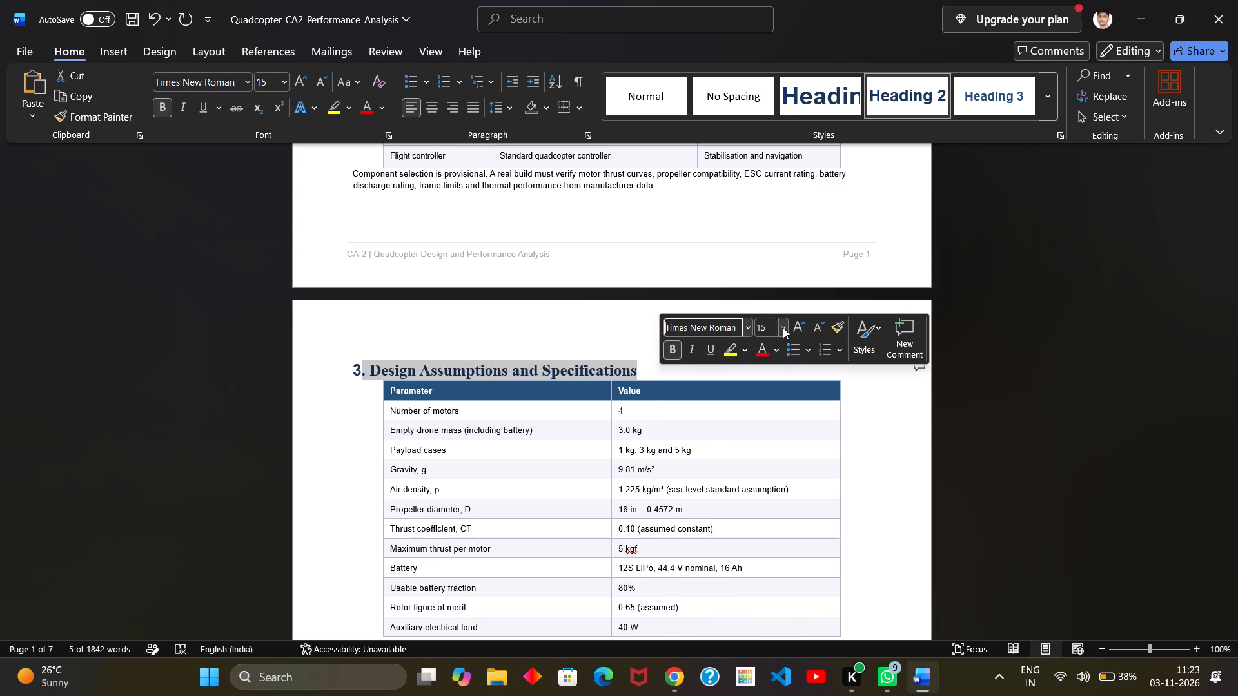
click(784, 327)
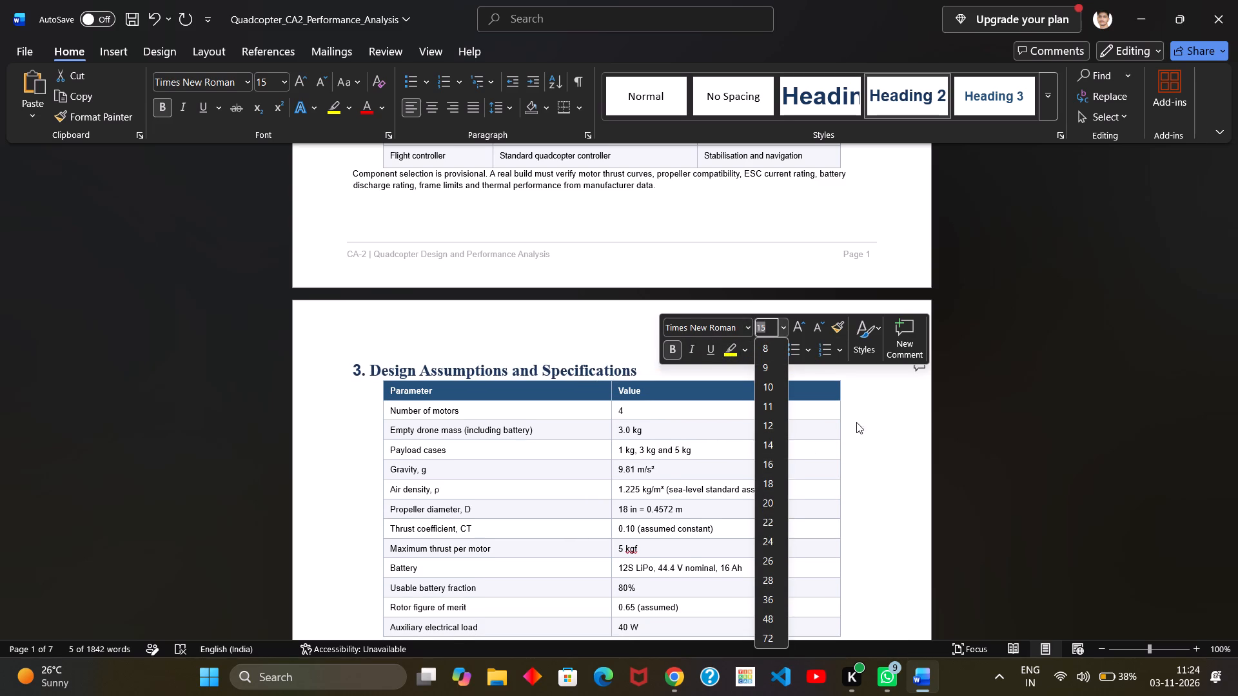
click(871, 410)
Open the page 6 footer for editing and try to select its text "CA-2 | Quadcopter Design and Performance Analysis".
scroll(517, 378, down, 12)
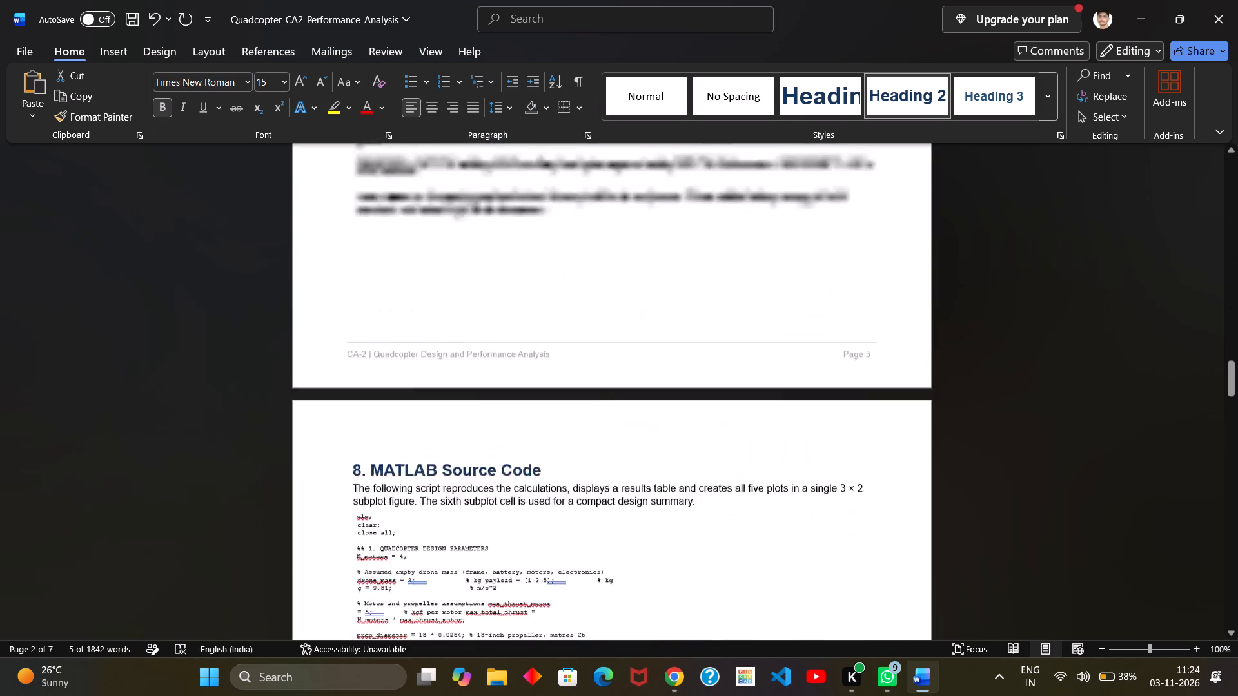
scroll(517, 378, down, 6)
scroll(517, 378, up, 1)
scroll(517, 378, down, 19)
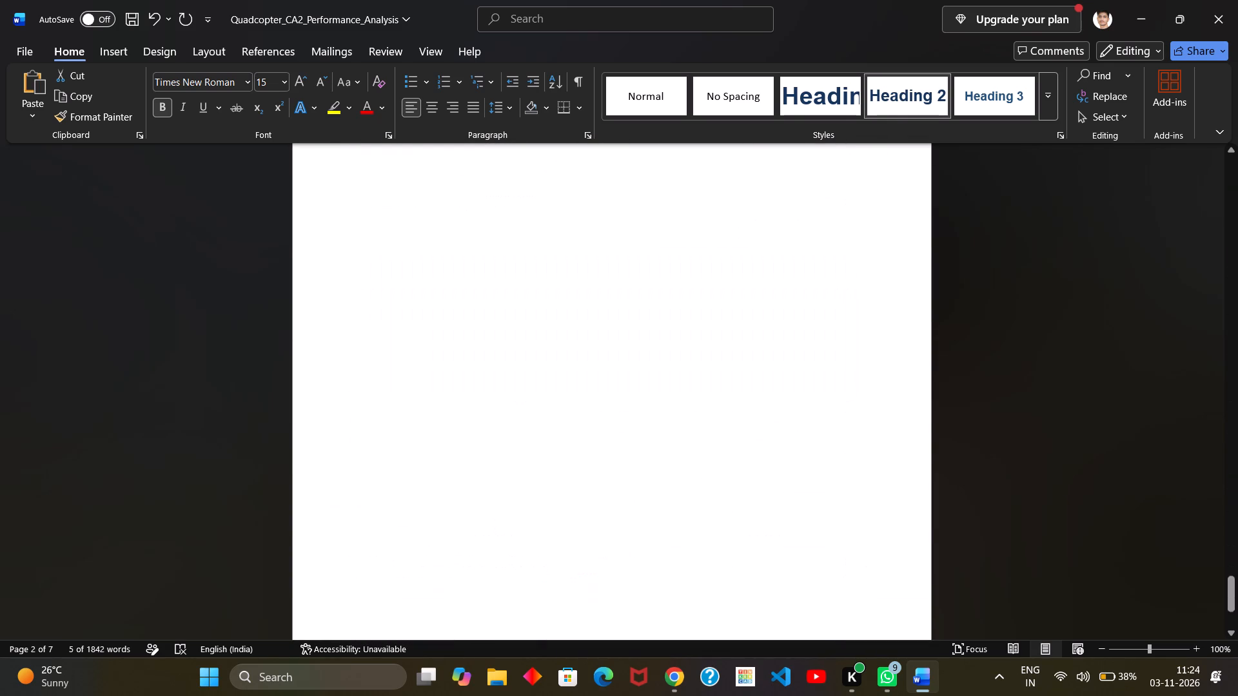
scroll(517, 378, up, 3)
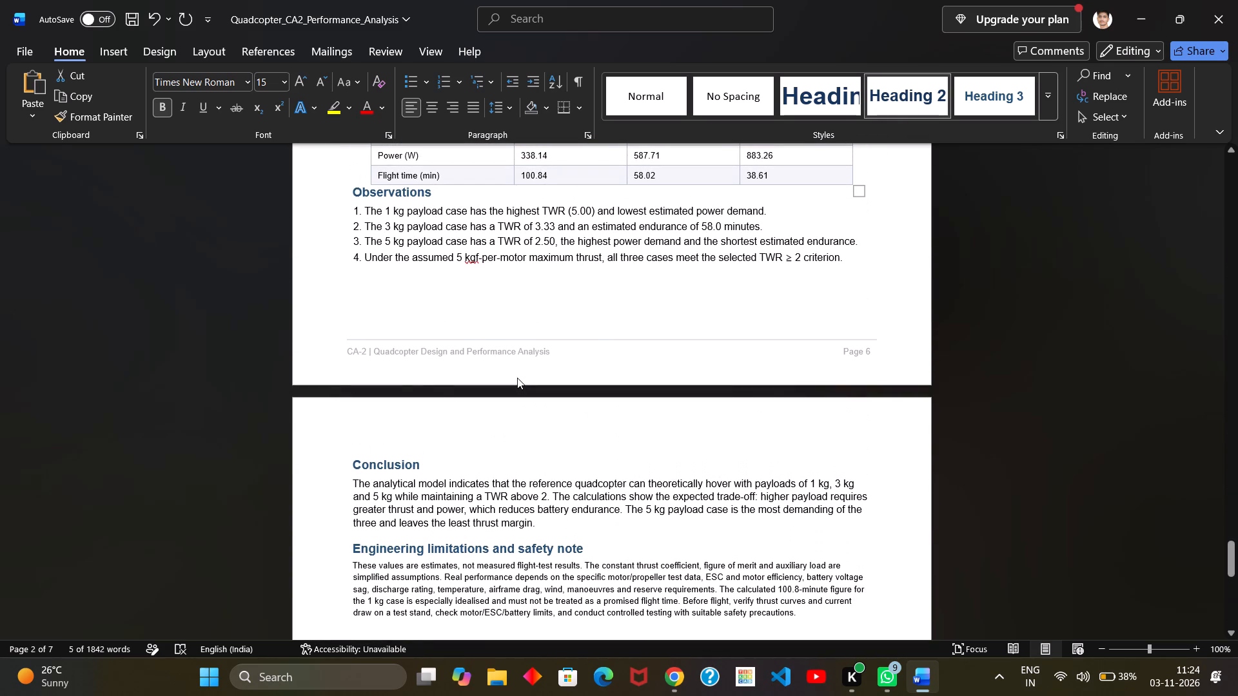
click(548, 353)
click(559, 353)
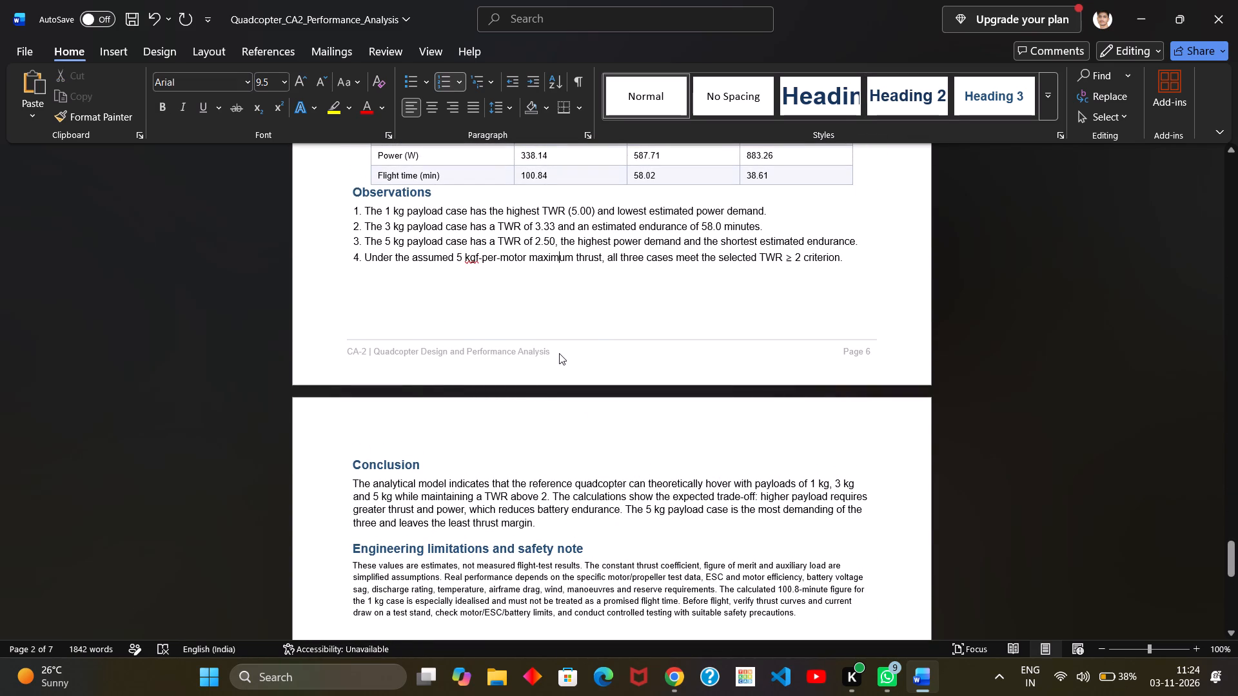
click(552, 353)
drag(552, 353, 362, 348)
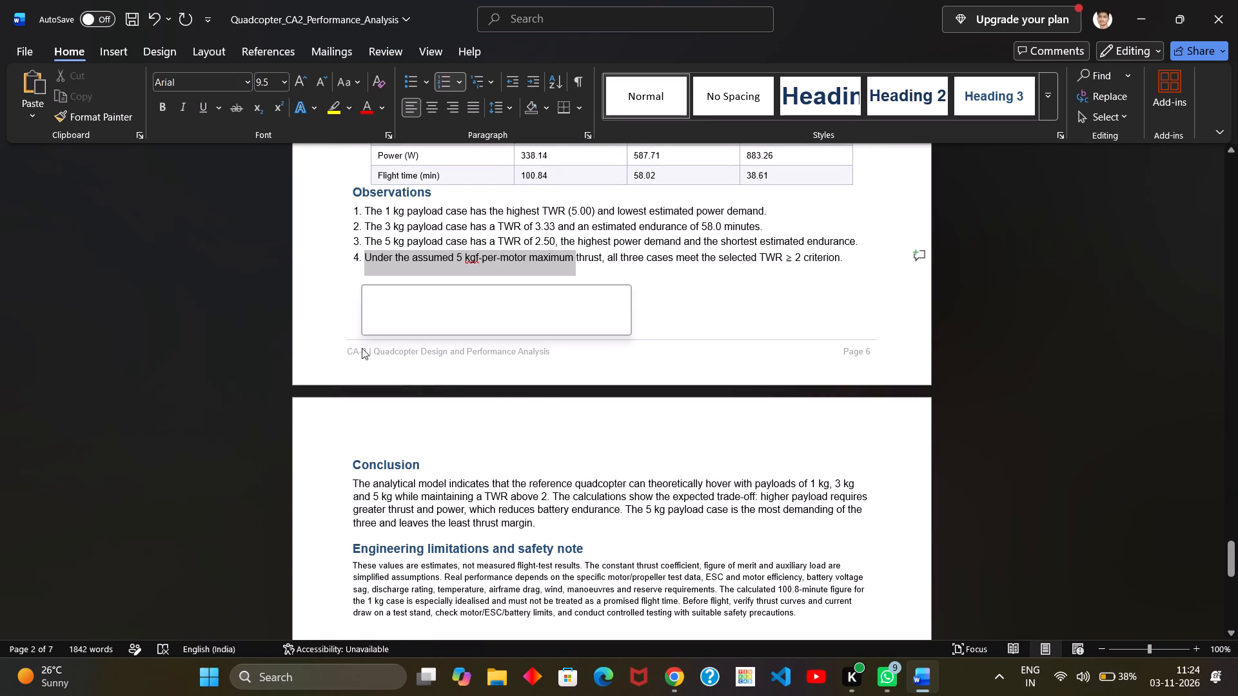
click(806, 328)
click(809, 334)
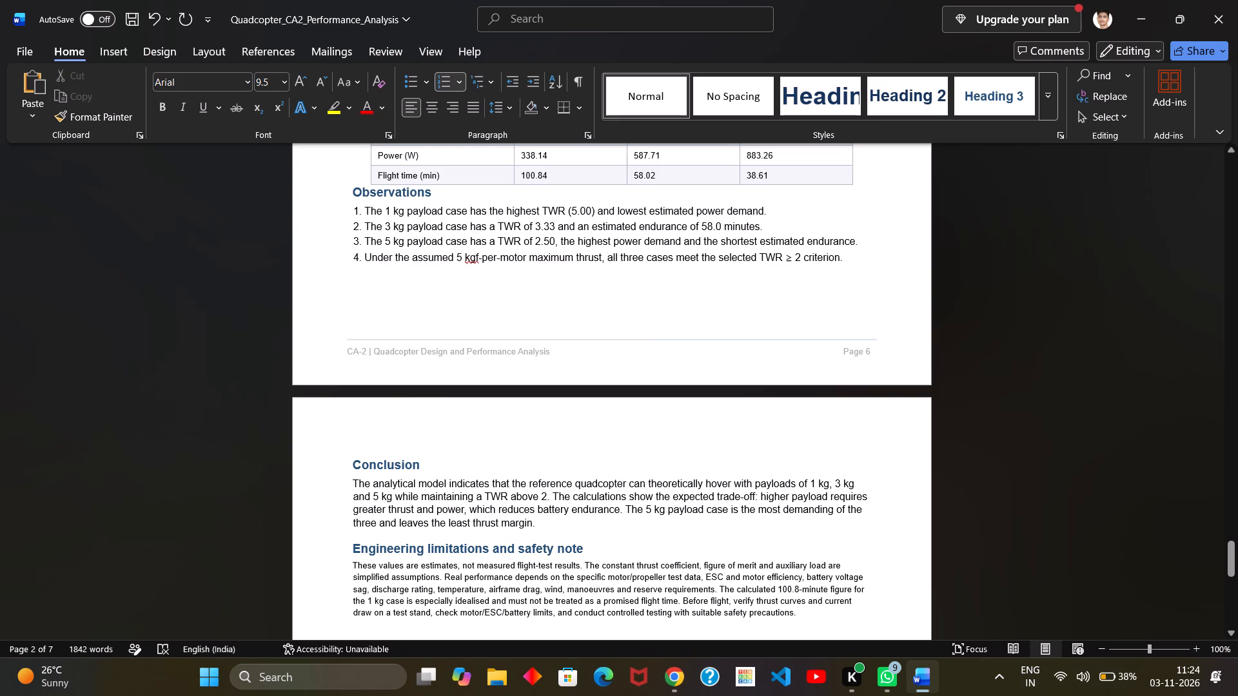
triple_click(809, 337)
triple_click(809, 337)
click(809, 337)
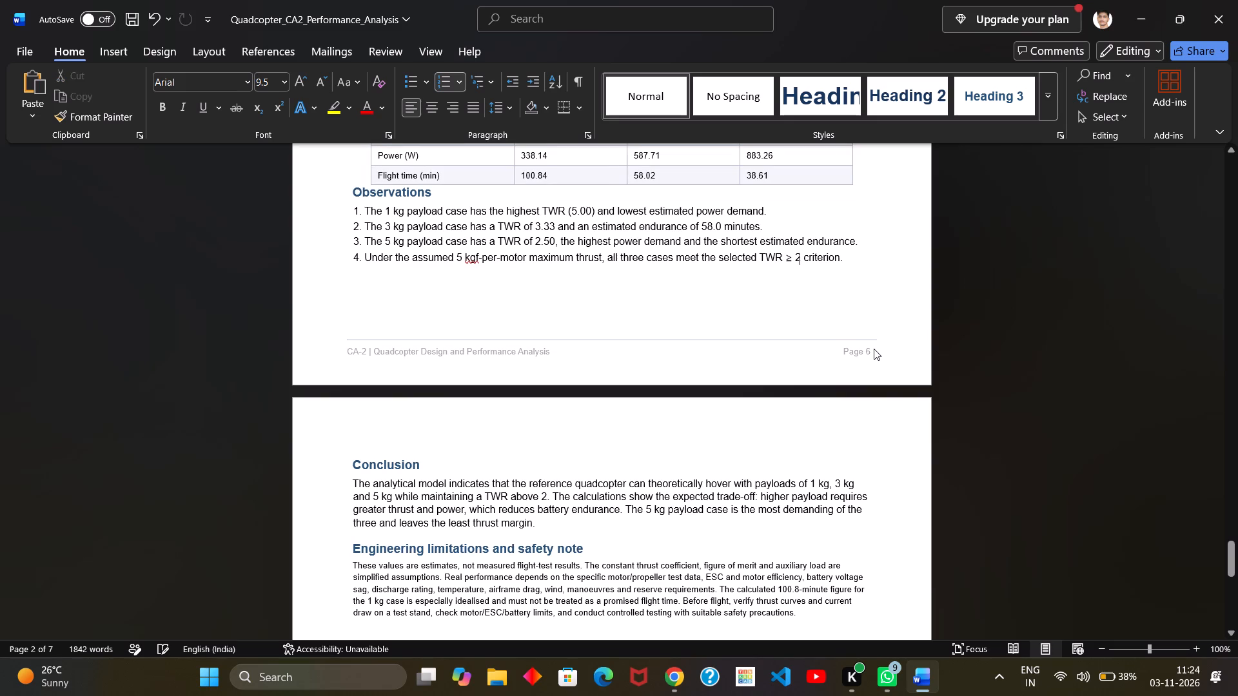
click(862, 348)
triple_click(847, 343)
click(847, 343)
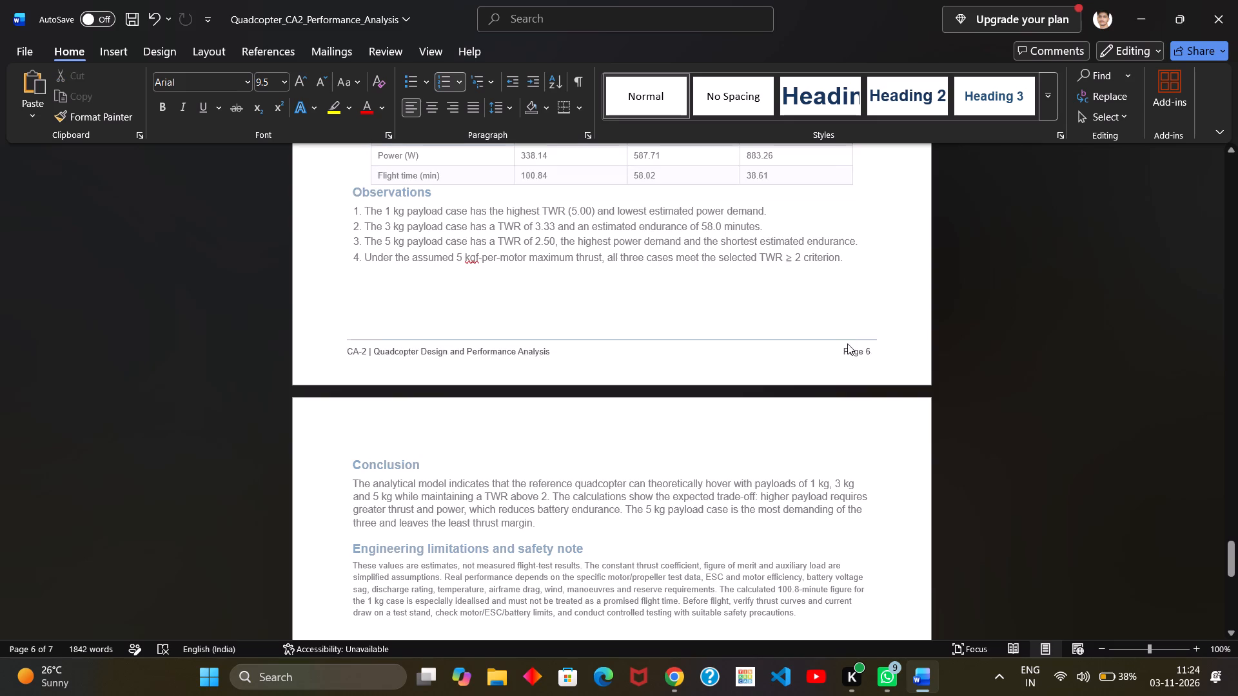
triple_click(847, 343)
click(847, 343)
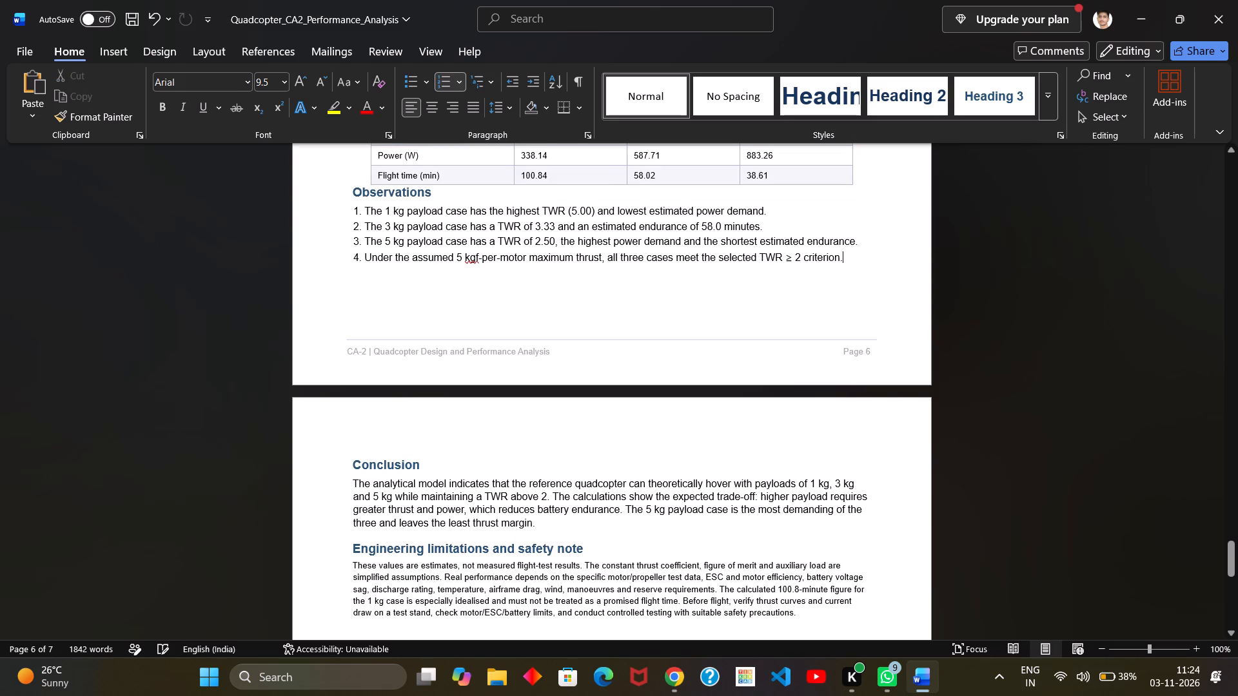
triple_click(847, 343)
triple_click(847, 343)
triple_click(847, 343)
double_click(847, 343)
drag(847, 343, 304, 312)
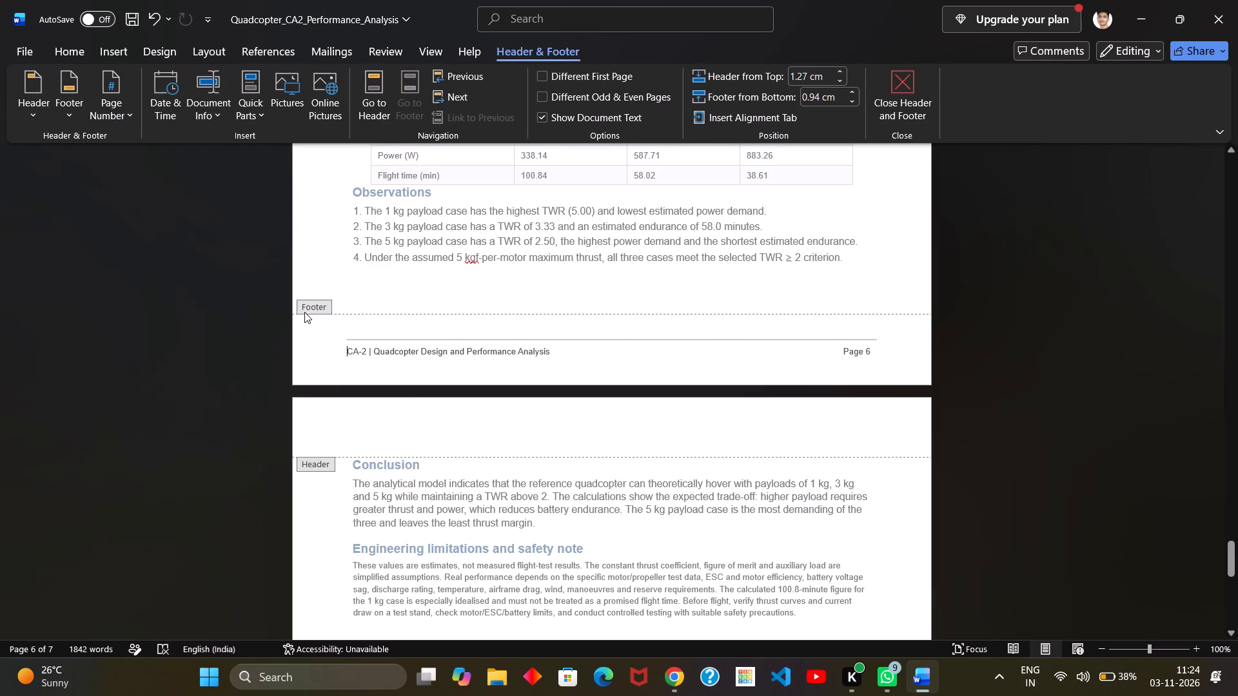
drag(304, 312, 309, 308)
drag(343, 340, 526, 325)
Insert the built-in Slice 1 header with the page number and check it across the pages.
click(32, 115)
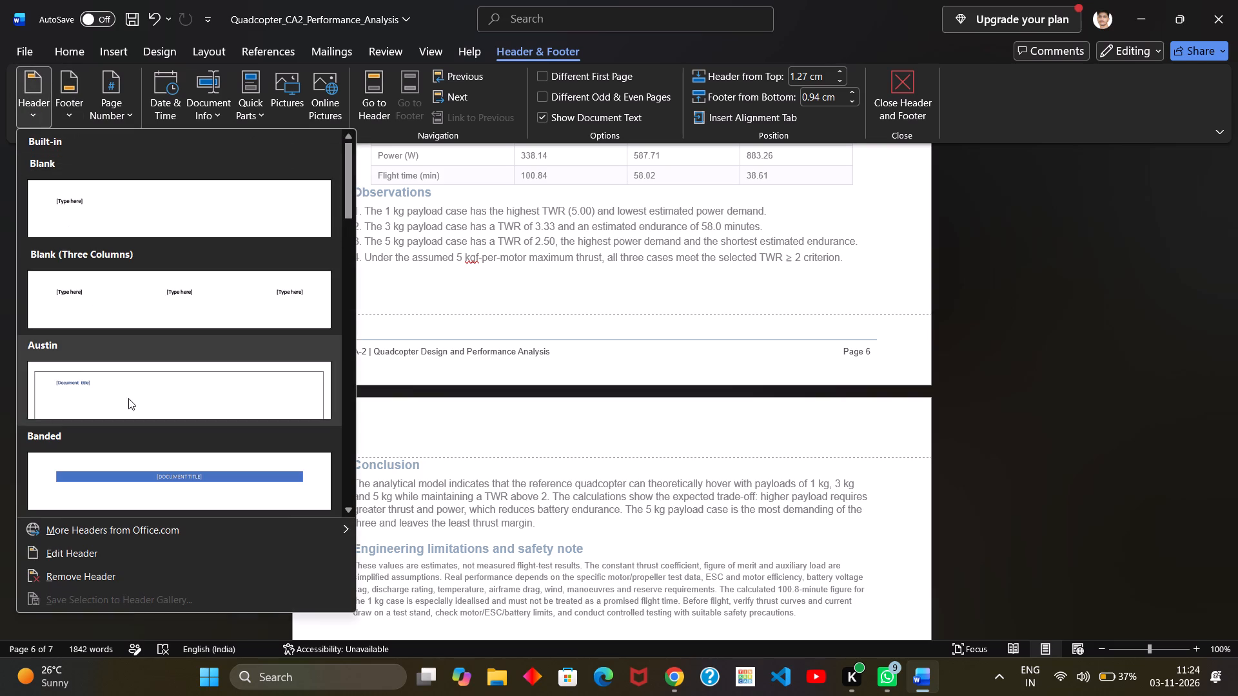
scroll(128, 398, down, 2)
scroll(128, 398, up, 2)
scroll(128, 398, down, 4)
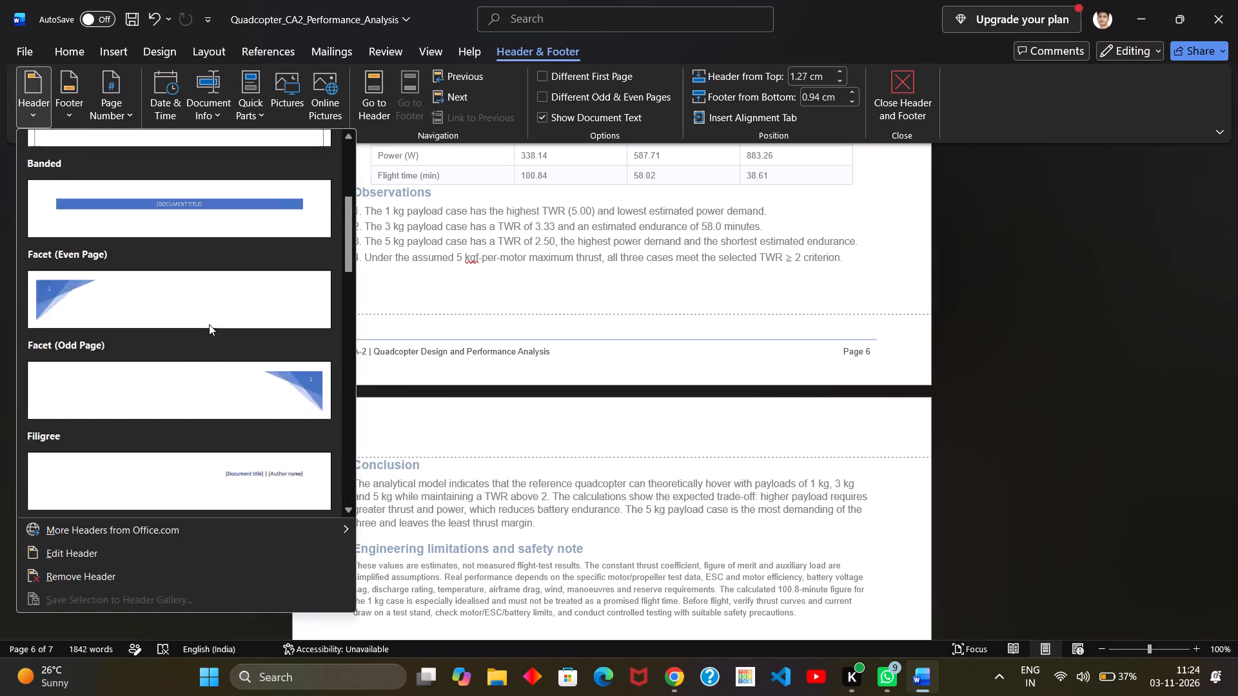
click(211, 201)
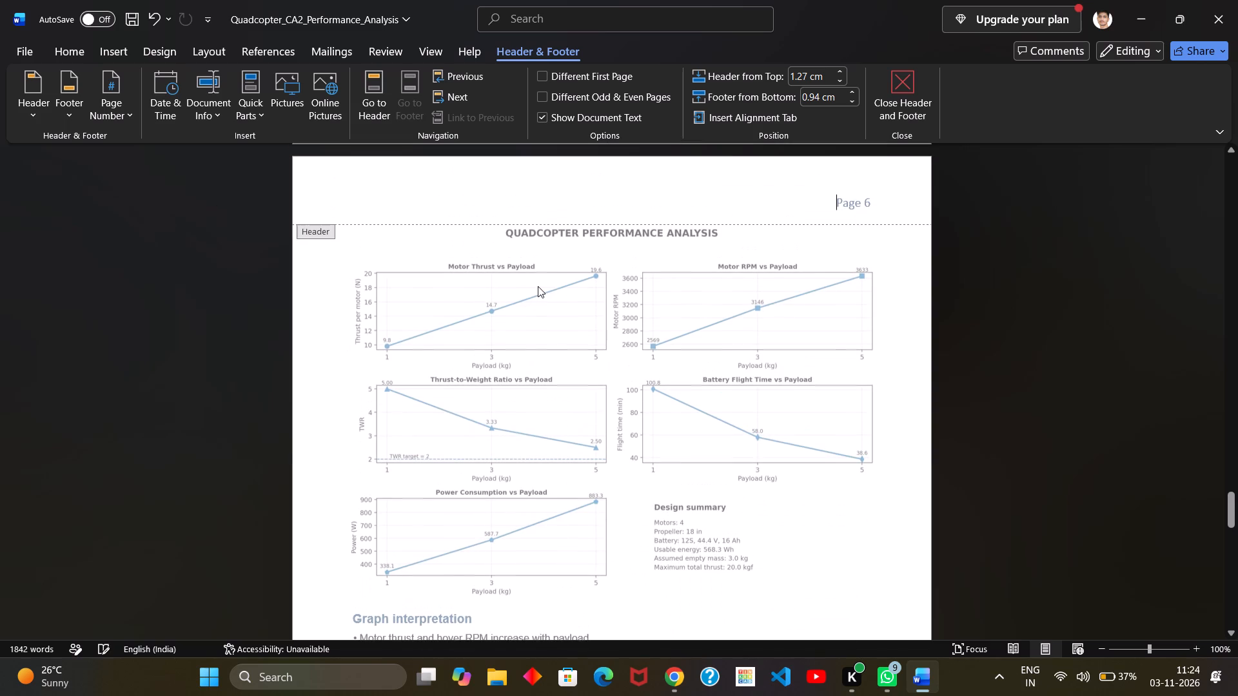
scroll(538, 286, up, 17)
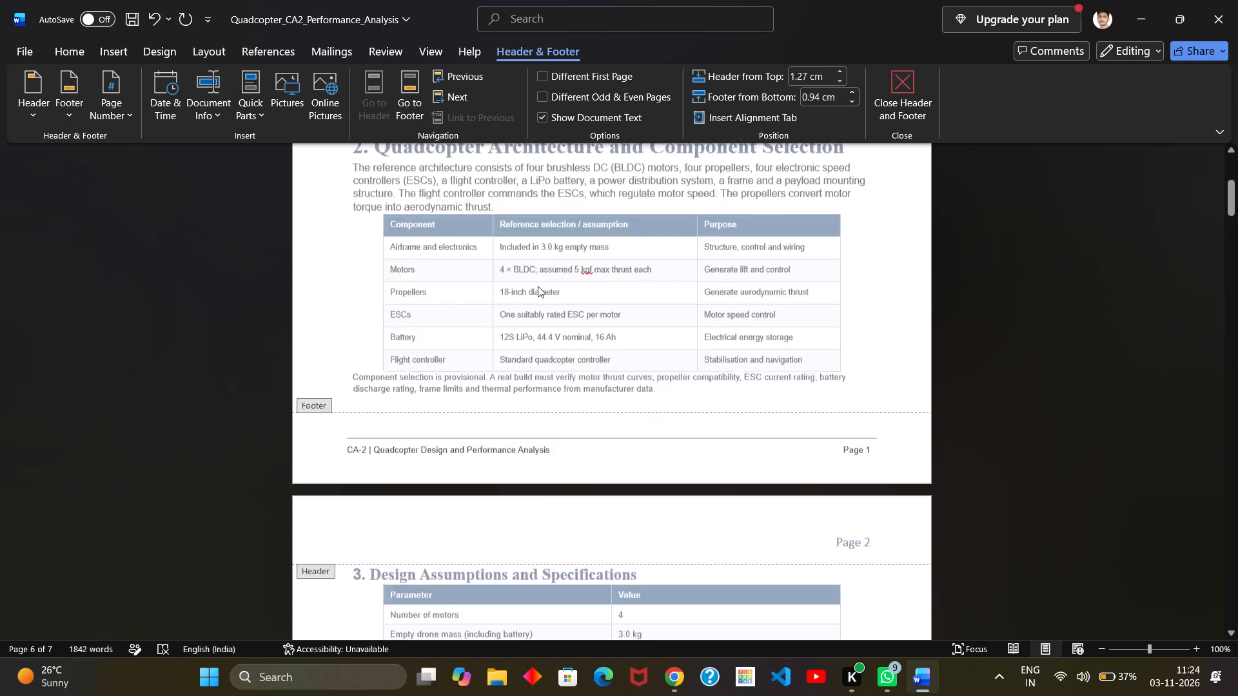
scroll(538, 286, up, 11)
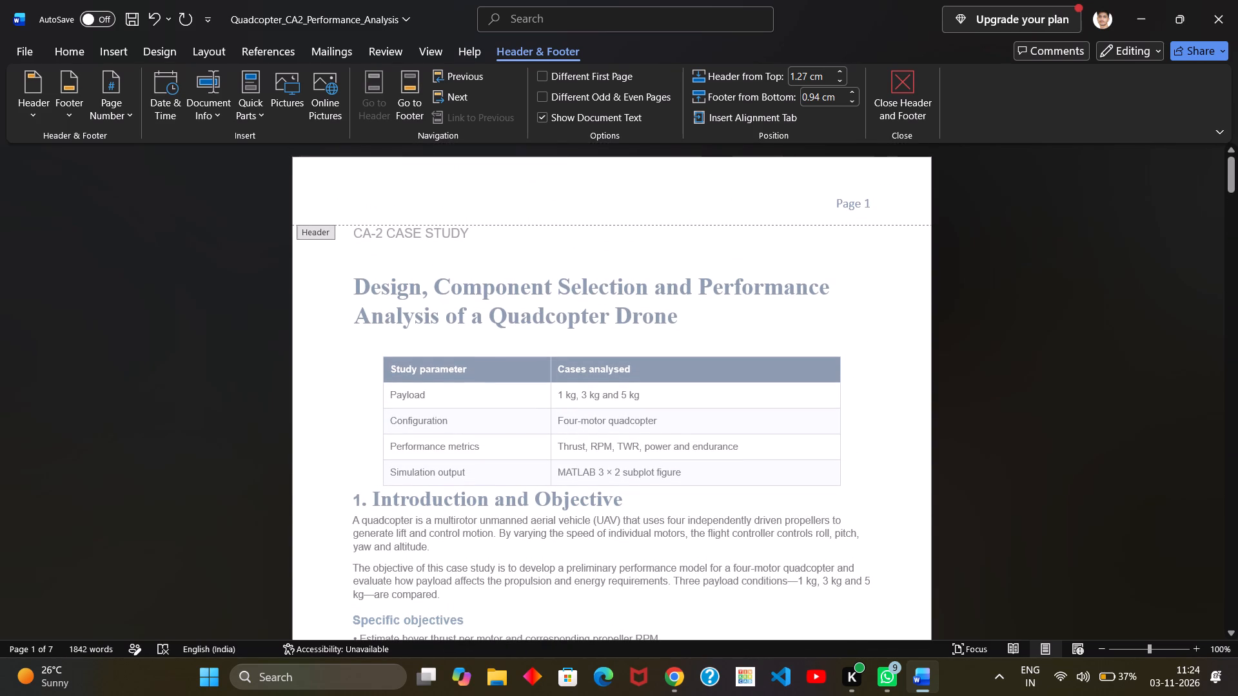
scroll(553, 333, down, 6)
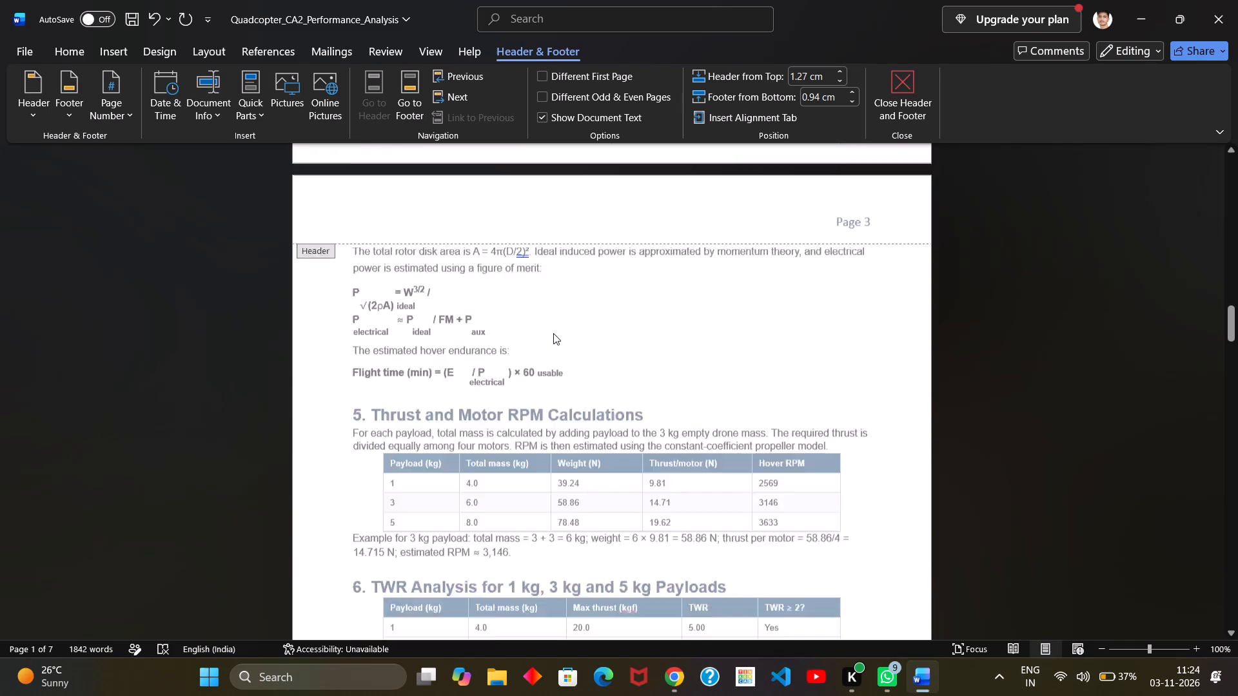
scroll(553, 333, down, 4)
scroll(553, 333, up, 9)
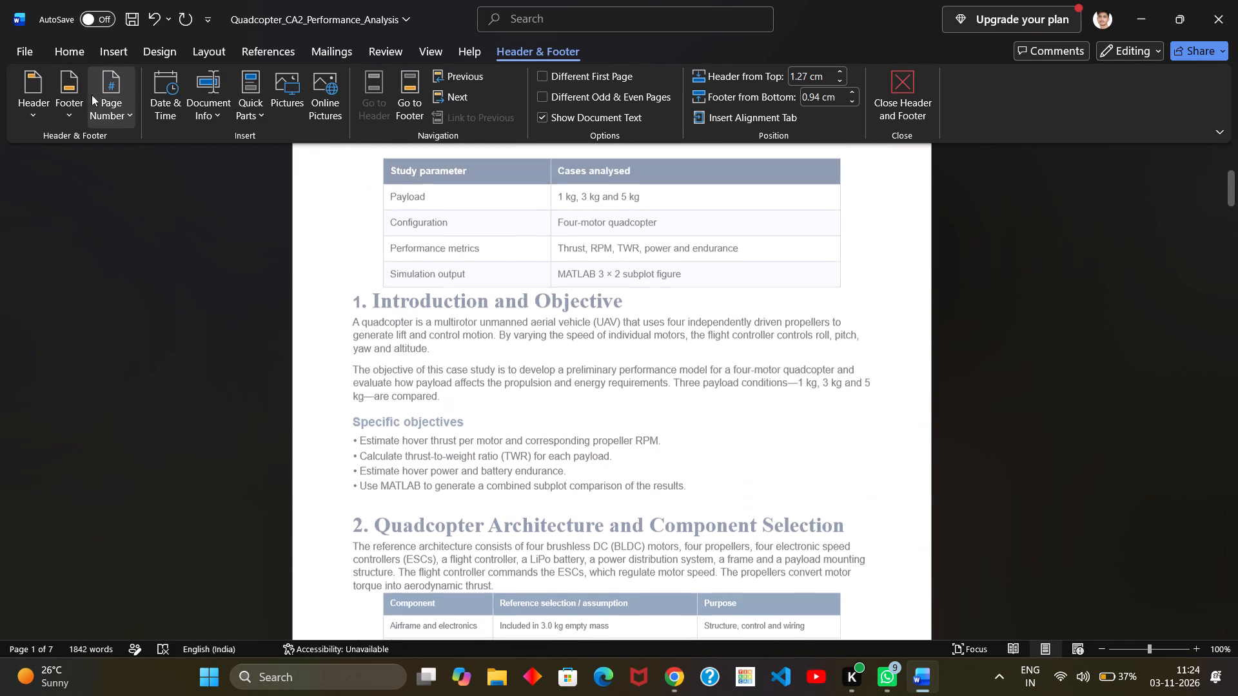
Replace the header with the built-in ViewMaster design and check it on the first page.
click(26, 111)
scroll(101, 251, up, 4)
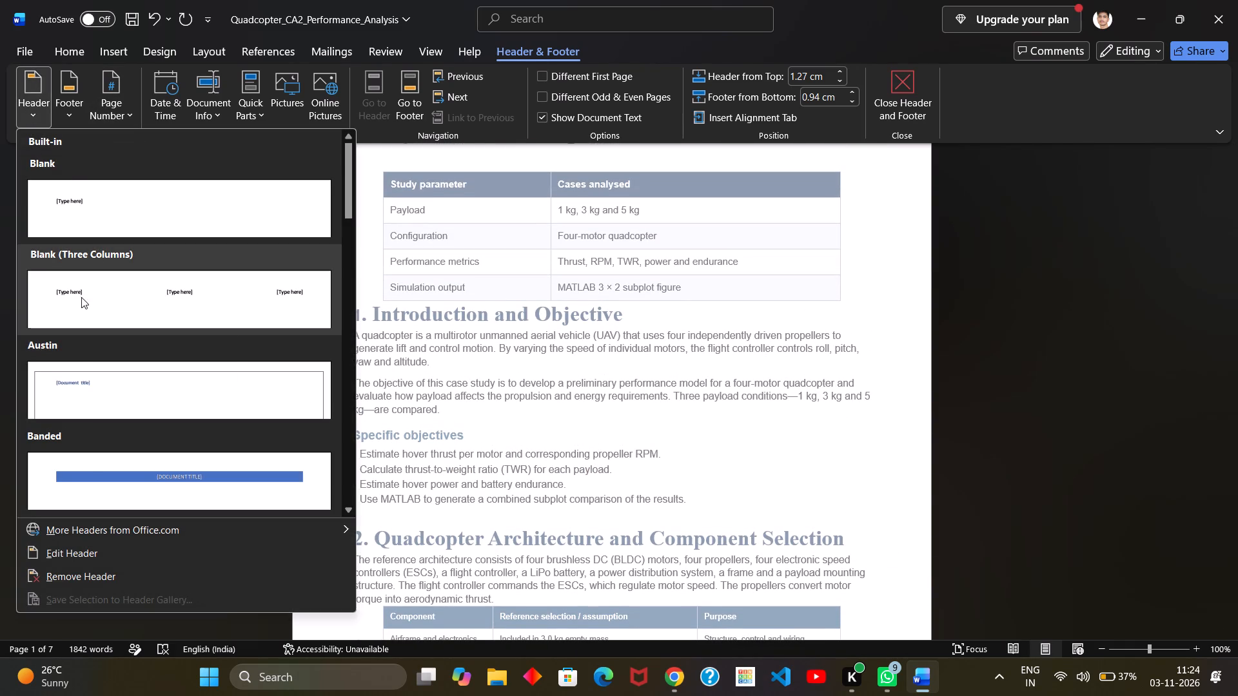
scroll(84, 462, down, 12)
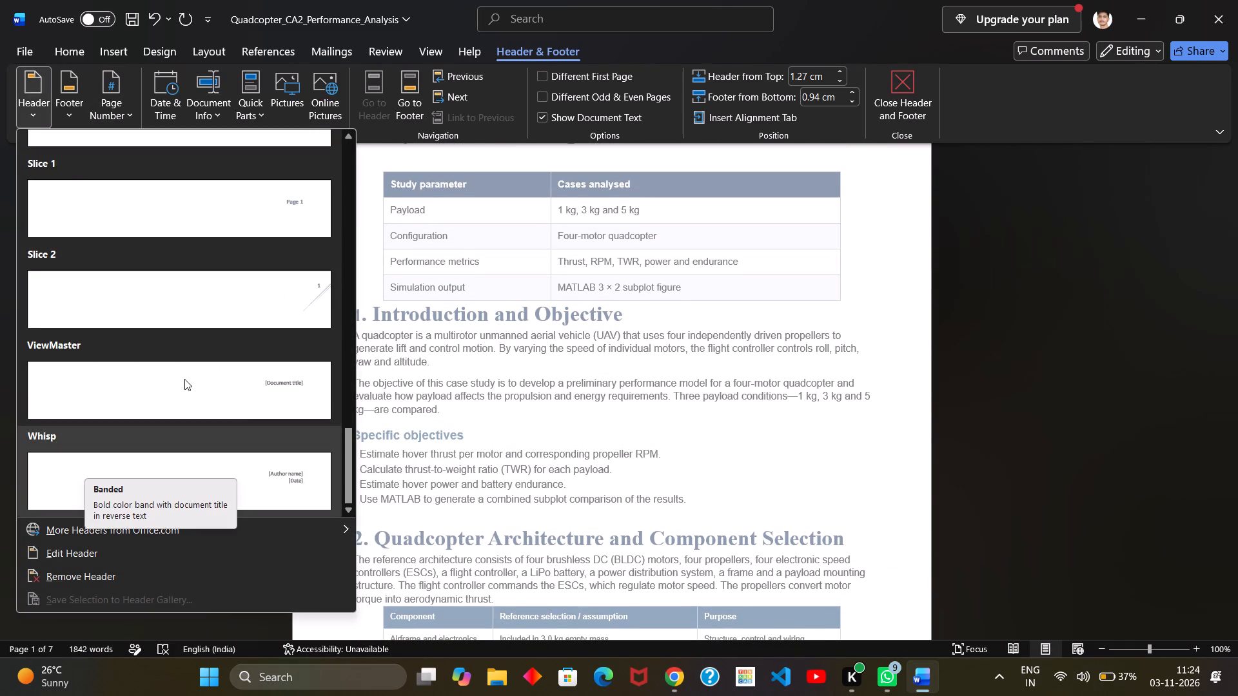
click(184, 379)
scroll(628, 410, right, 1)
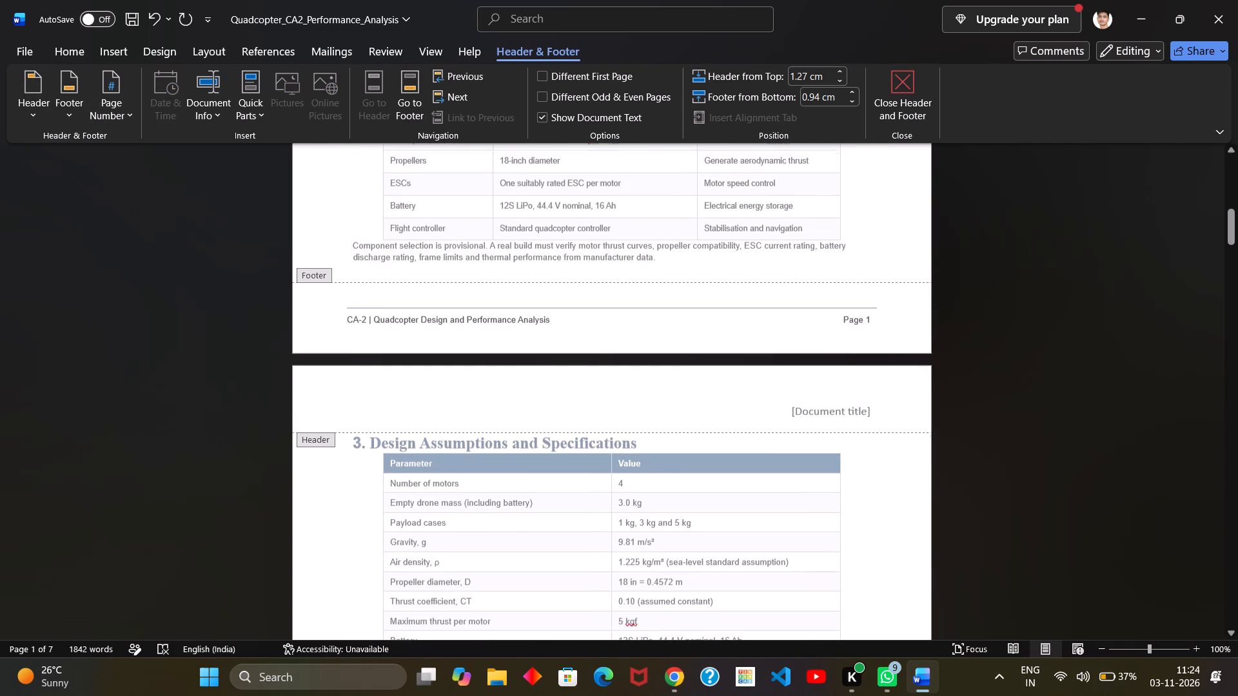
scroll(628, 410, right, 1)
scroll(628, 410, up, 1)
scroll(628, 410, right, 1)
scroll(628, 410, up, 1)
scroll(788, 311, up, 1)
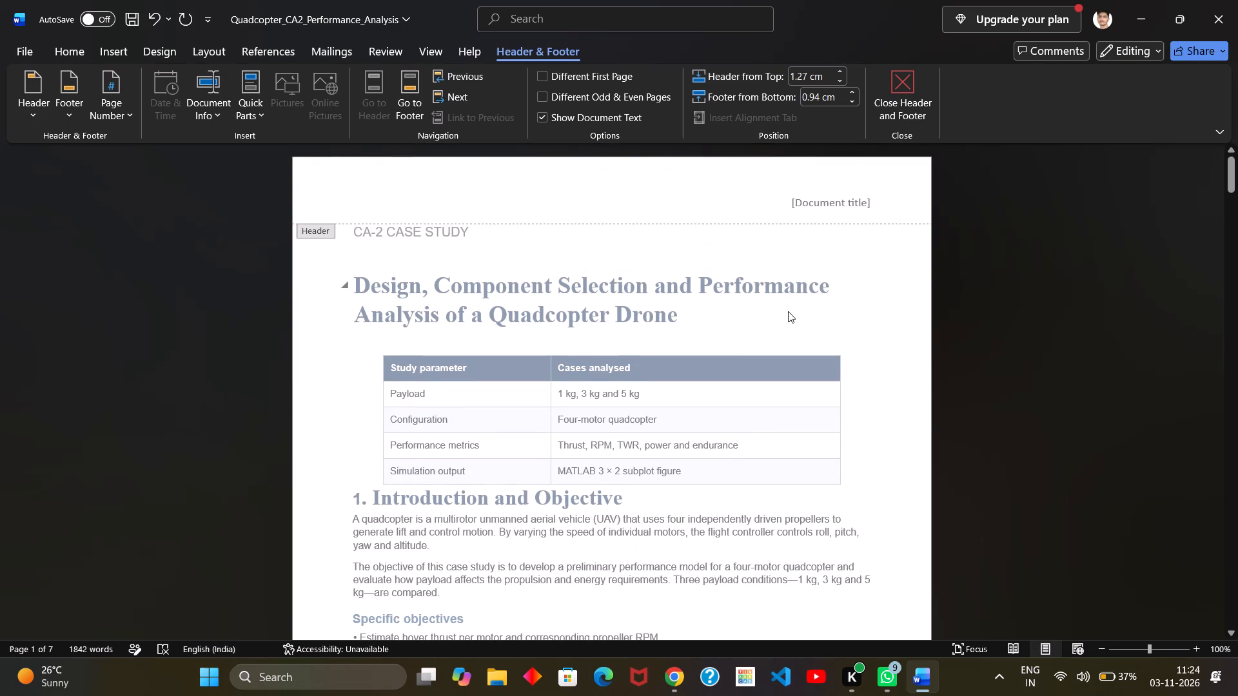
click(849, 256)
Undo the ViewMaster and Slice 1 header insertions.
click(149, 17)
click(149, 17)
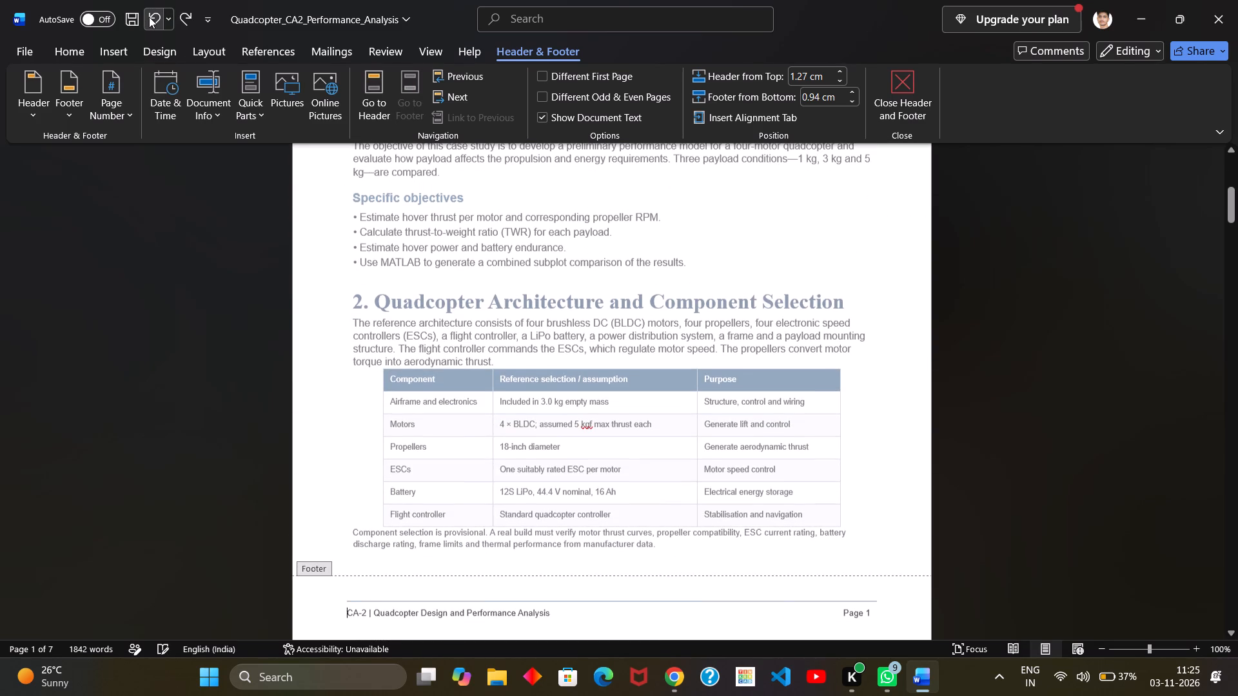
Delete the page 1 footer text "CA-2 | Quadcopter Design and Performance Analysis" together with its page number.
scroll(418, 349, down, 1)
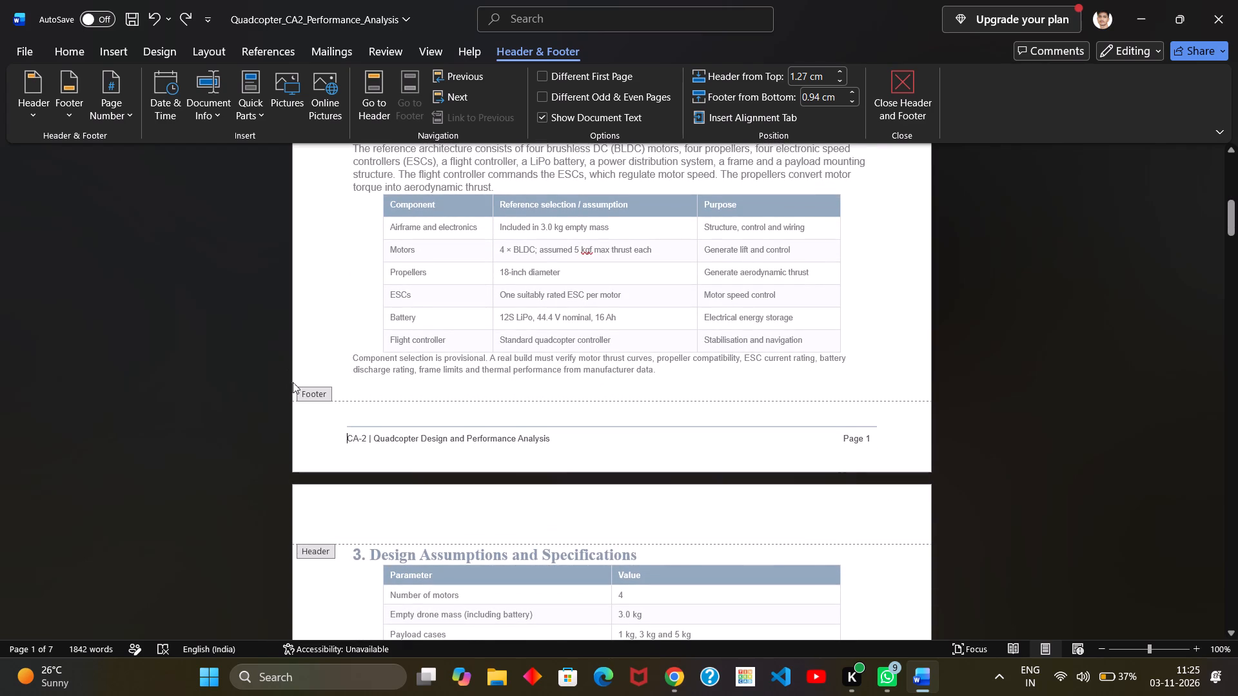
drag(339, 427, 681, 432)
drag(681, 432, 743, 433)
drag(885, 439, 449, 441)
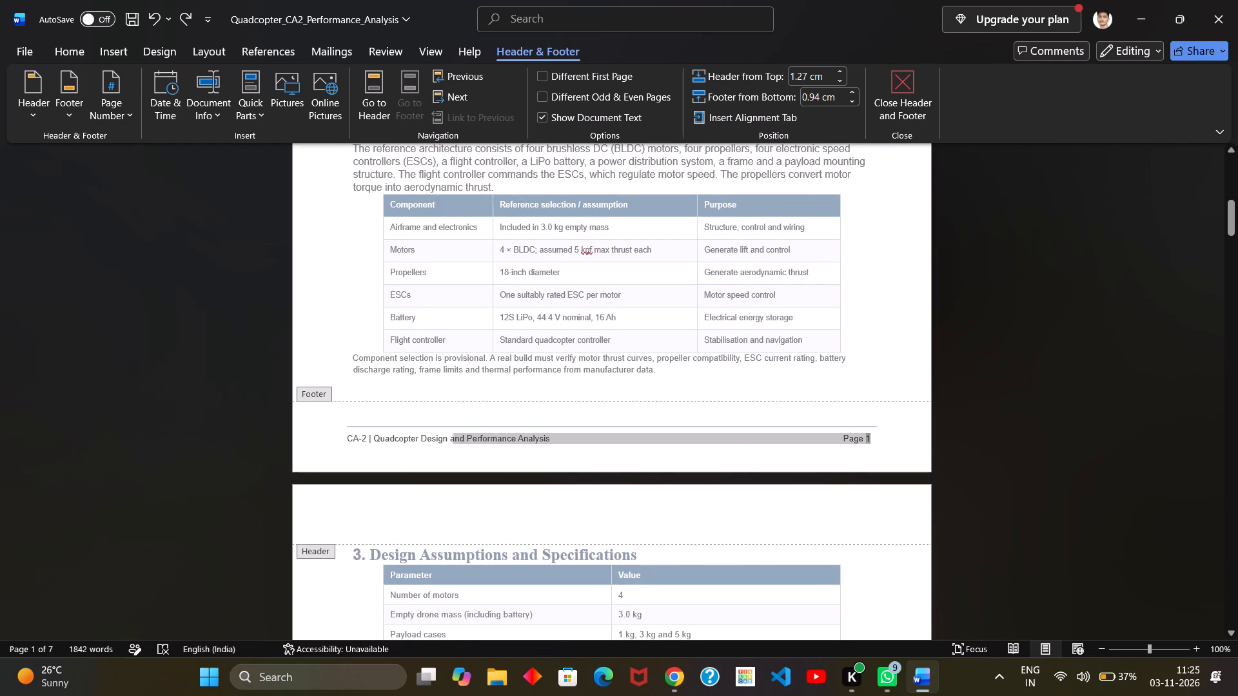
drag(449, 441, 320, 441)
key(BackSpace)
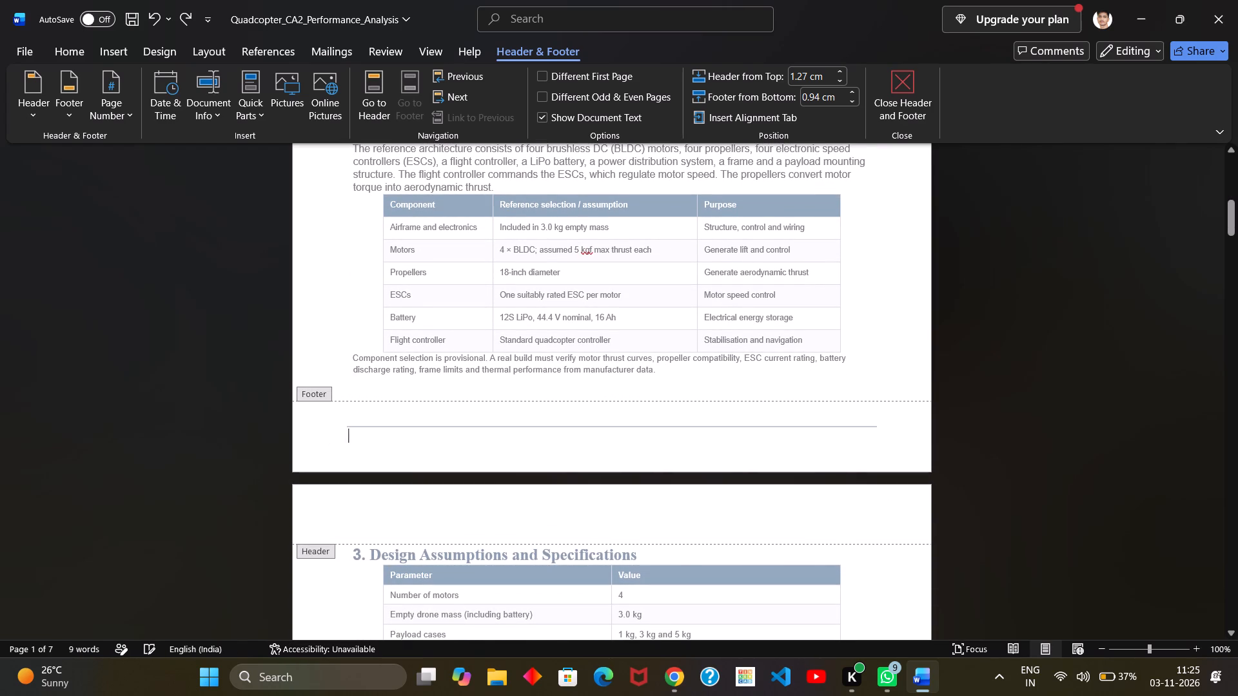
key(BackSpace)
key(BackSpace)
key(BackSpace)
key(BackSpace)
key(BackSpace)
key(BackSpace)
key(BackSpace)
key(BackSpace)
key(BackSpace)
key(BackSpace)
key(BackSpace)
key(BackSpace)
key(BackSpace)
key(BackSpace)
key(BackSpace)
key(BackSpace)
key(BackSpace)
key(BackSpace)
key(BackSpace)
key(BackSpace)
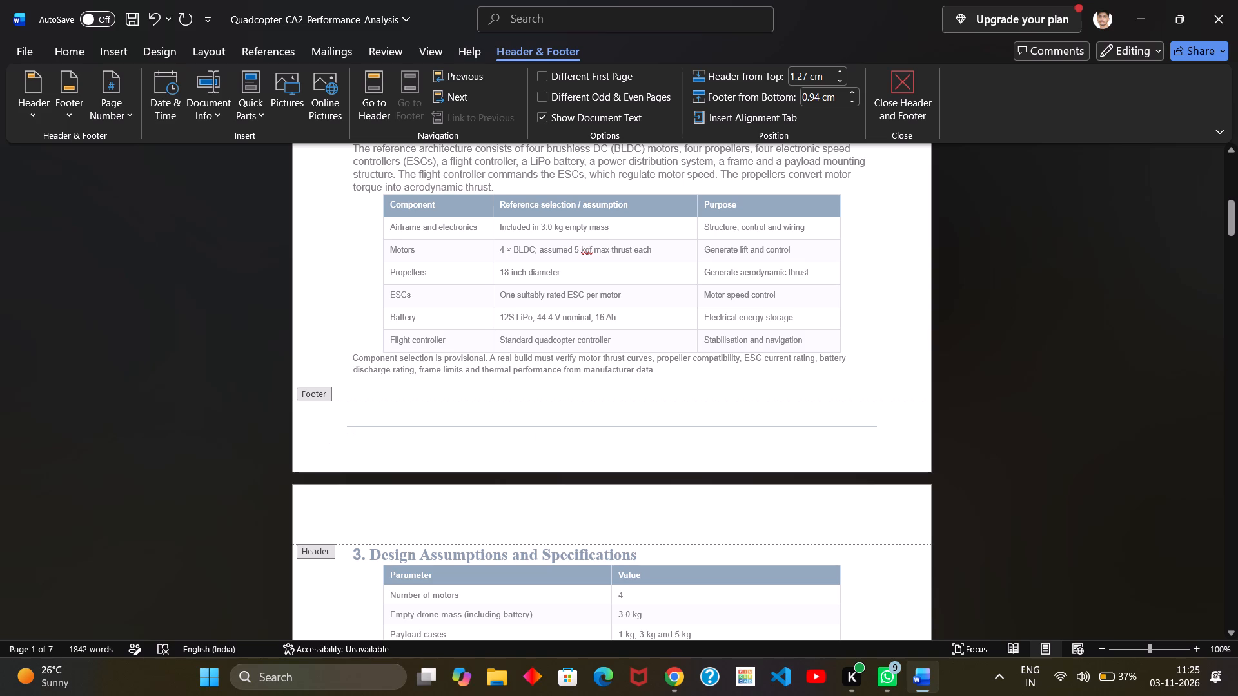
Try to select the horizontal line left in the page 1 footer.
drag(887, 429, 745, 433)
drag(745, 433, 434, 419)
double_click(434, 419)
Check the emptied footer and the page layout through to the end of the report.
scroll(330, 440, down, 6)
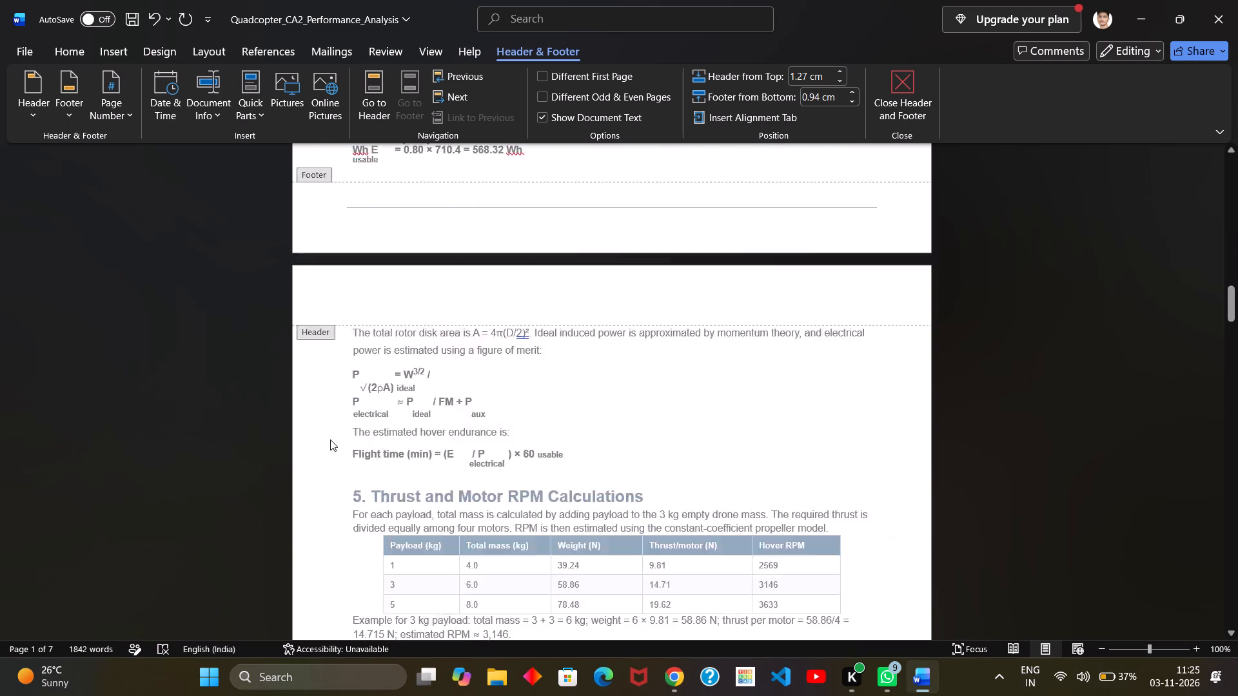
scroll(330, 440, down, 4)
scroll(618, 317, up, 2)
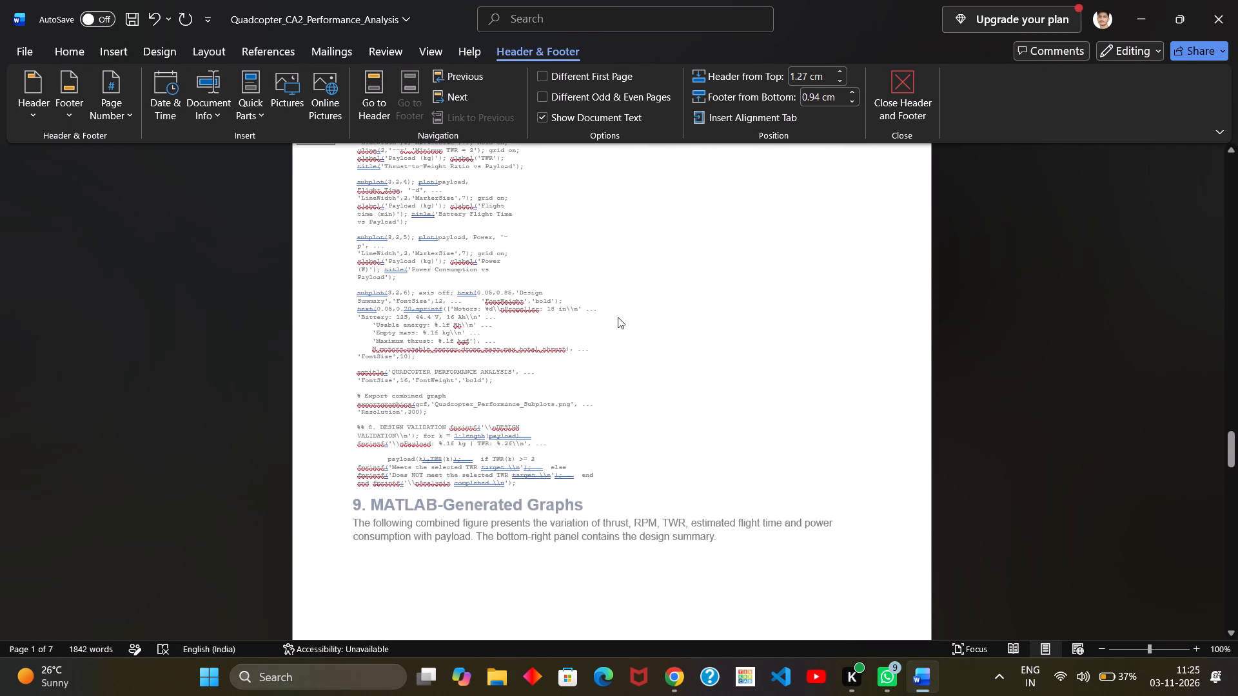
scroll(618, 317, down, 11)
scroll(618, 317, up, 1)
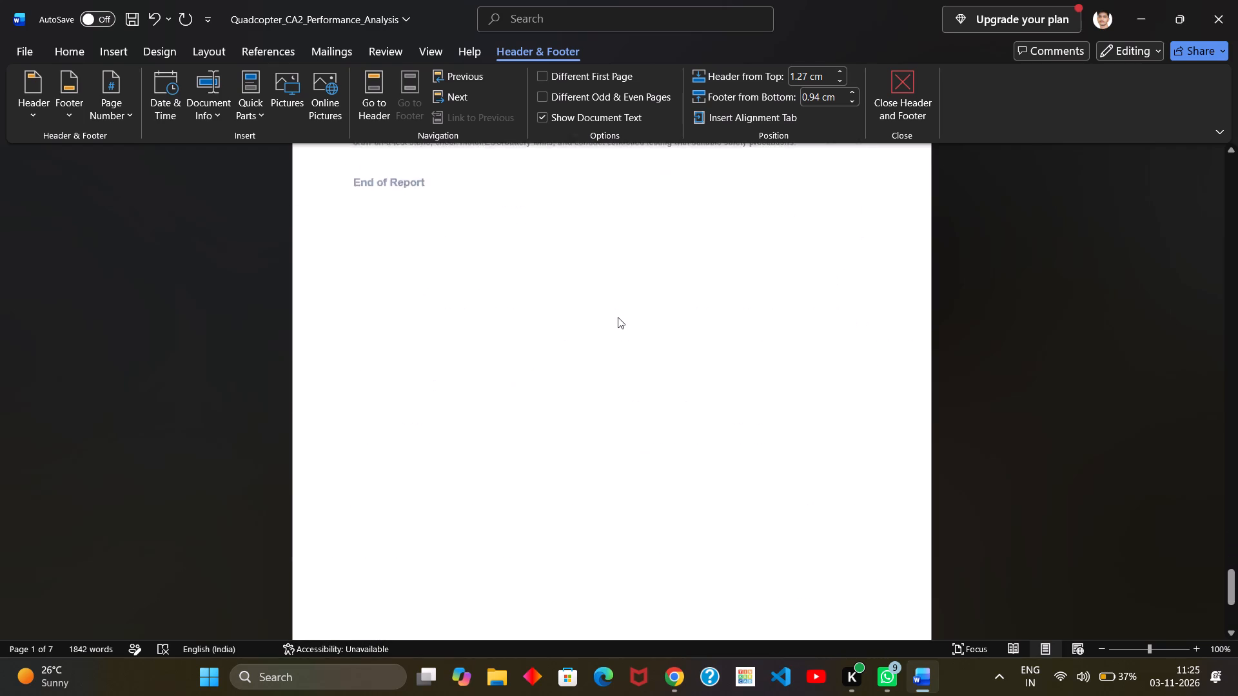
scroll(618, 317, up, 1)
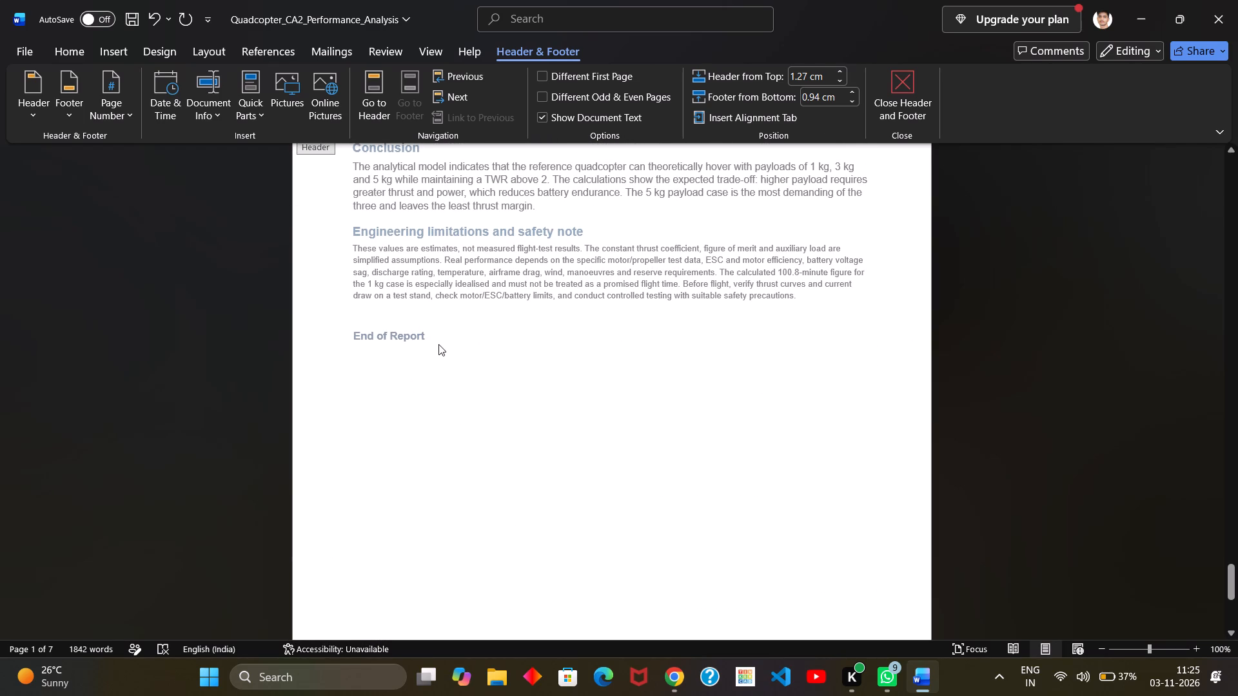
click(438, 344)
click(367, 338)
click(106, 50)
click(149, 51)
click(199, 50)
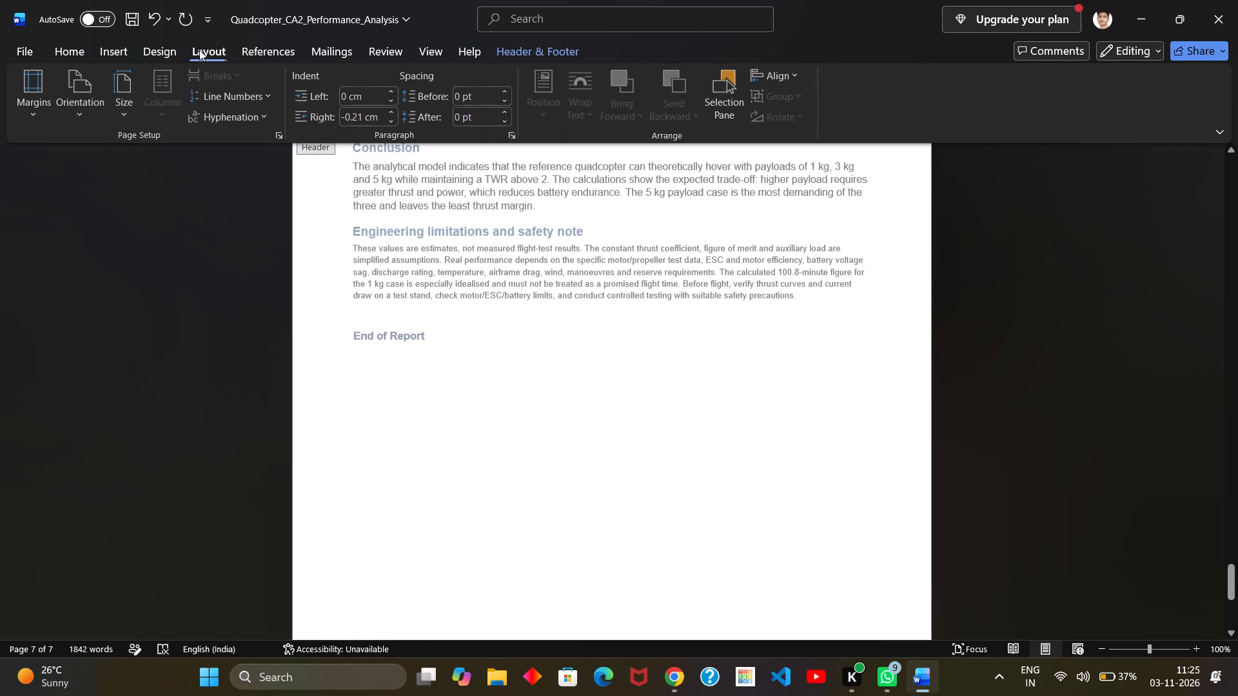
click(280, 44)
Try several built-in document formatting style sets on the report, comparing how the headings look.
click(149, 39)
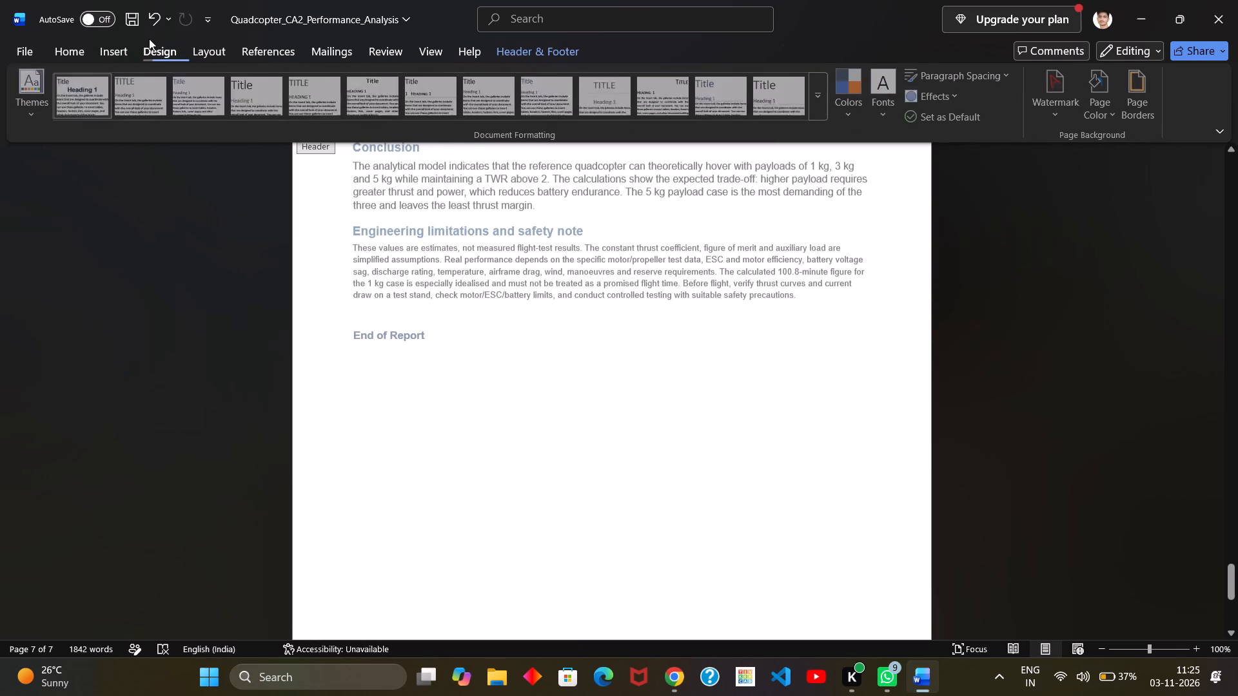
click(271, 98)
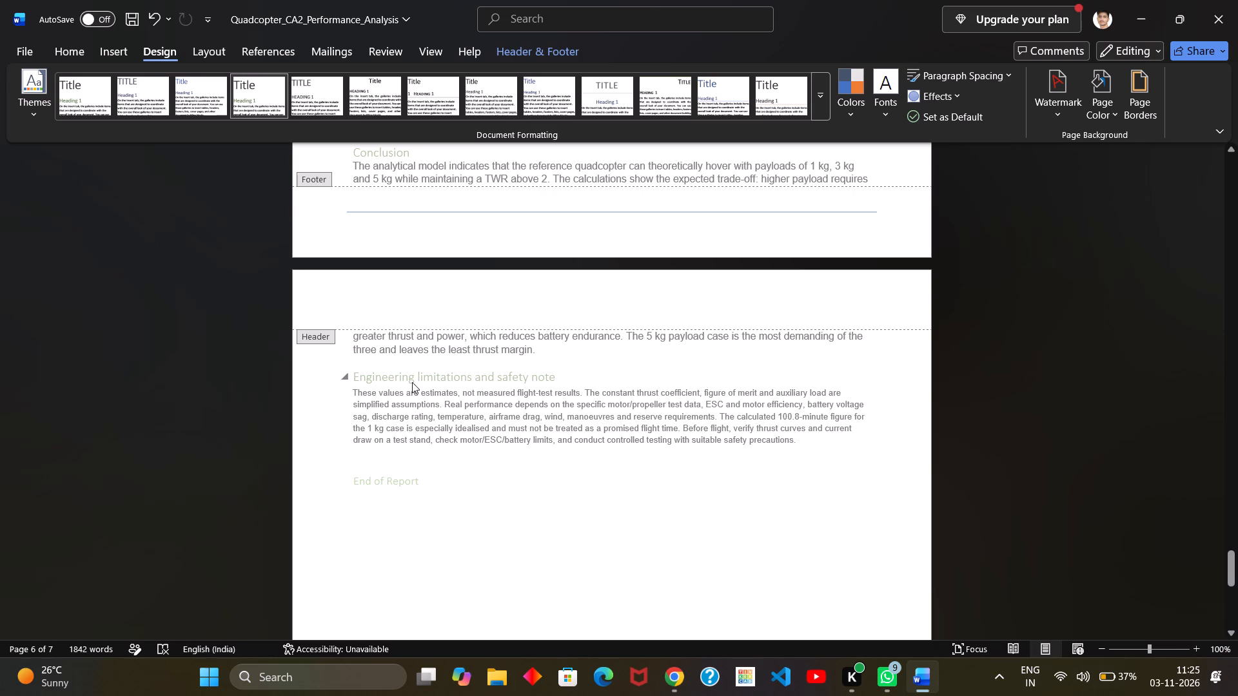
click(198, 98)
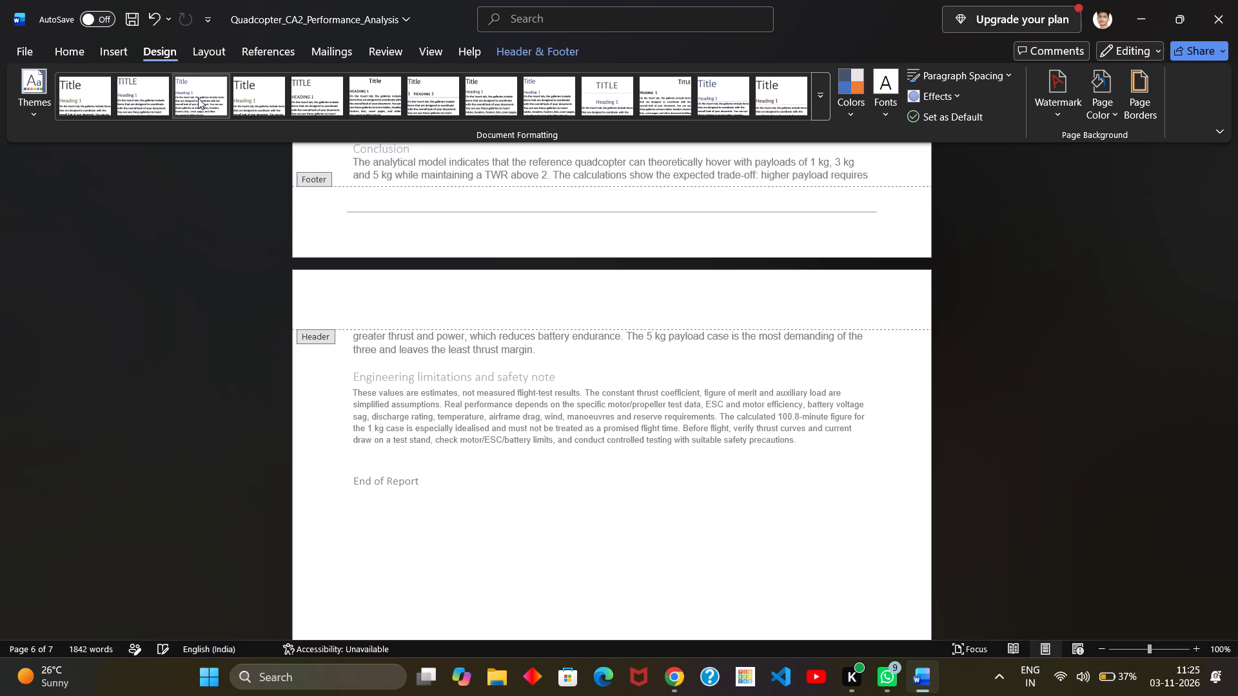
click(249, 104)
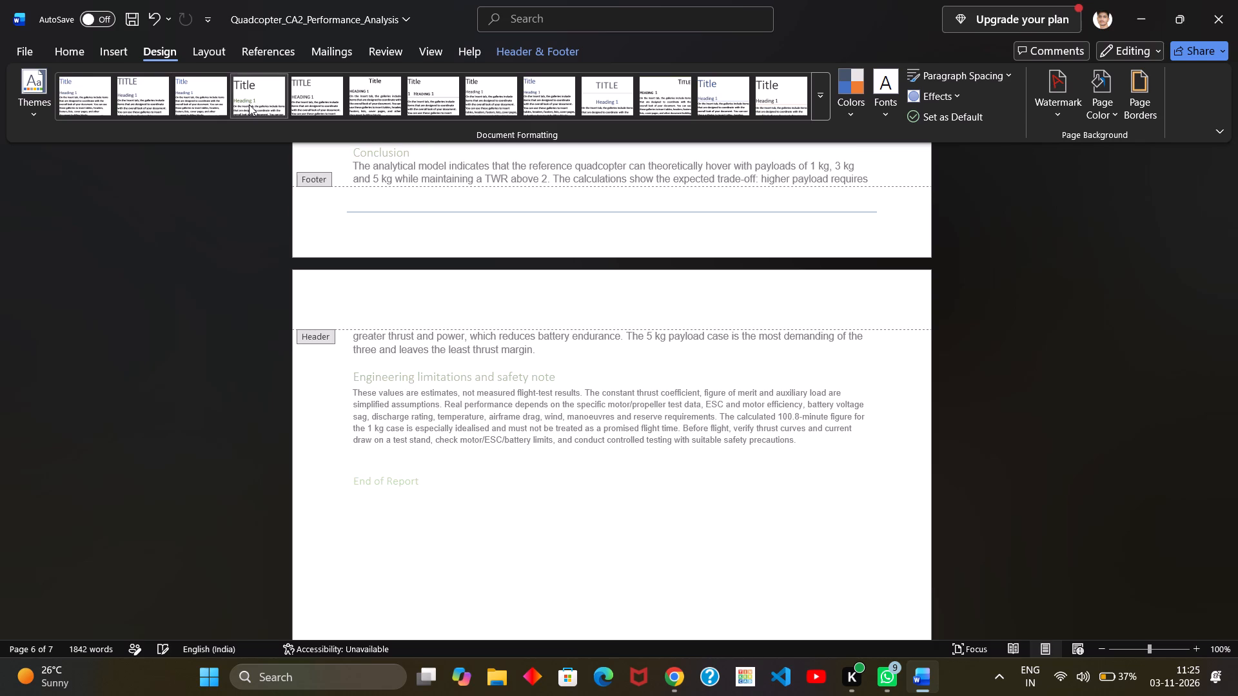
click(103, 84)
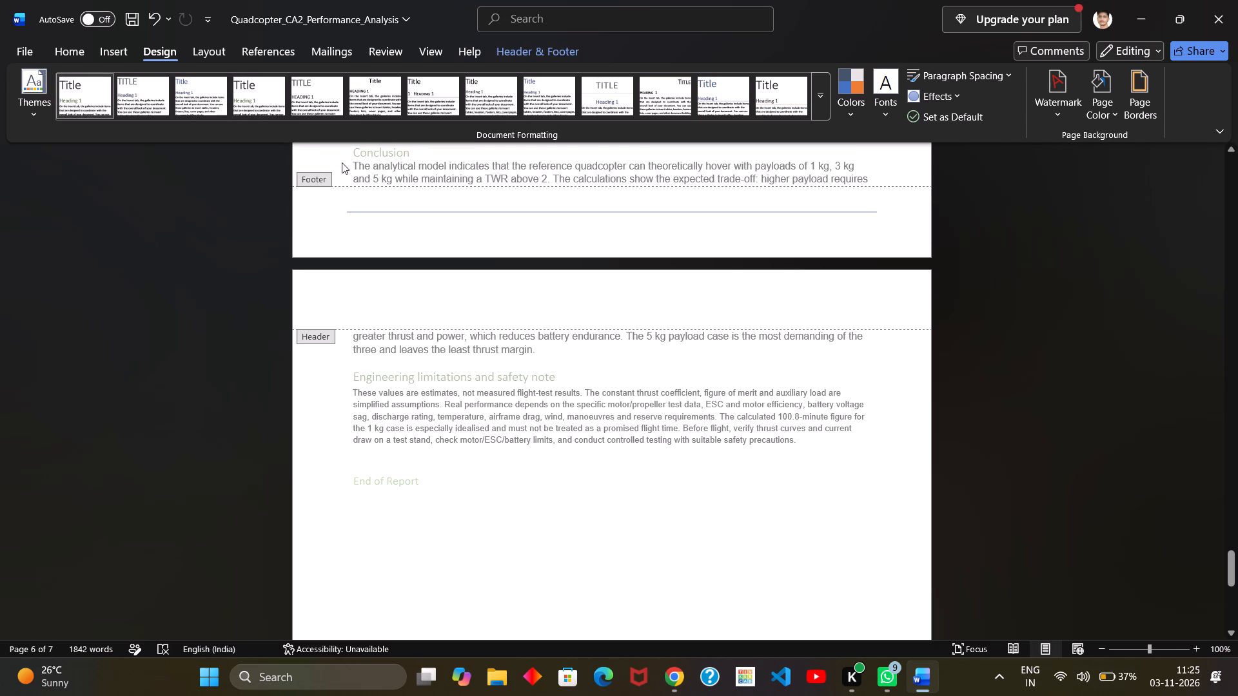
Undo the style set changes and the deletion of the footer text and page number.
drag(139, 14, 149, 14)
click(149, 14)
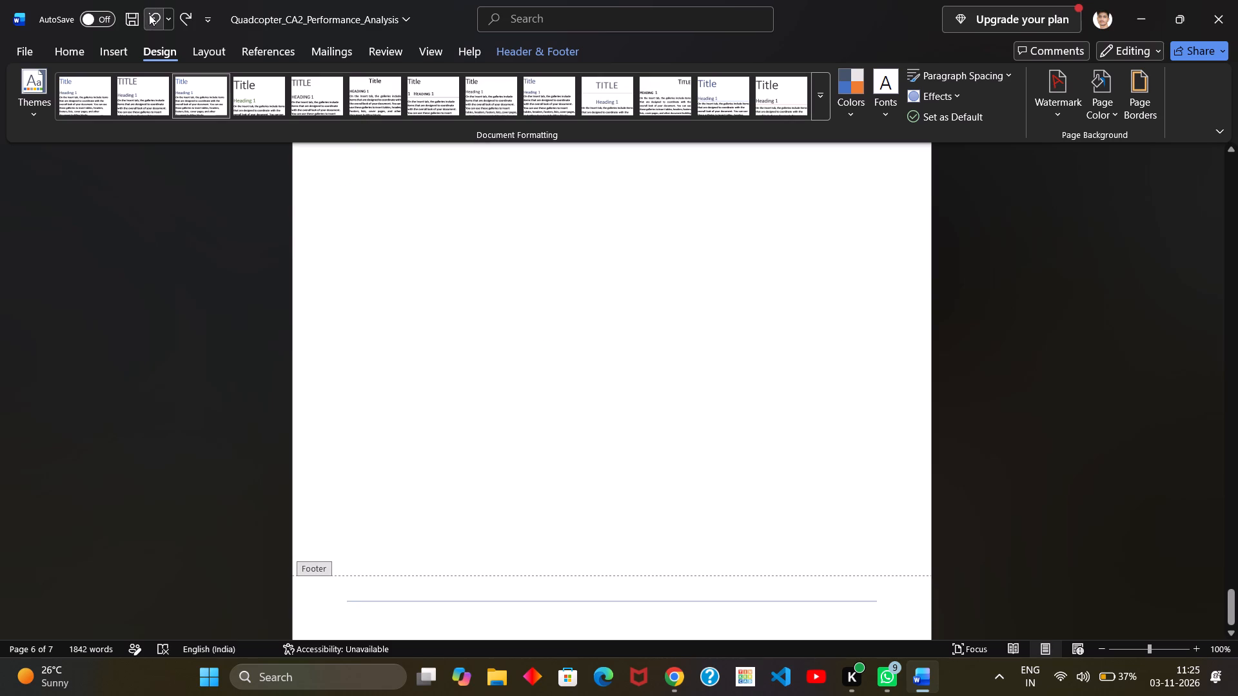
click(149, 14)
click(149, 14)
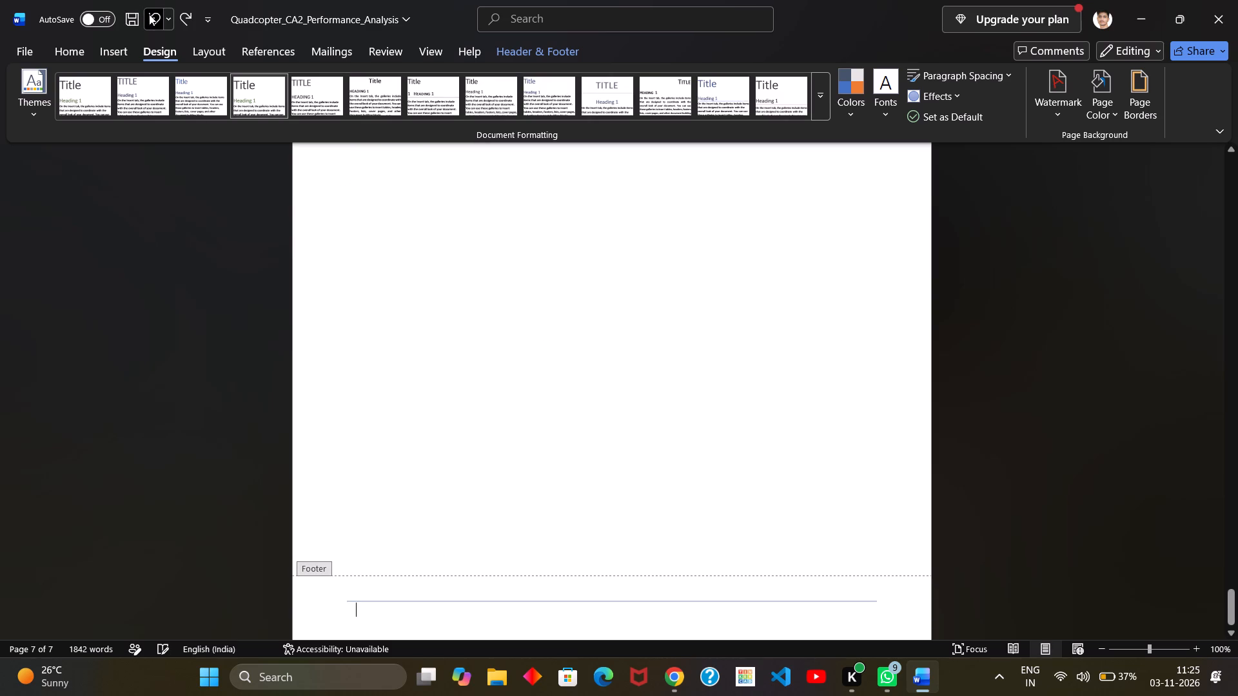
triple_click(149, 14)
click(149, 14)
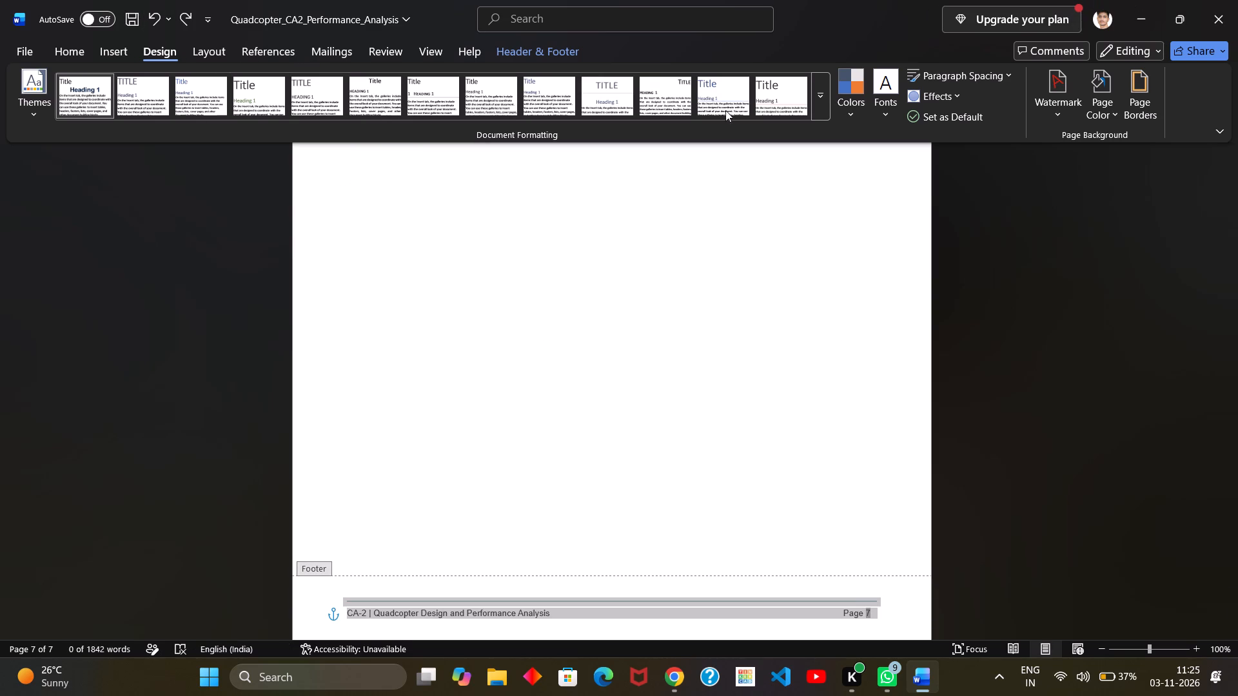
Return to the first page of the report and close the document.
scroll(611, 182, up, 20)
scroll(611, 182, up, 17)
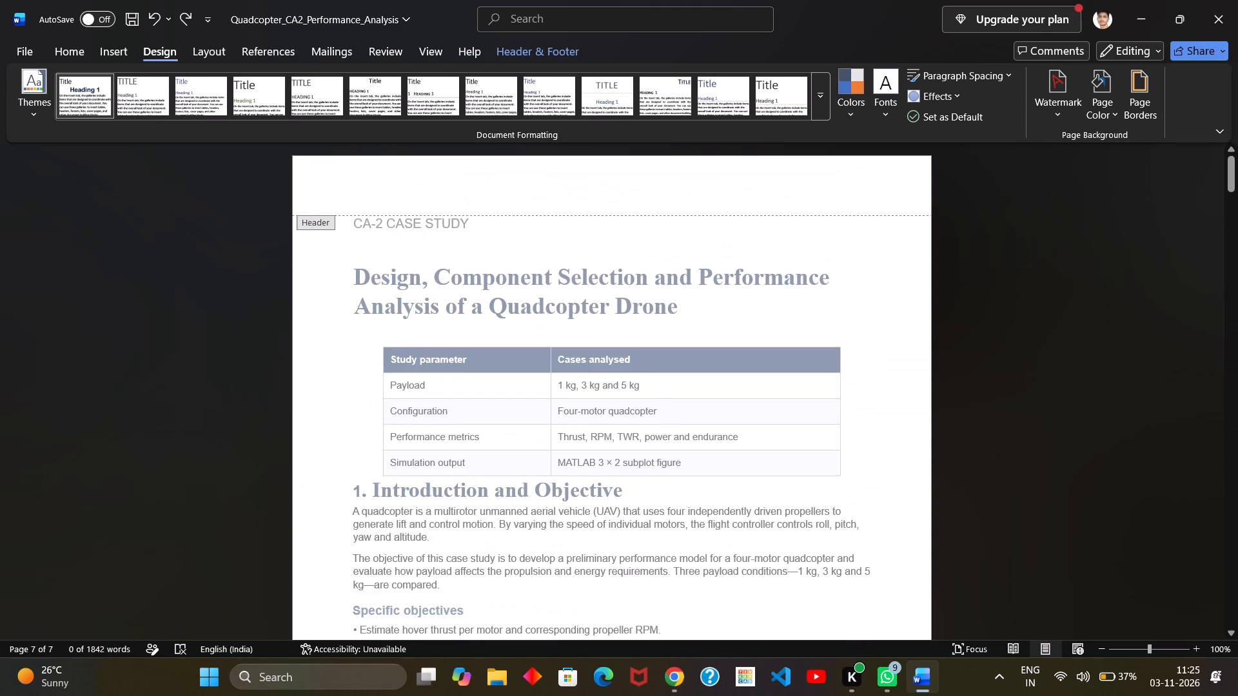
scroll(611, 182, up, 4)
click(1237, 0)
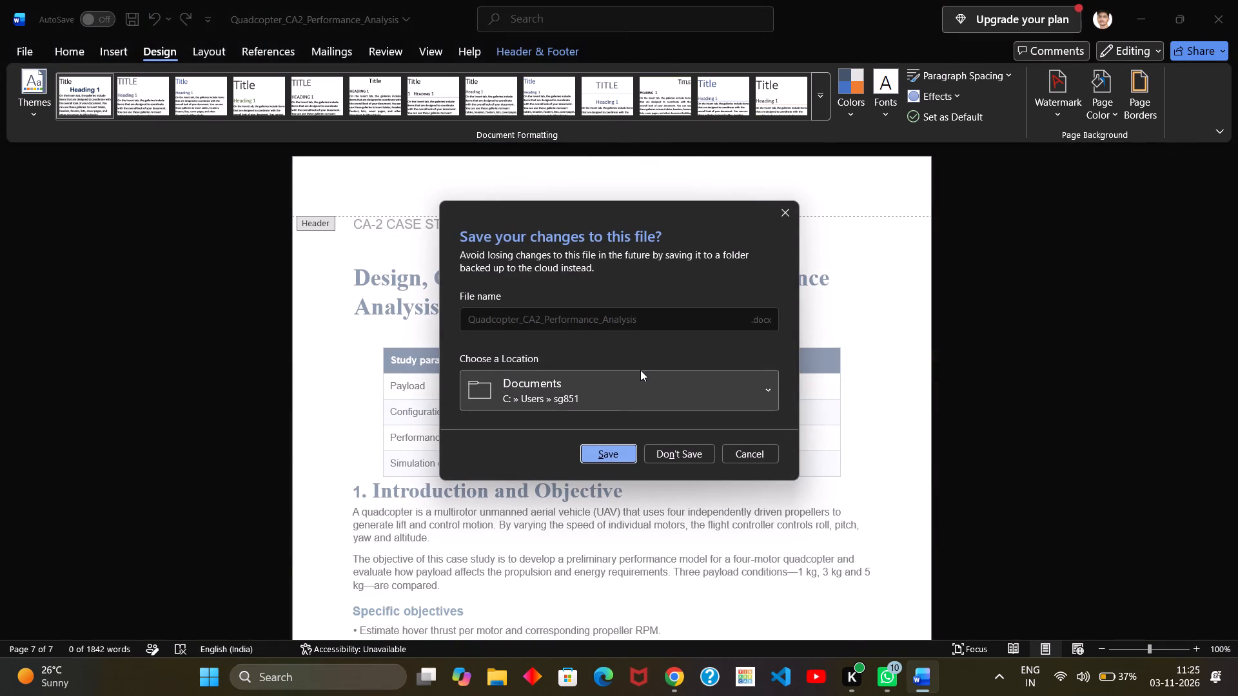
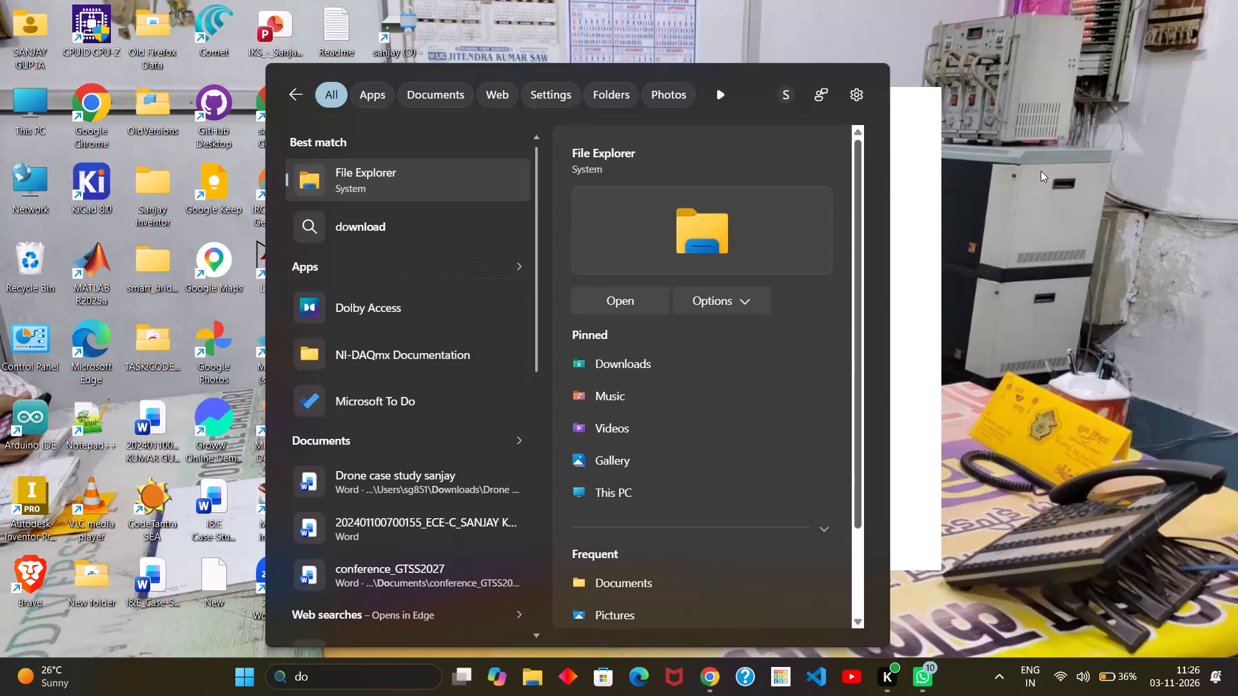
Open the Drone case study Word document from the search results and look through its problem statement, MATLAB code and plots.
triple_click(424, 475)
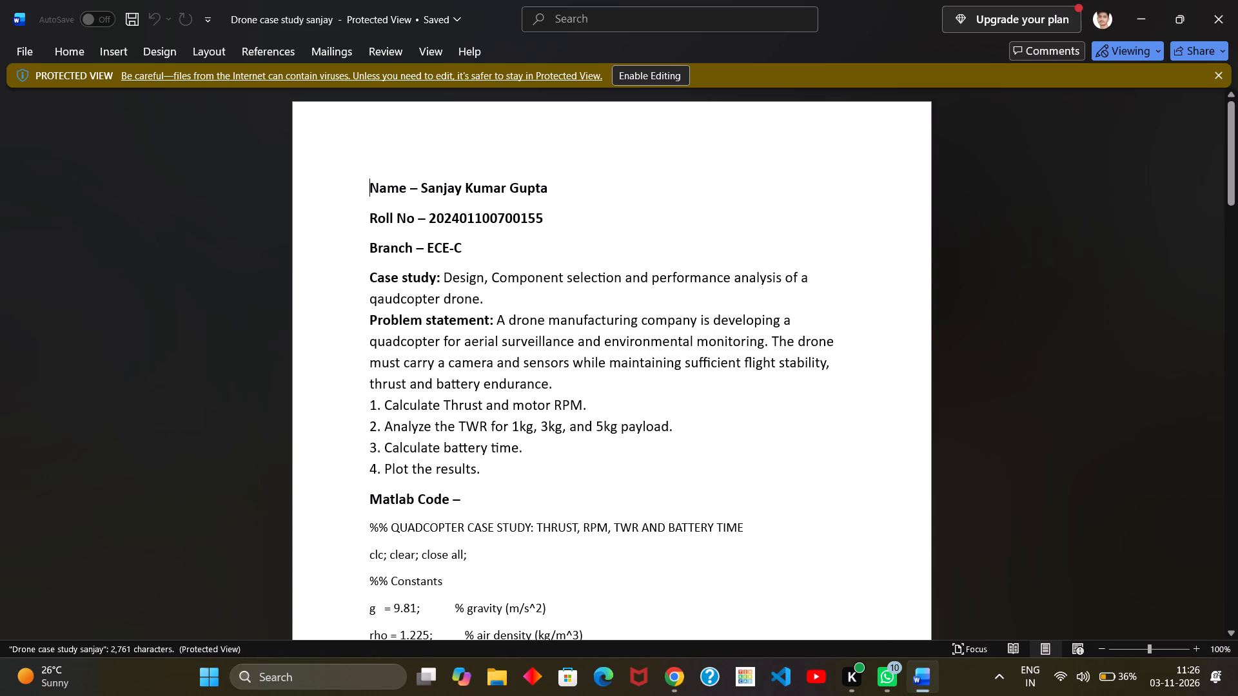
scroll(642, 219, down, 7)
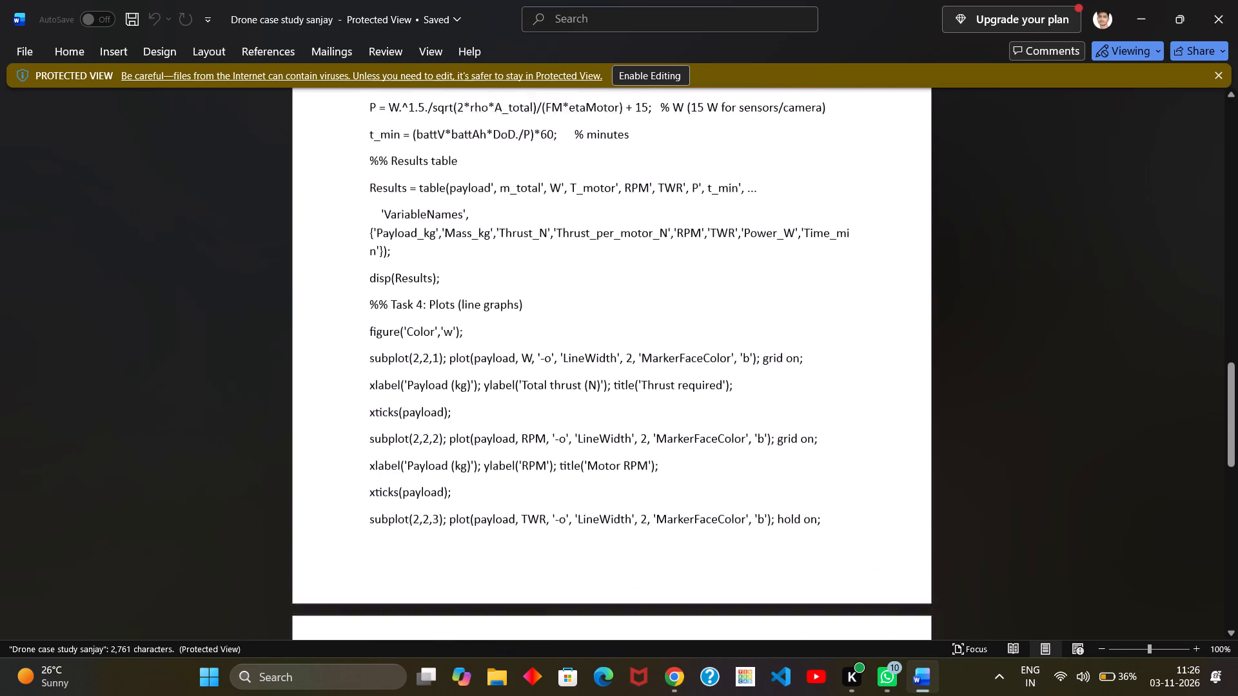
scroll(642, 219, down, 7)
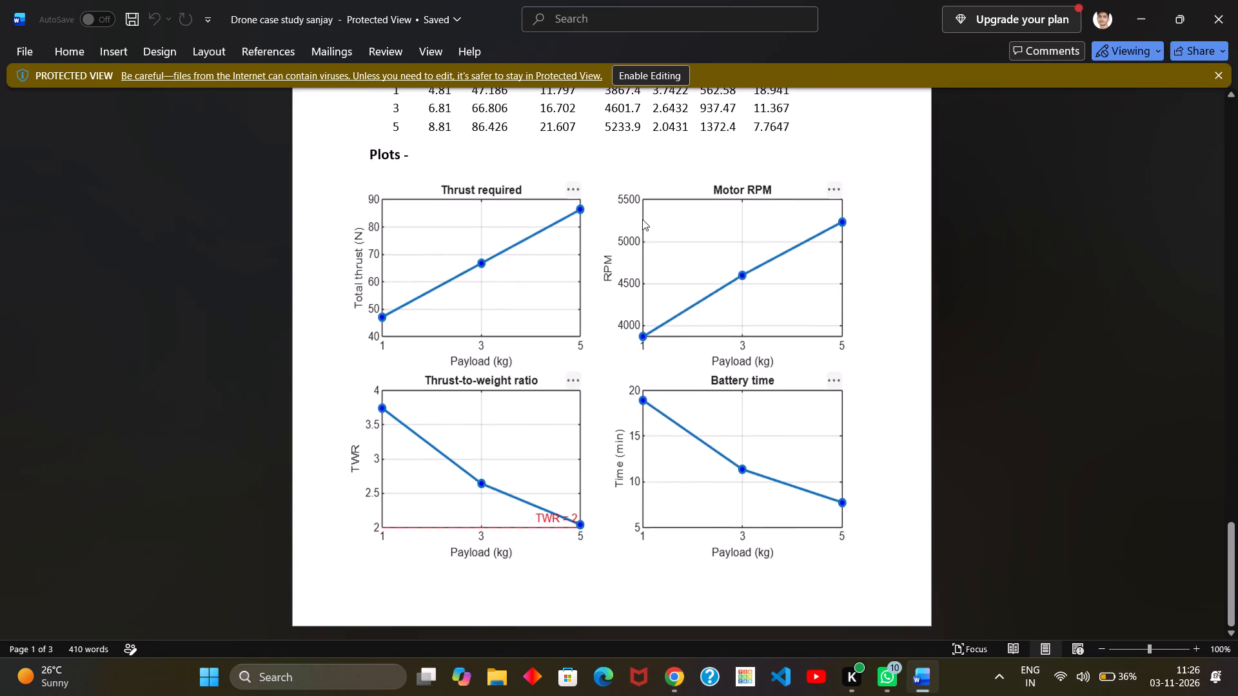
scroll(642, 219, down, 1)
scroll(642, 219, up, 19)
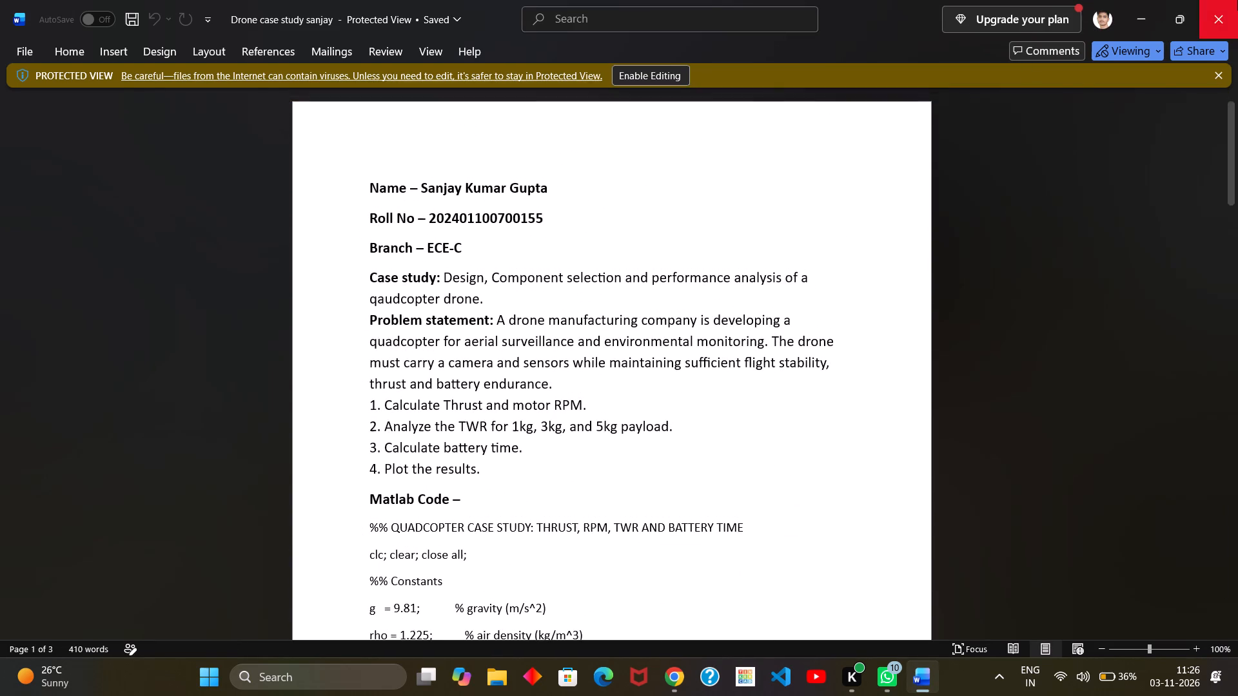
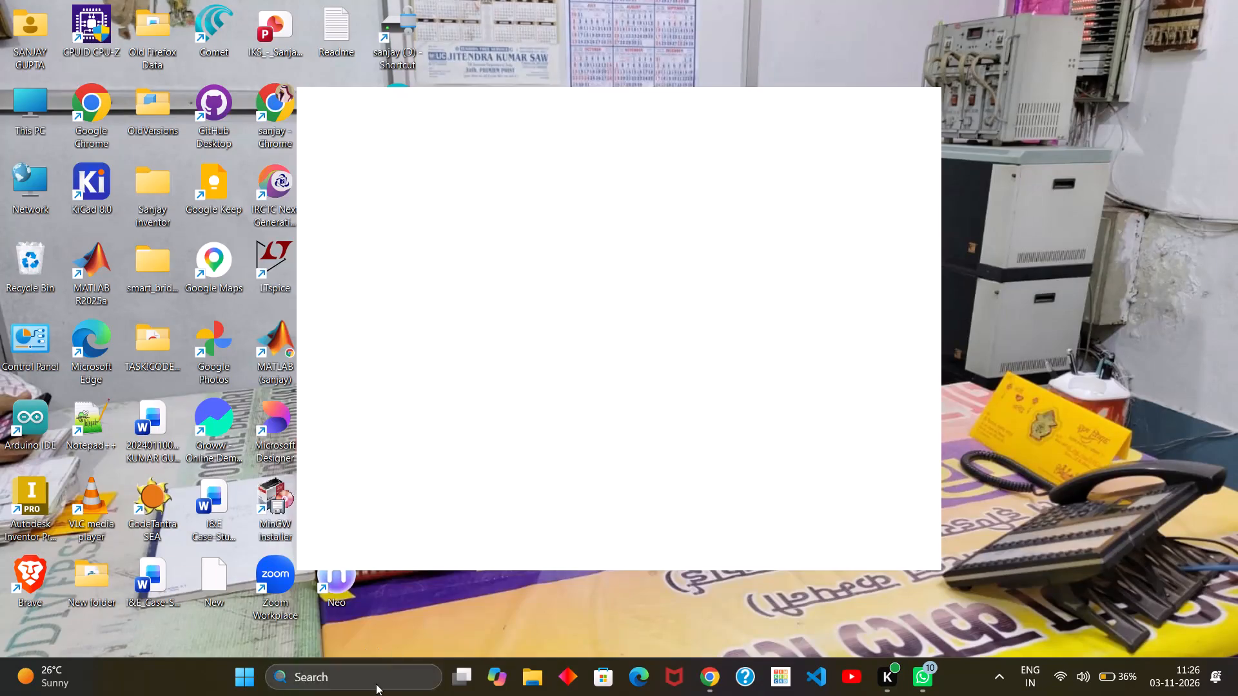
Search the system for "file" and open File Explorer.
key(d)
key(BackSpace)
text(file)
double_click(447, 180)
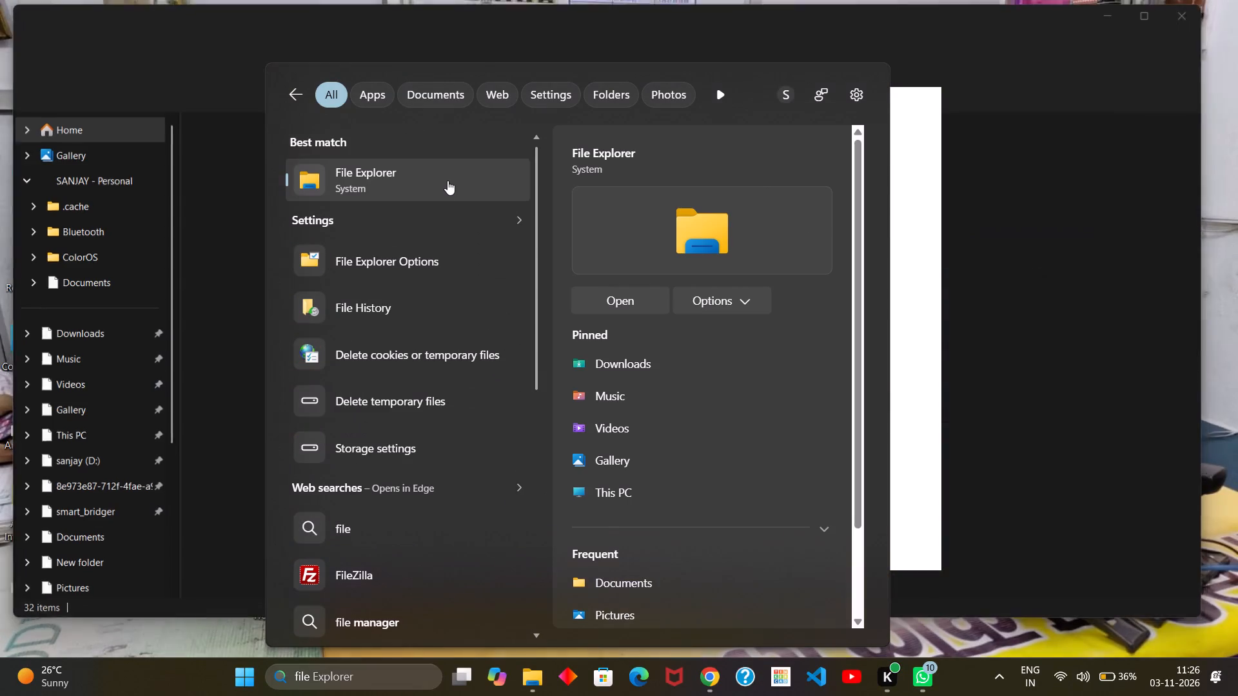
click(1018, 401)
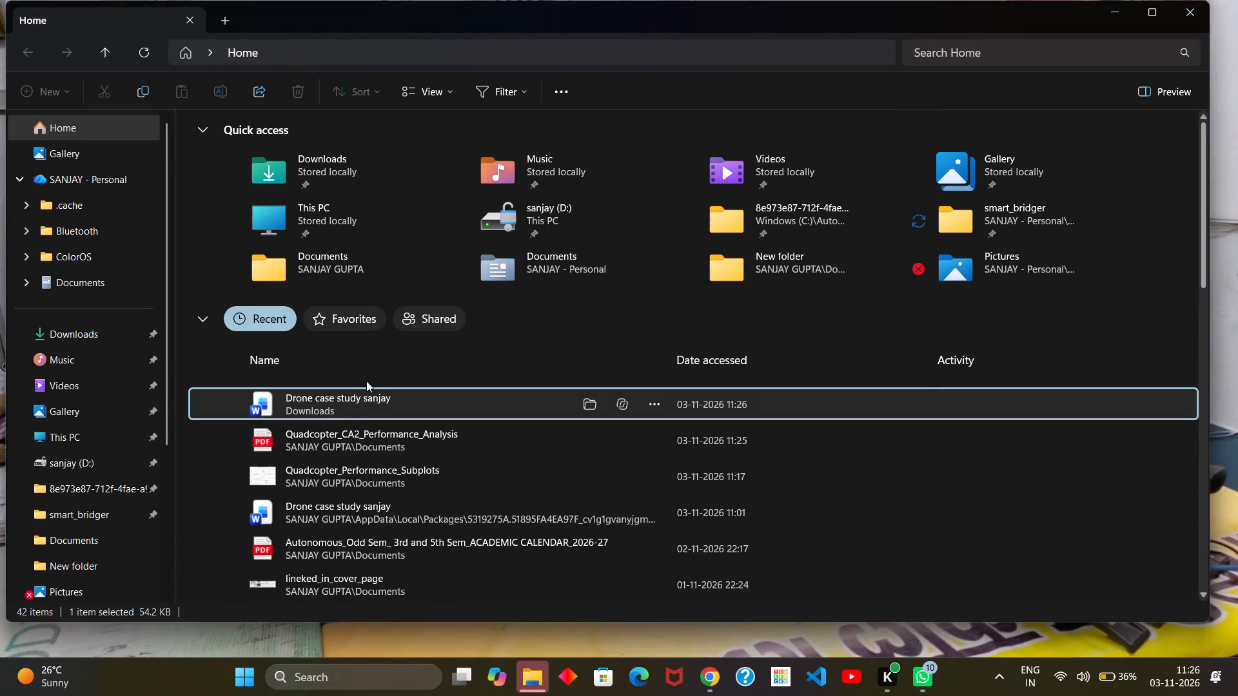
Open the recent Quadcopter_CA2_Performance_Analysis PDF in Word, using Word just once as the app for this file.
right_click(365, 403)
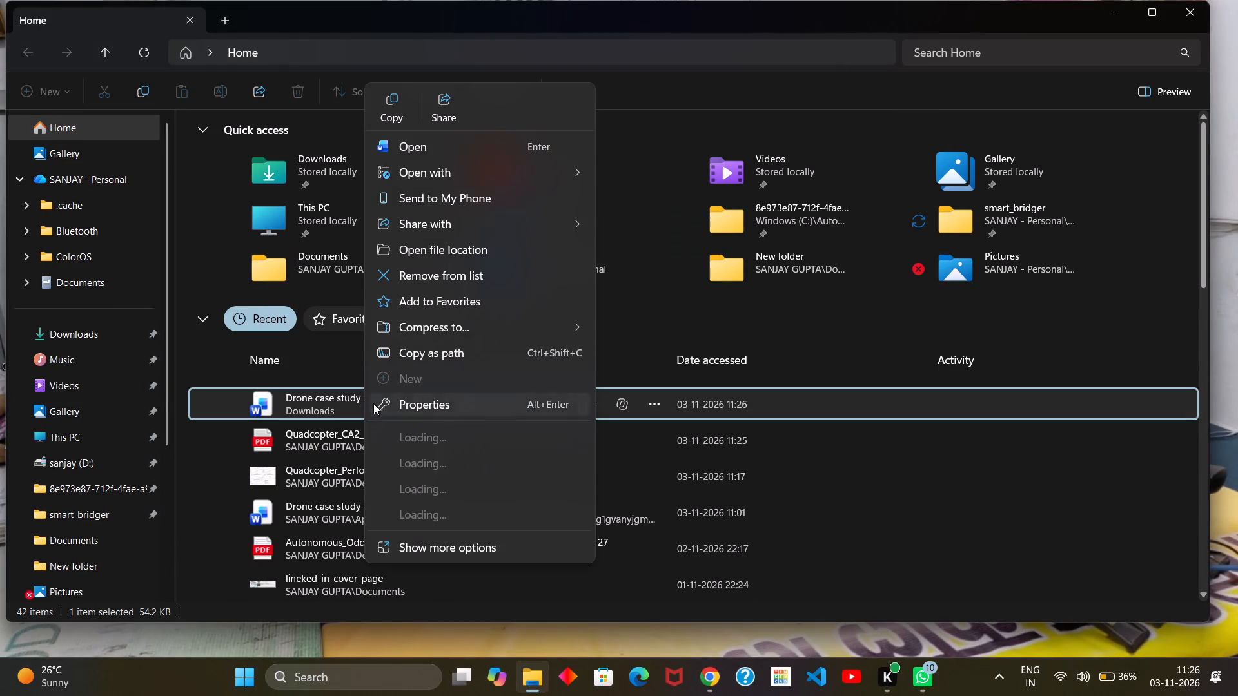
click(310, 438)
right_click(310, 438)
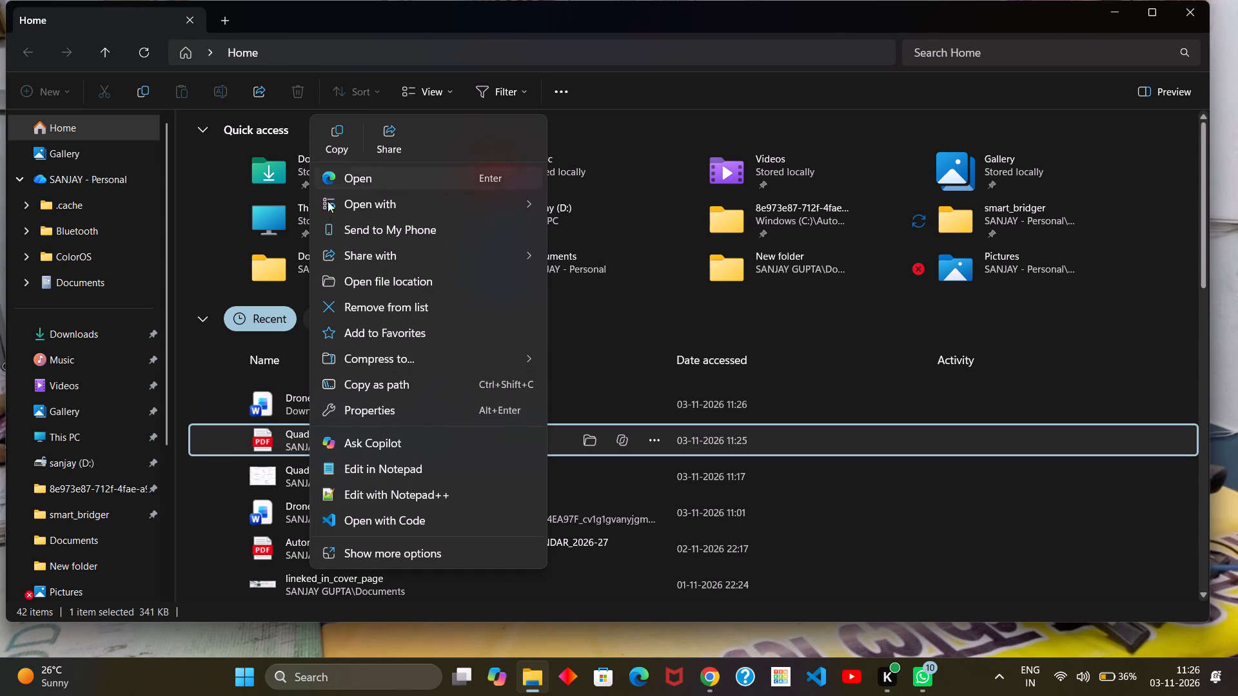
click(360, 202)
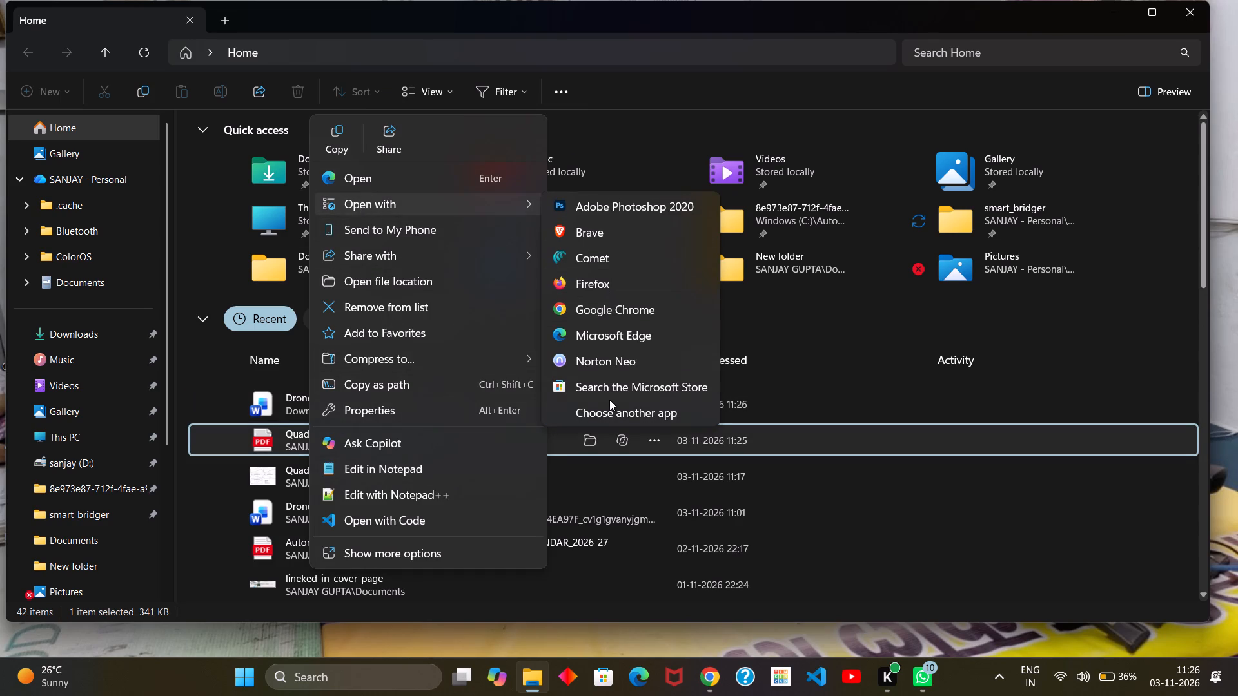
scroll(609, 400, down, 3)
click(605, 418)
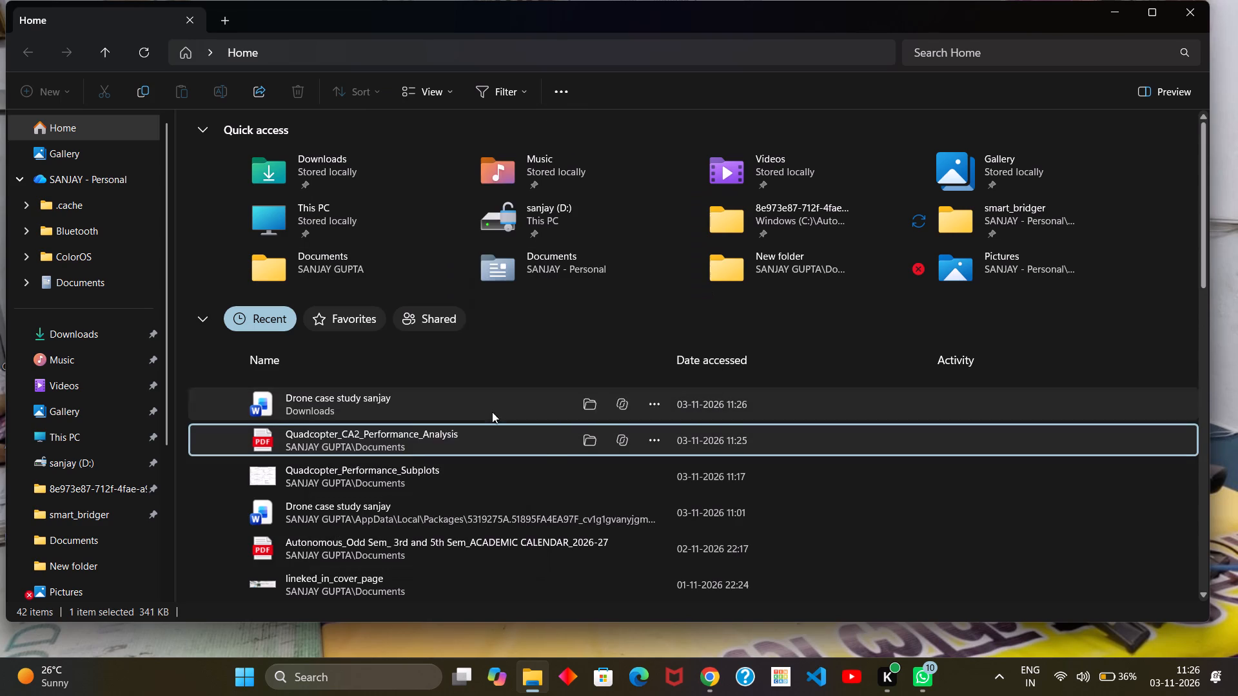
scroll(611, 404, down, 6)
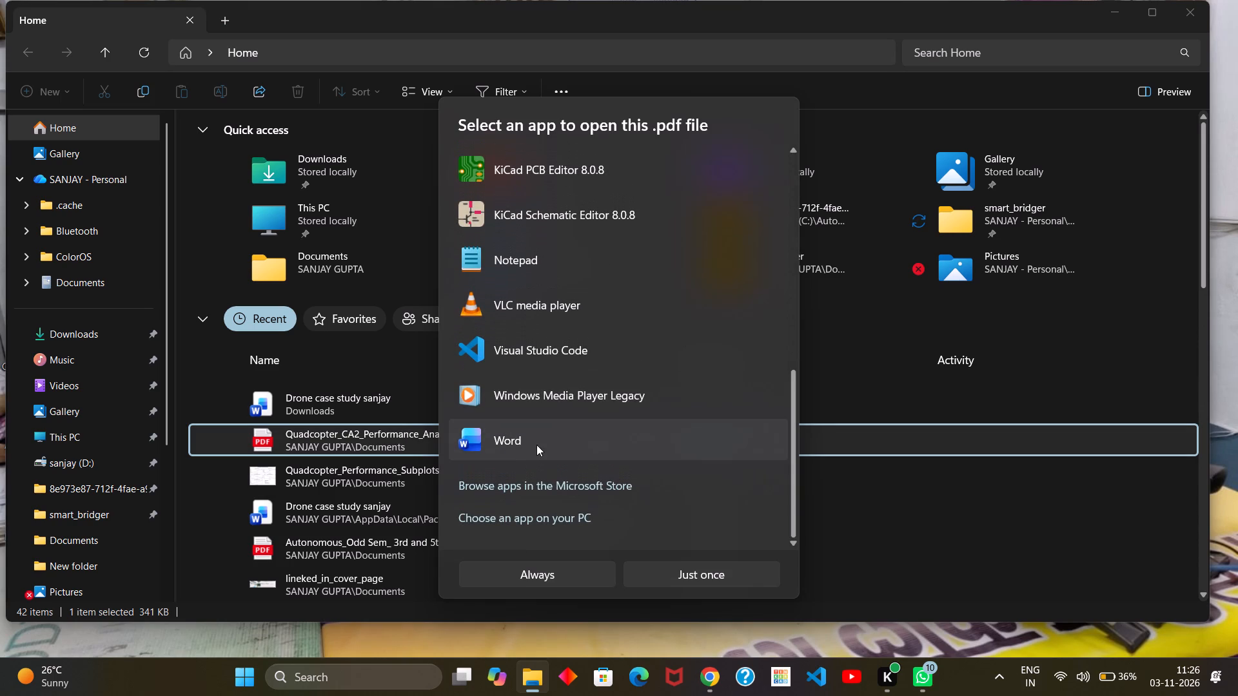
click(532, 447)
click(704, 571)
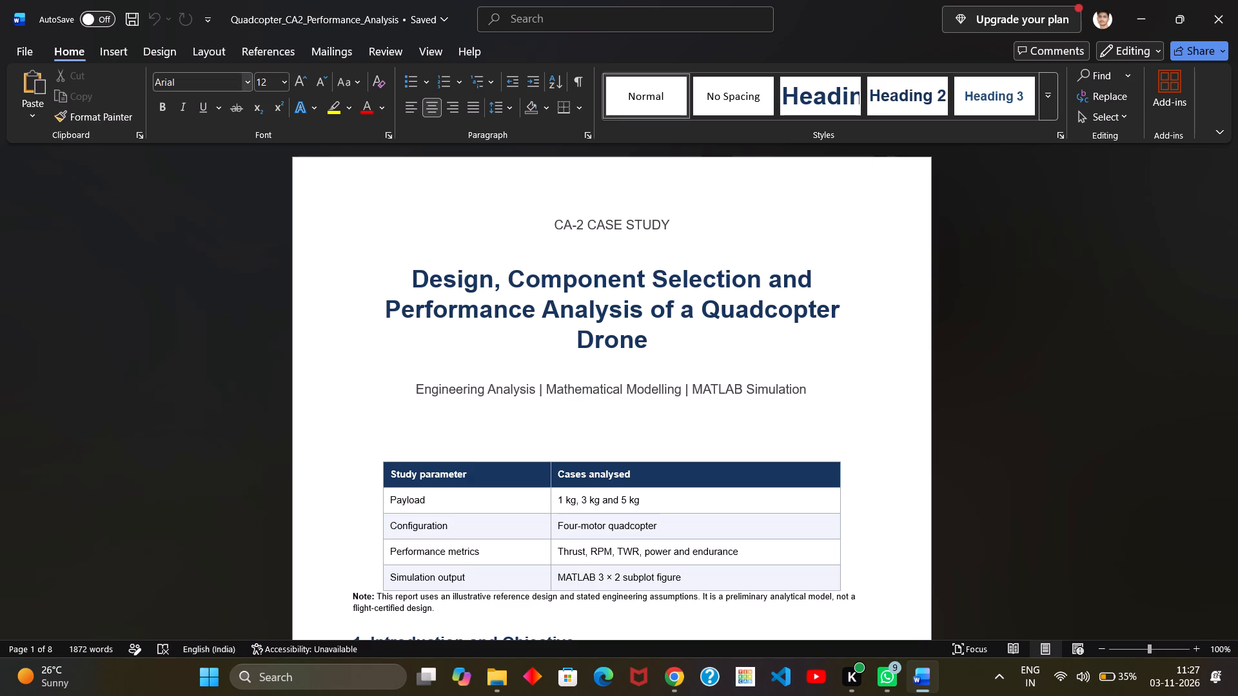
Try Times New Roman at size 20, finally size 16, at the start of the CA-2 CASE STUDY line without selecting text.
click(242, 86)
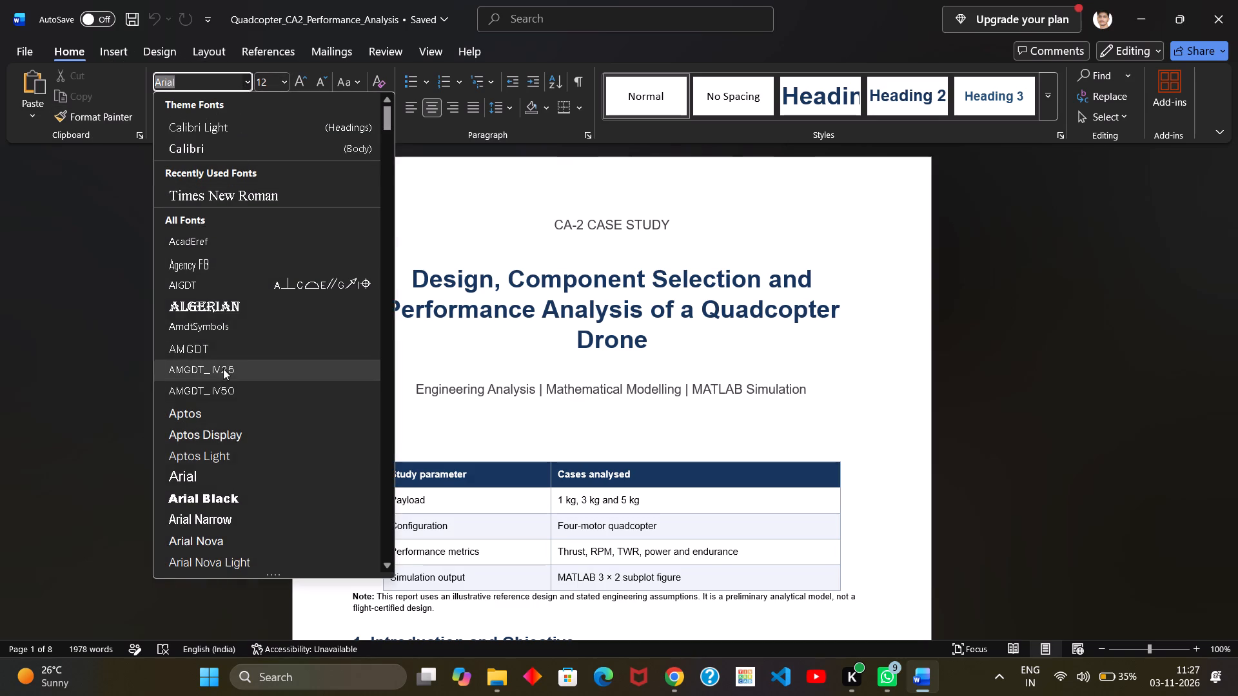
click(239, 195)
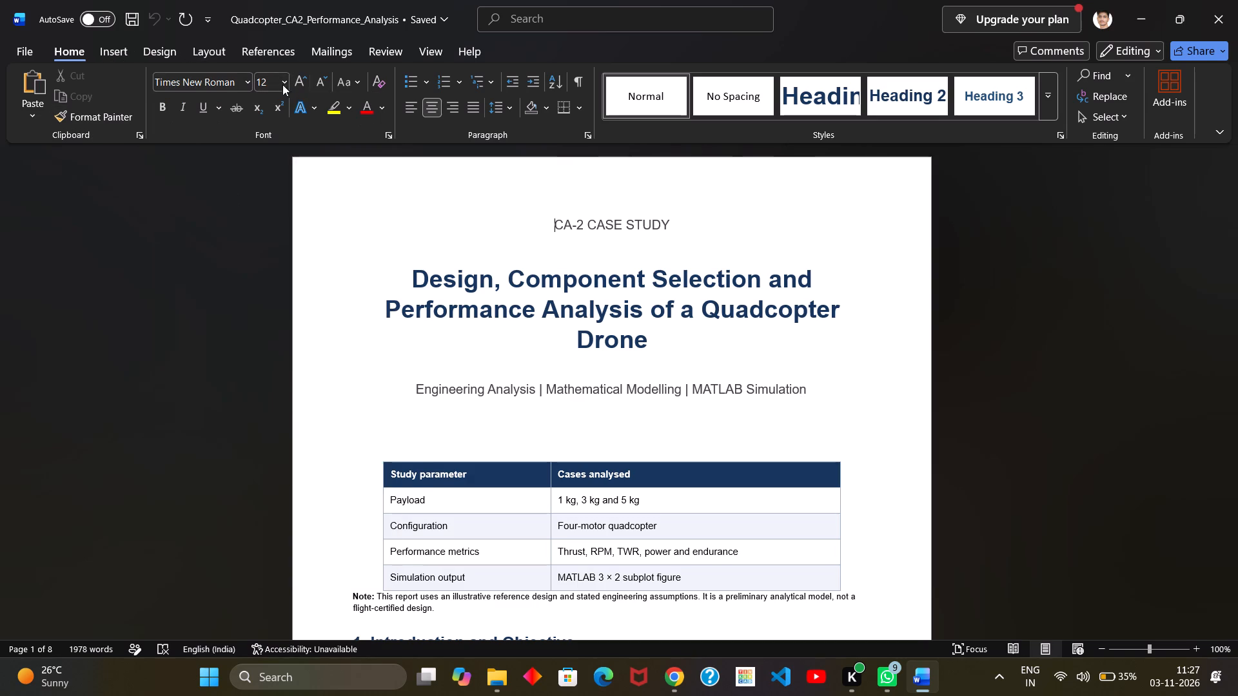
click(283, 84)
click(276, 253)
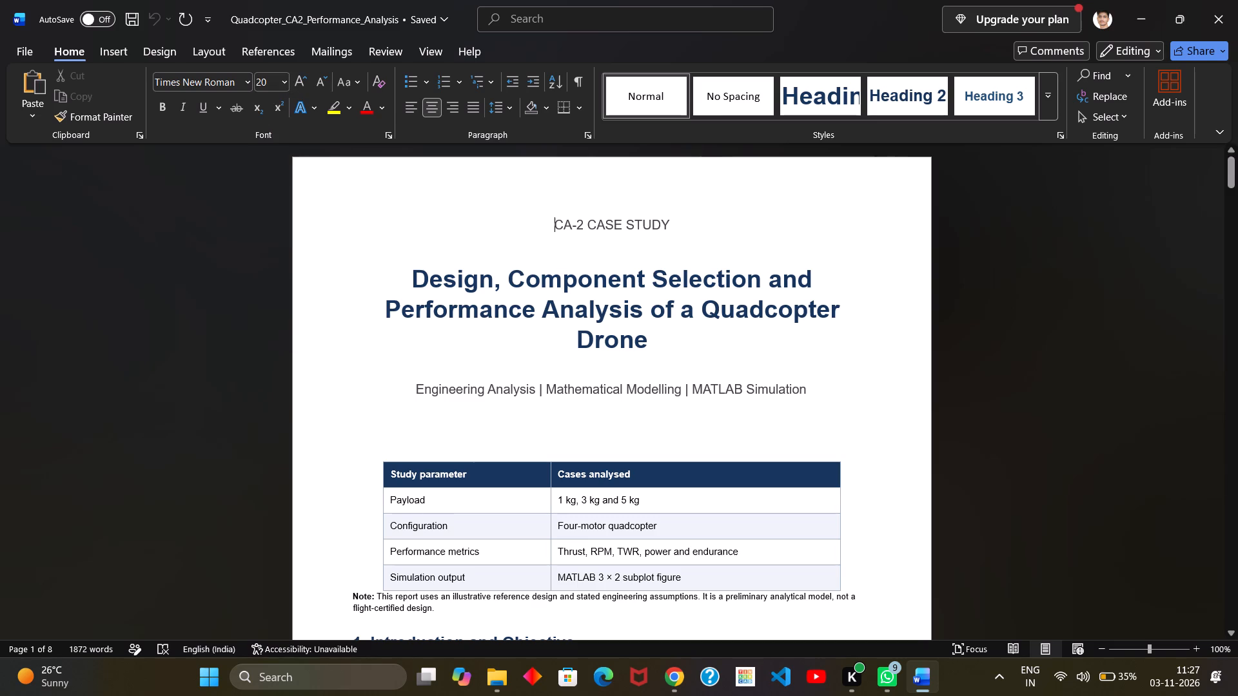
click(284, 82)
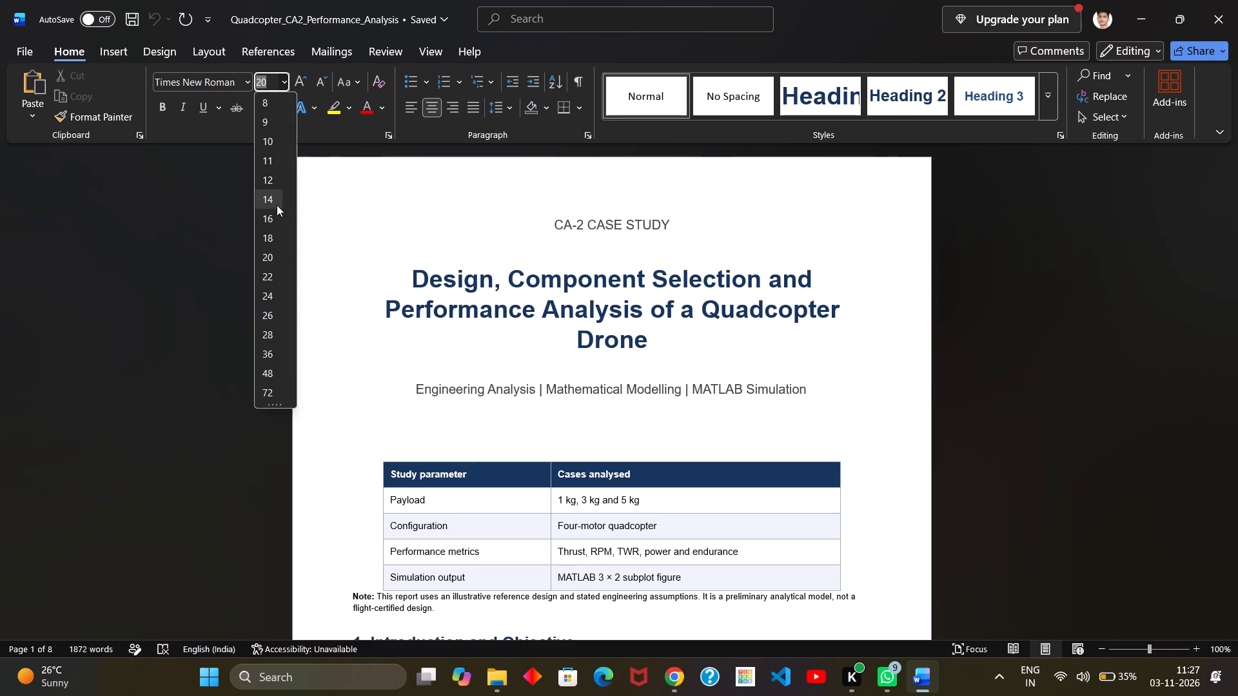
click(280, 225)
Left-align the CA-2 CASE STUDY line and the report title below it.
drag(398, 255, 693, 375)
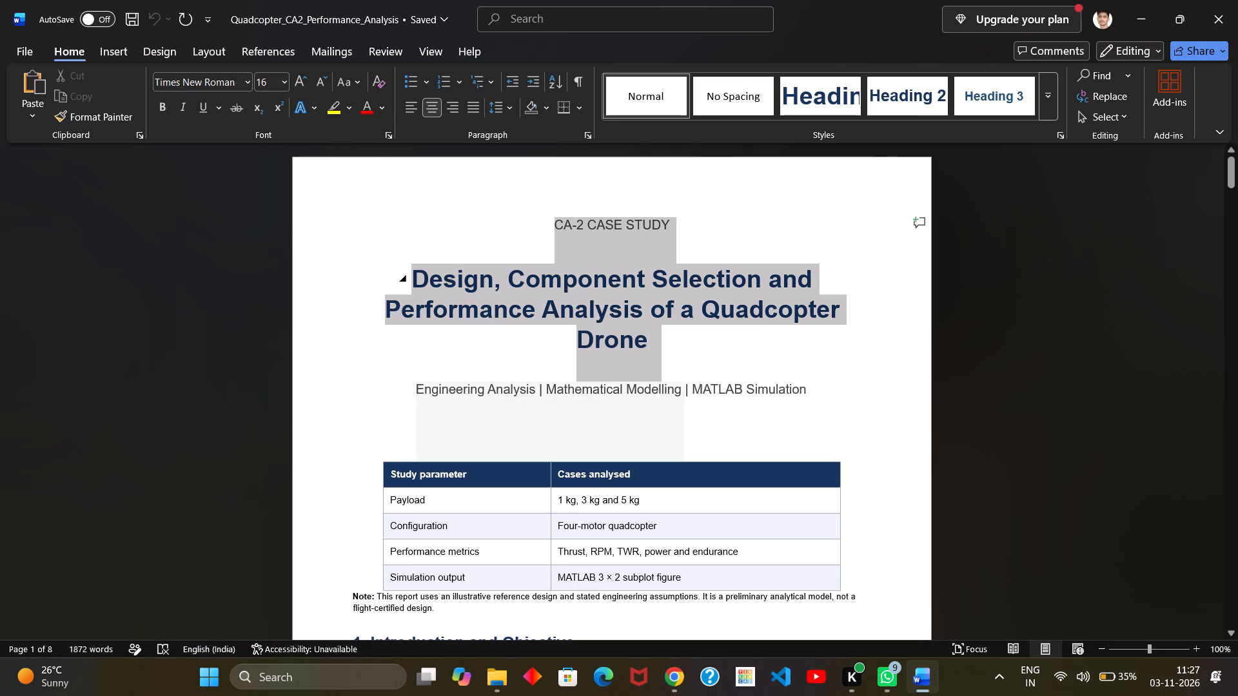
drag(693, 375, 700, 352)
right_click(638, 321)
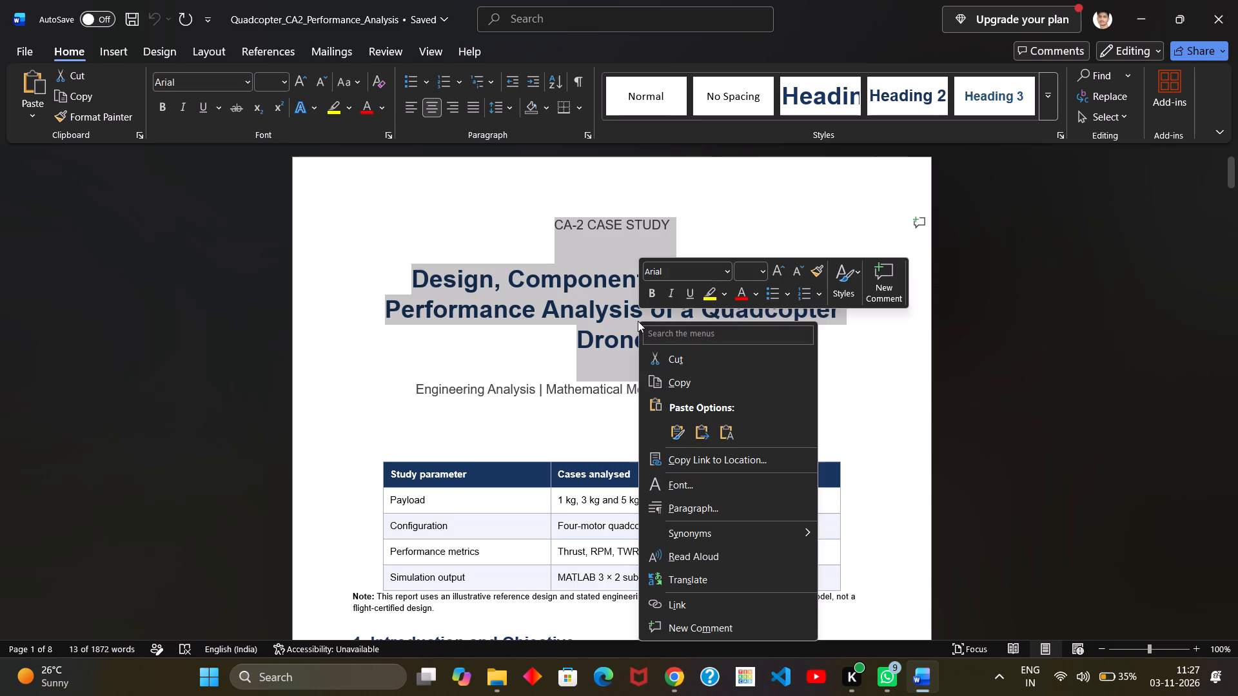
click(882, 359)
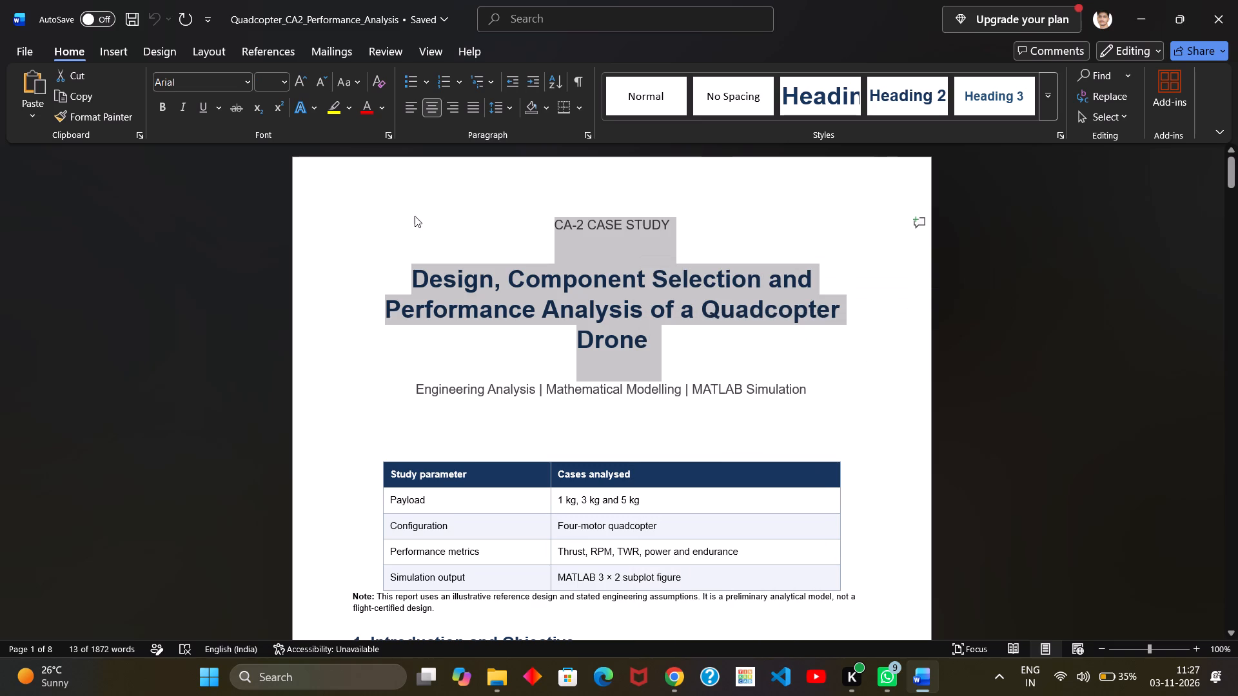
click(410, 105)
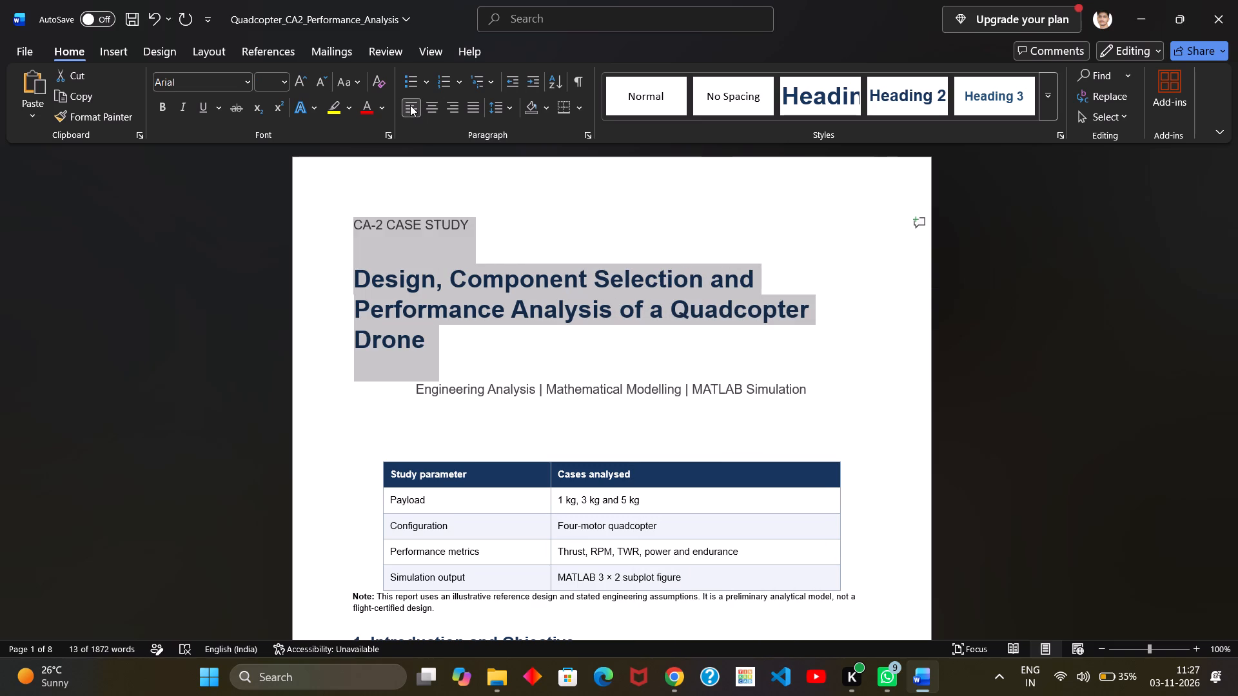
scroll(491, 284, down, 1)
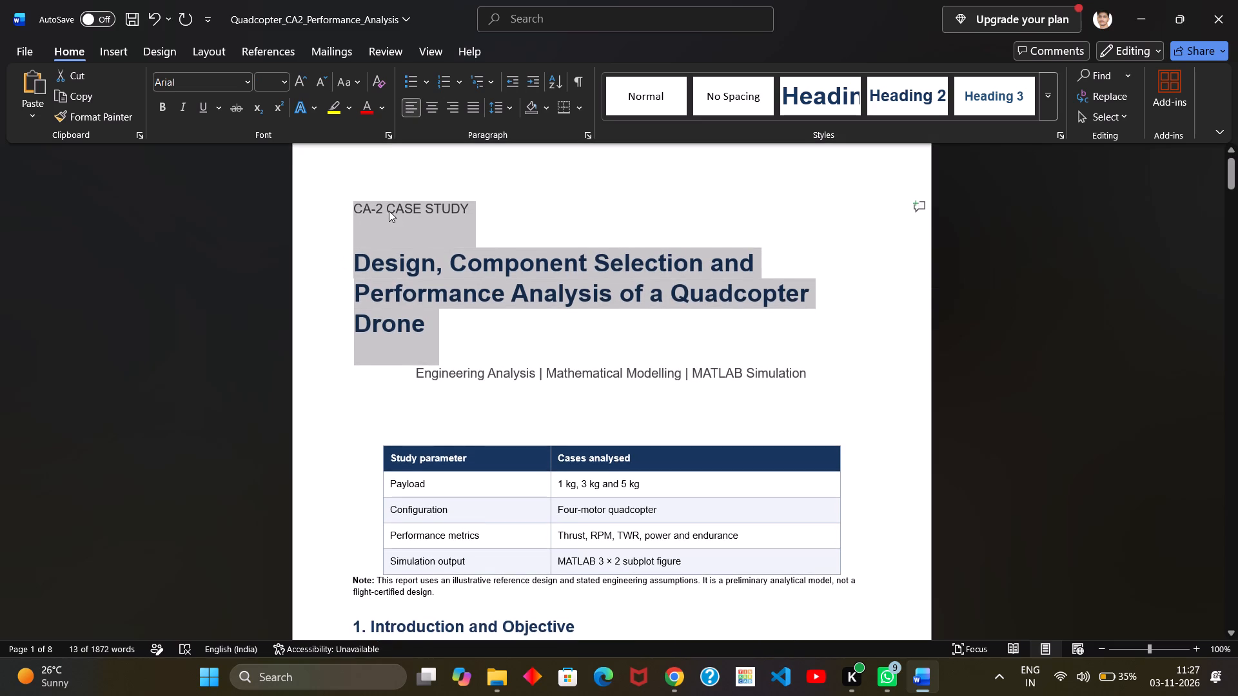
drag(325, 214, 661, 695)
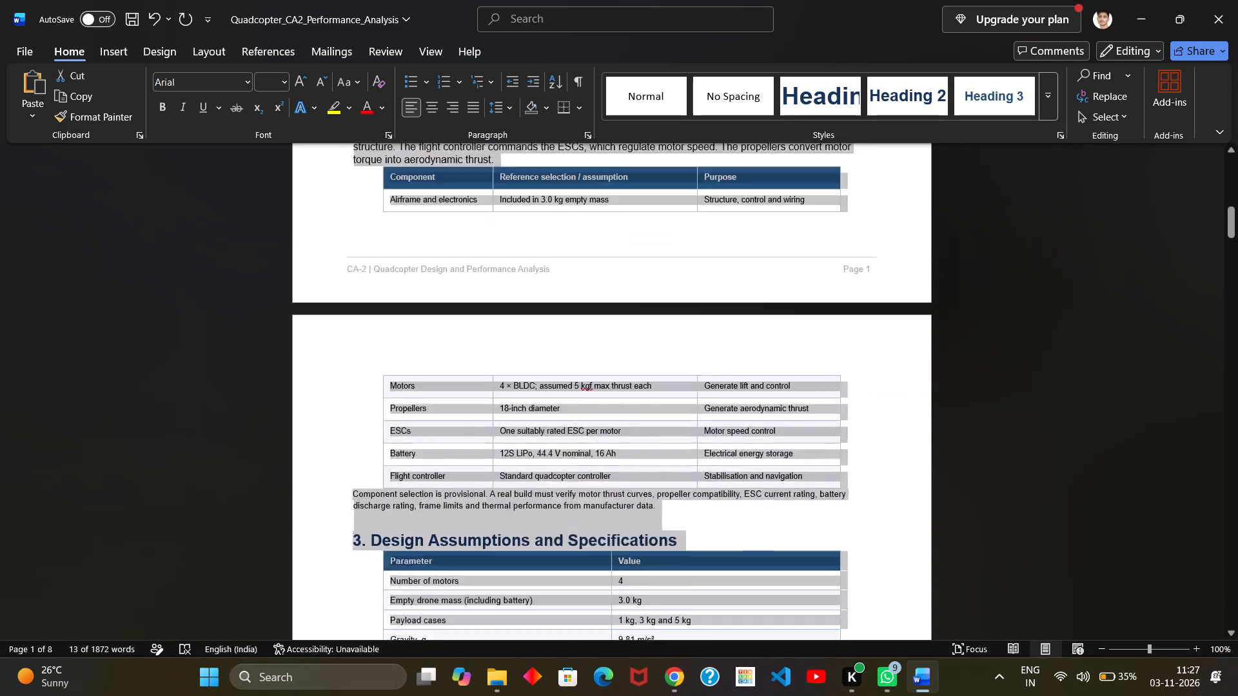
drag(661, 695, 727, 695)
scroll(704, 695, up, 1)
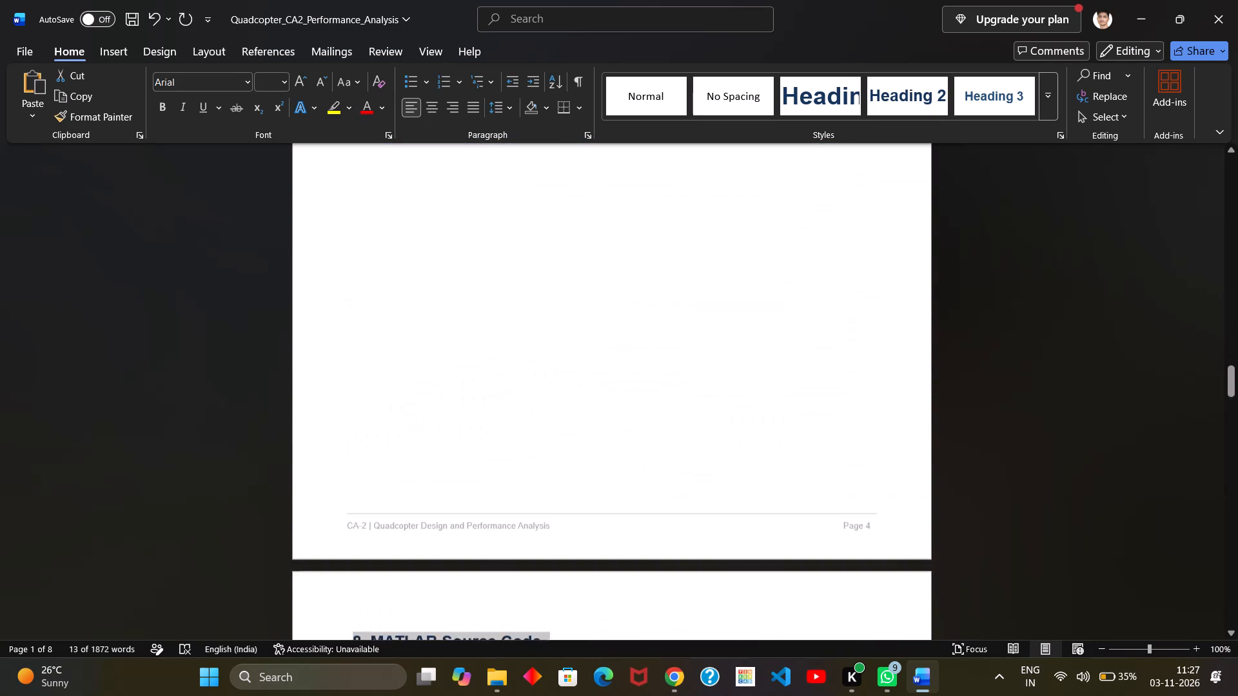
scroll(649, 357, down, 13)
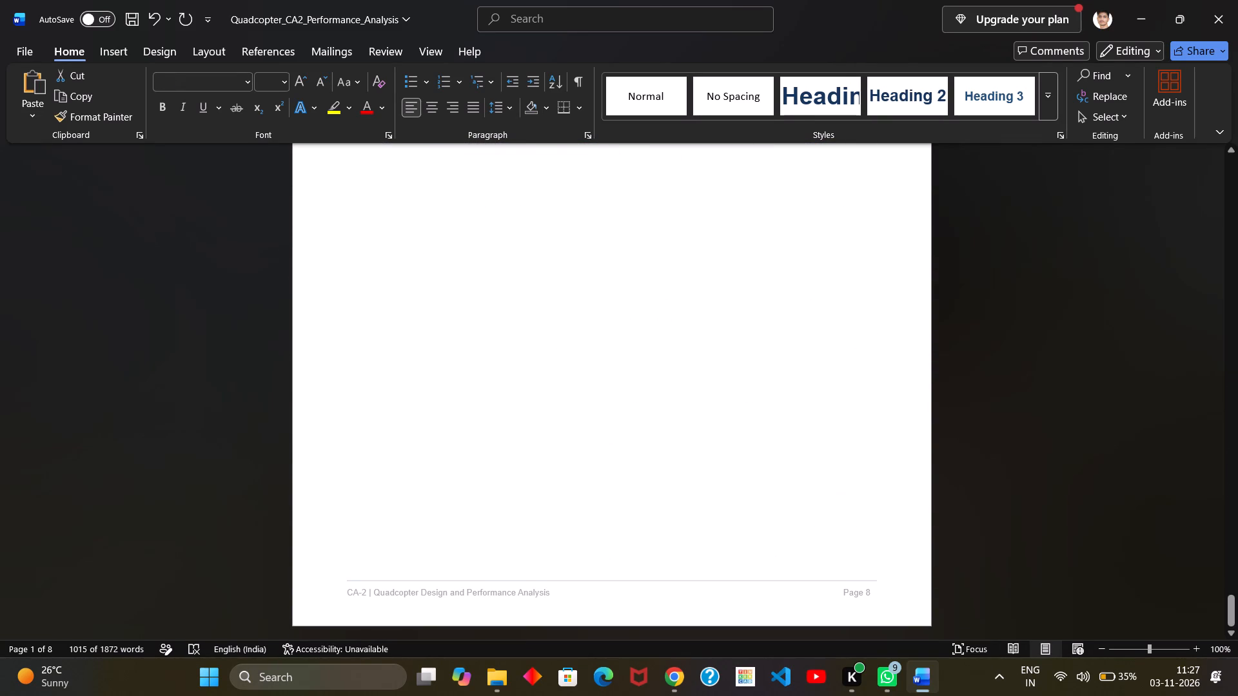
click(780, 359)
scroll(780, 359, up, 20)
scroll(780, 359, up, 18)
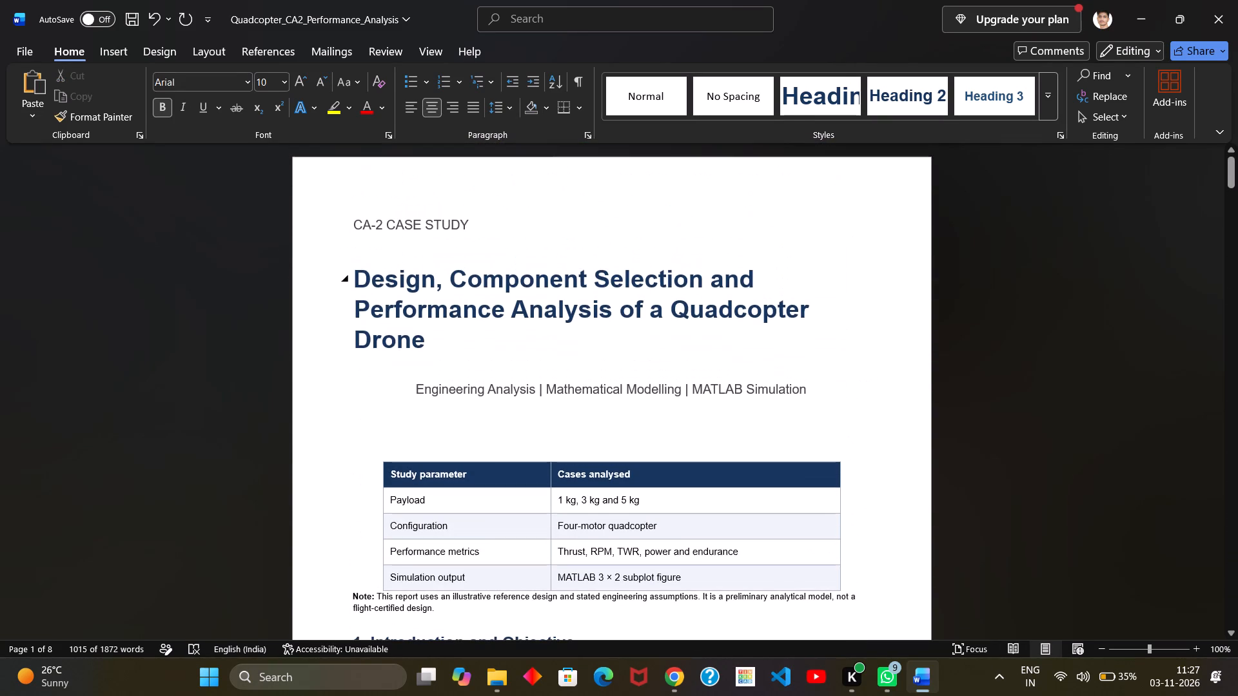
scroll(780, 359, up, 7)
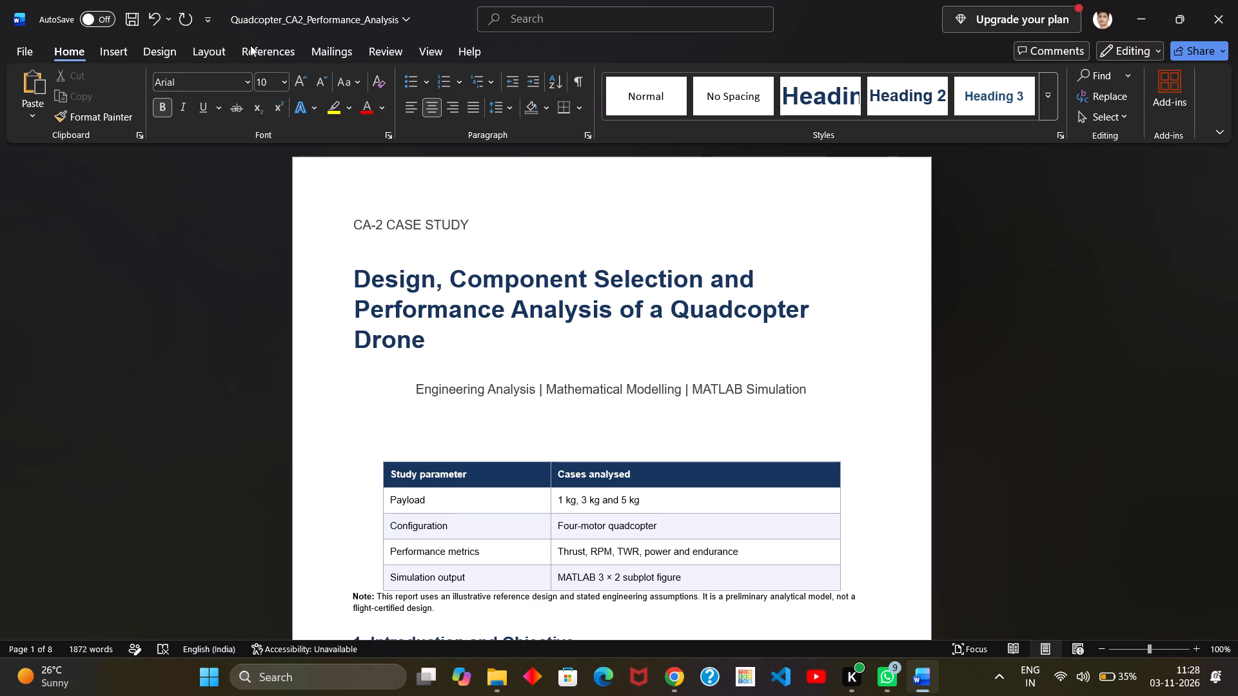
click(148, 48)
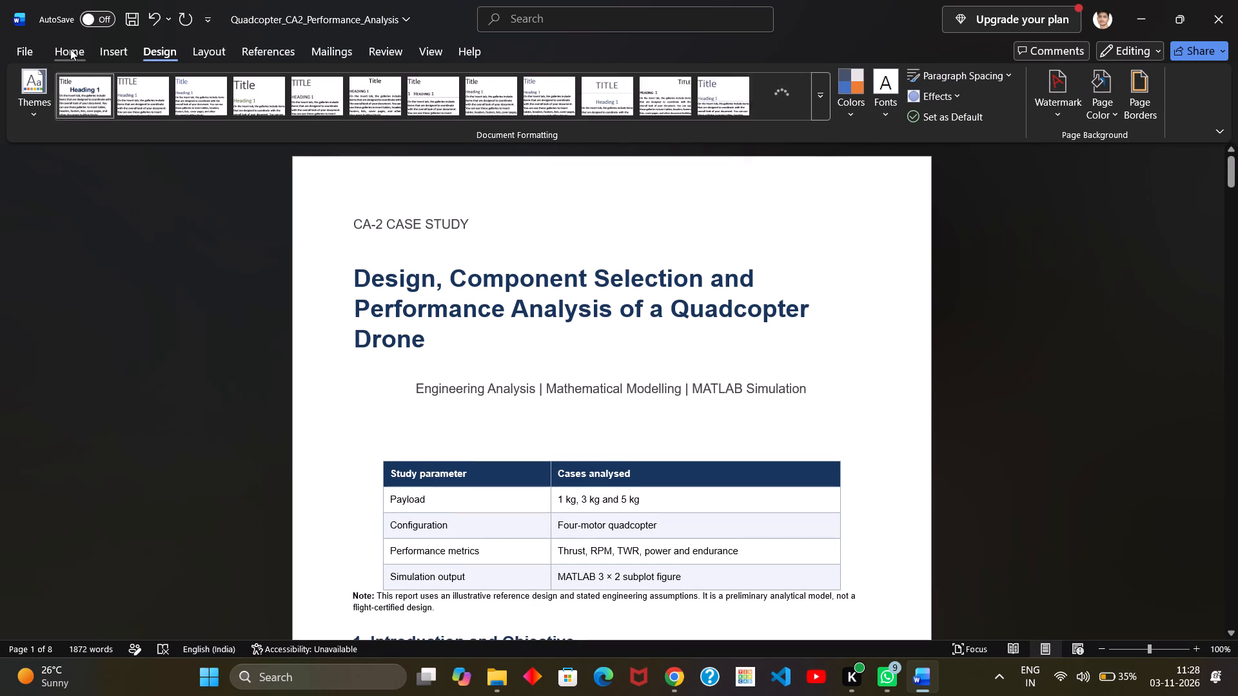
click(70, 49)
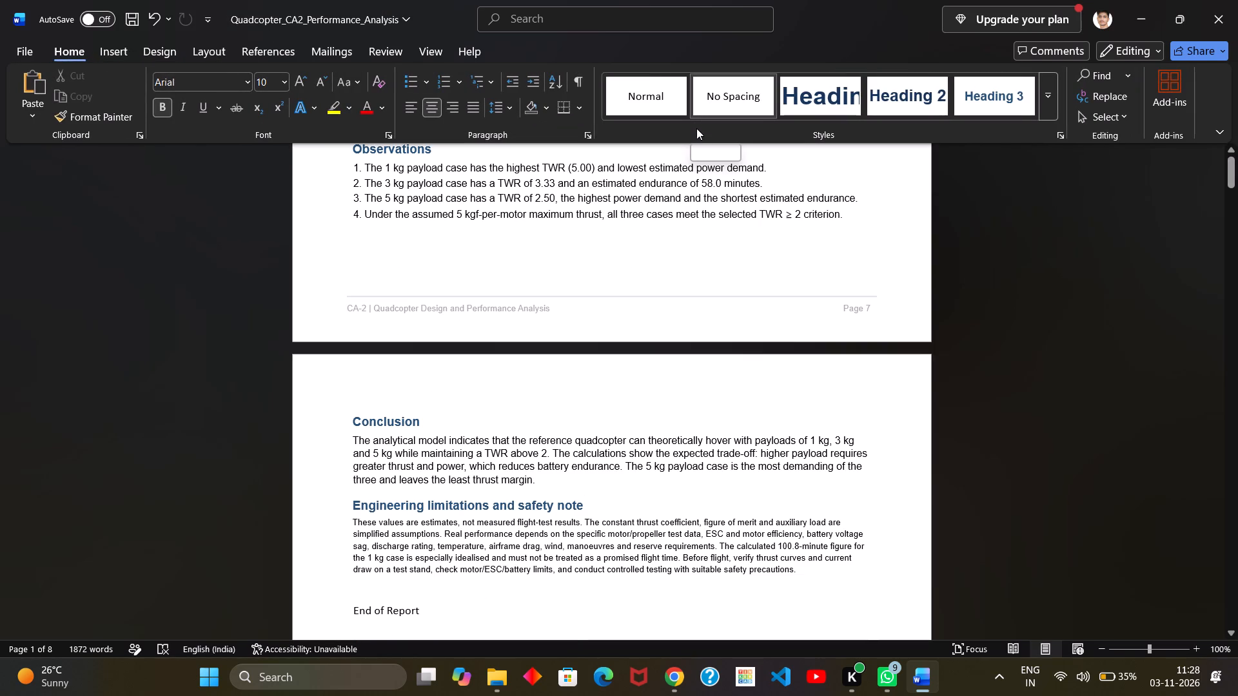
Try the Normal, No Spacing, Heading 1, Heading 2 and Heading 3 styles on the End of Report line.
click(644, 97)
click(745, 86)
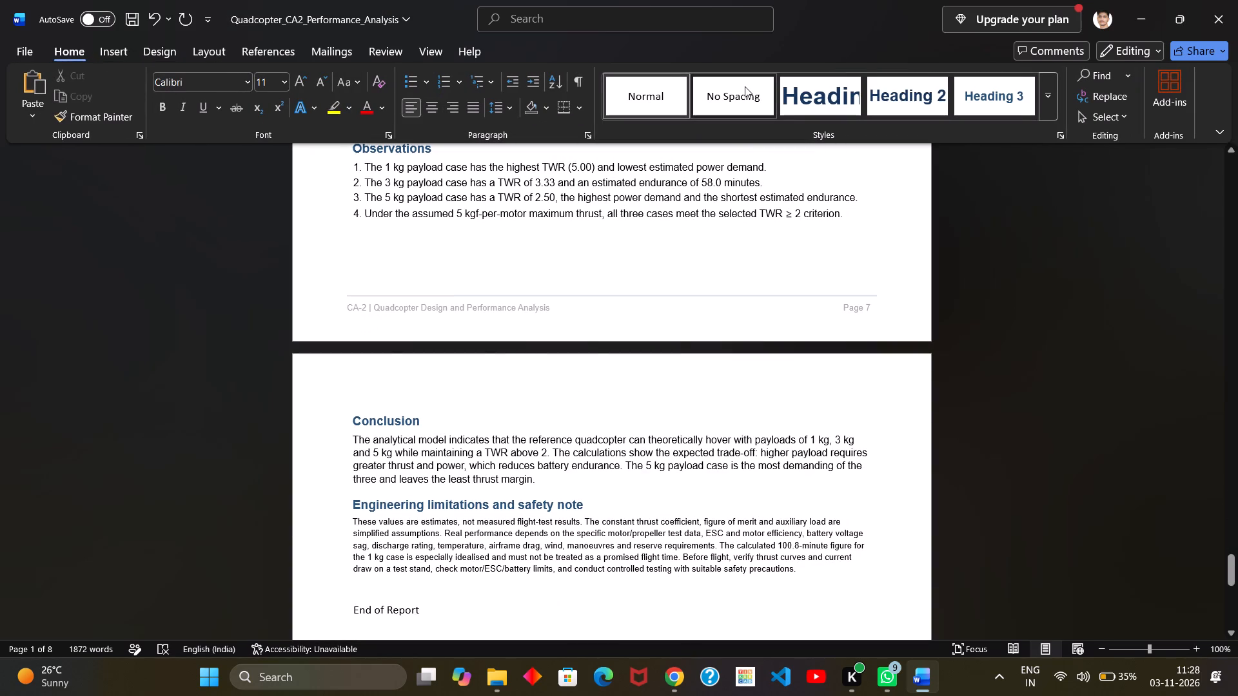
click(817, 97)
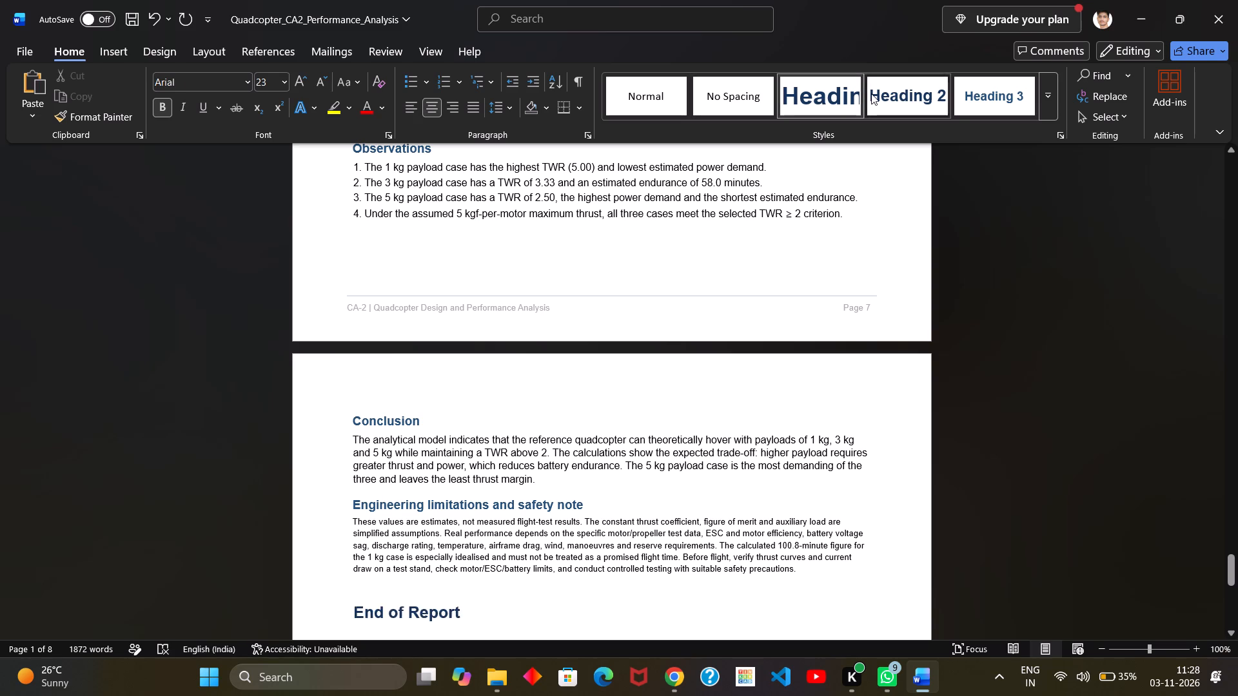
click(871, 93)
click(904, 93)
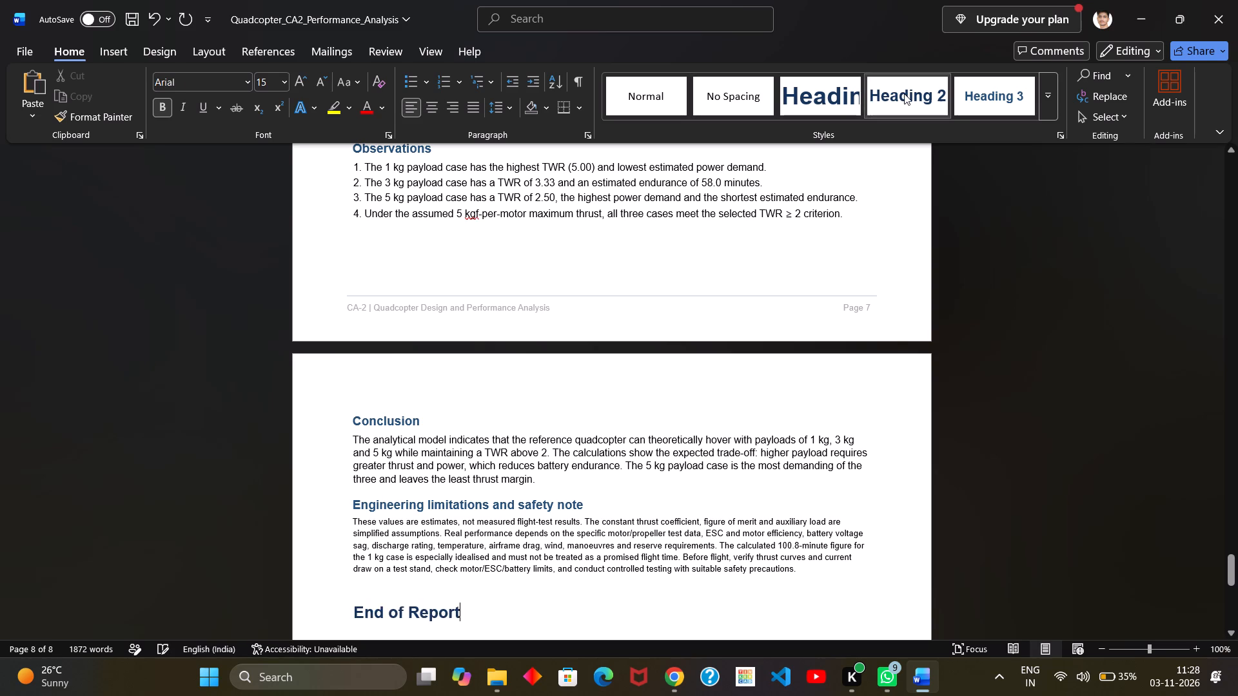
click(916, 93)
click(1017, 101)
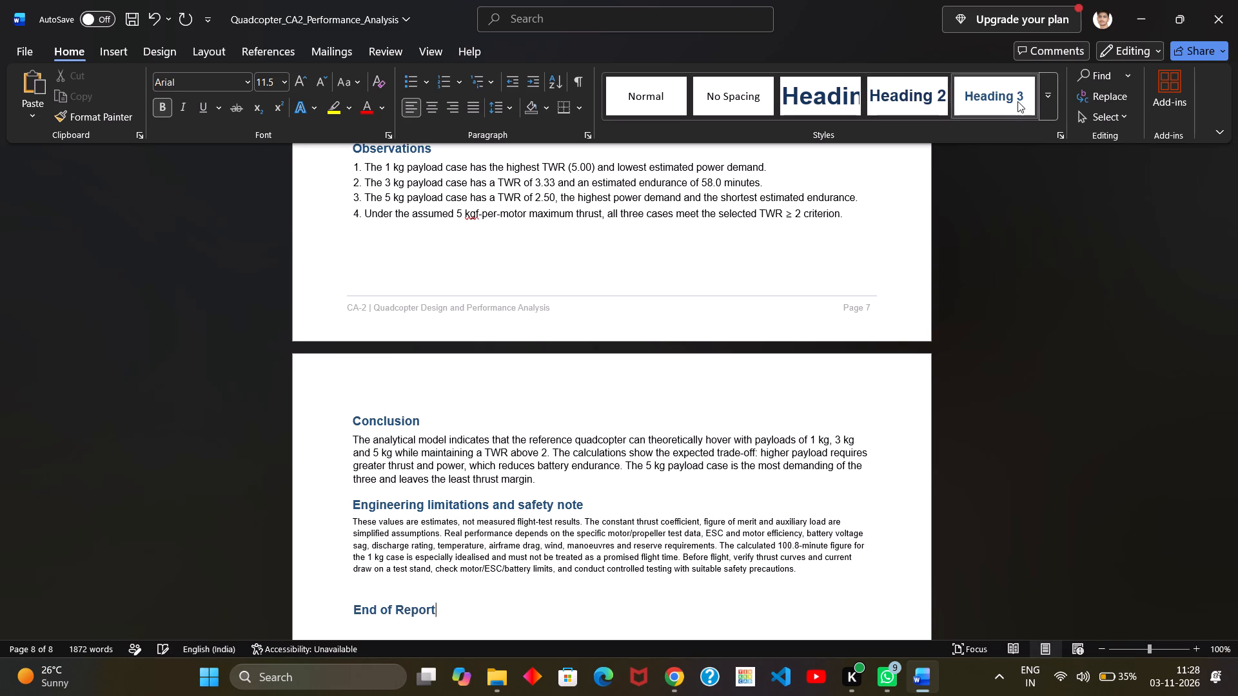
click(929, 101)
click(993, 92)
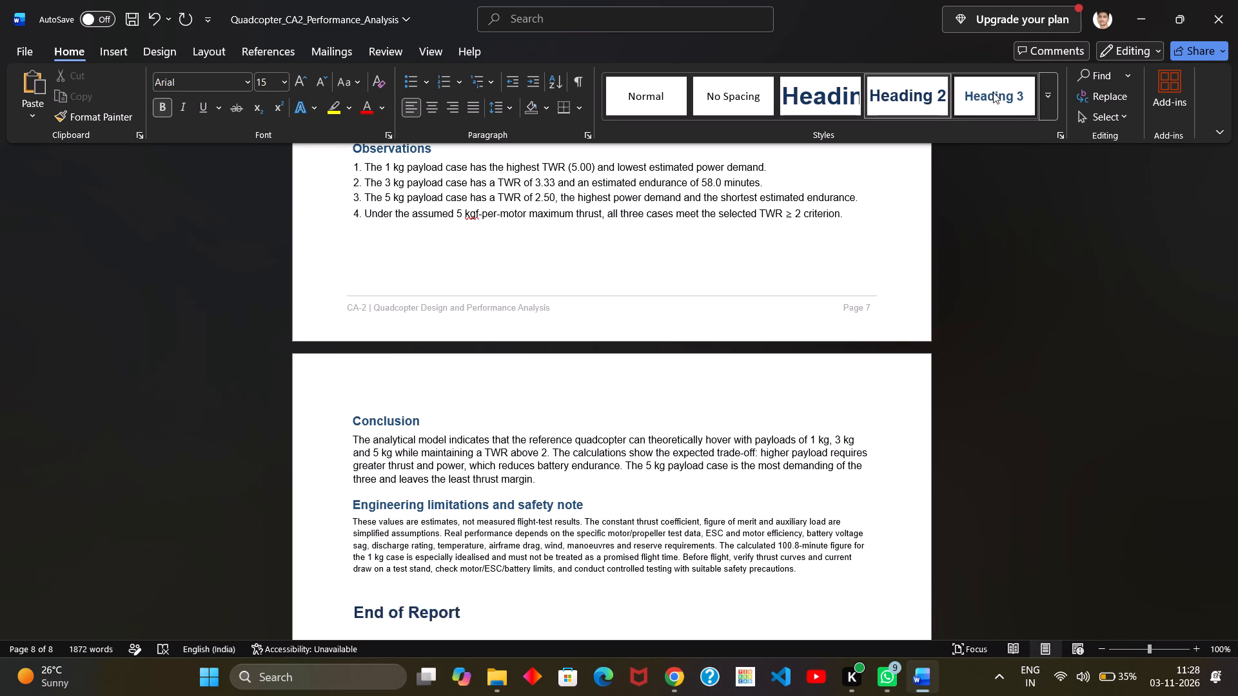
Delete the End of Report line and the empty space before it on the last page.
scroll(714, 325, down, 1)
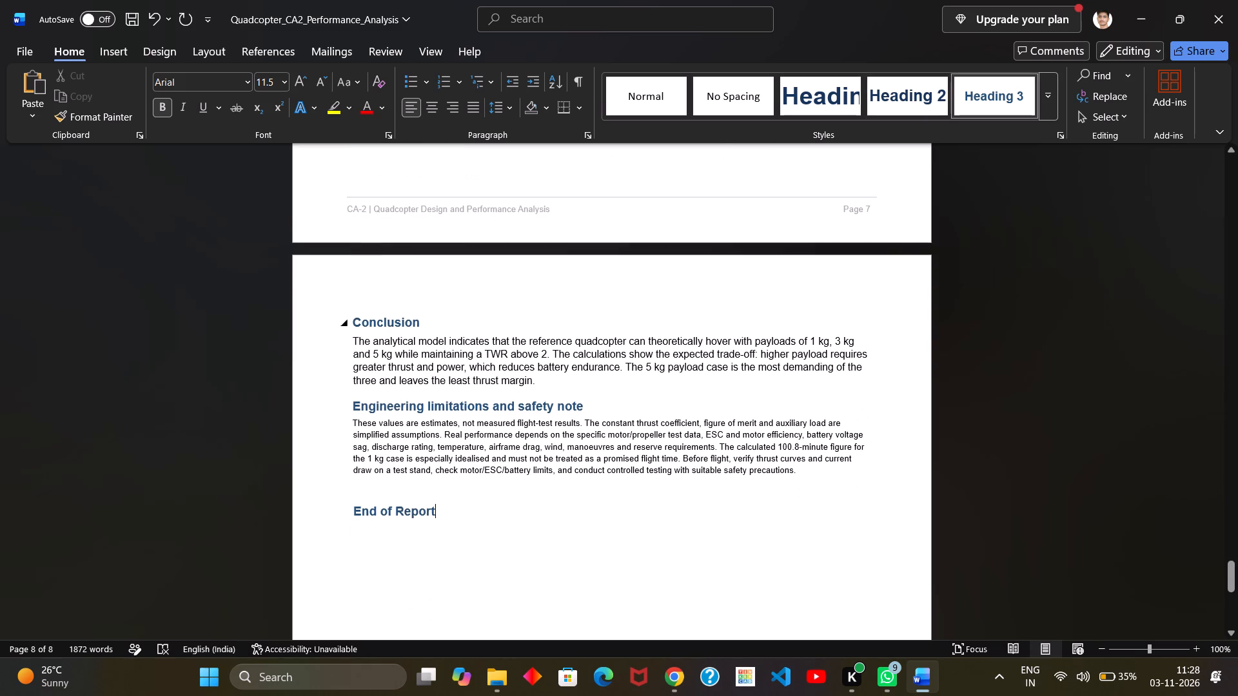
key(BackSpace)
key(BackSpace)
key(BackSpace)
key(BackSpace)
key(BackSpace)
key(BackSpace)
key(BackSpace)
key(BackSpace)
key(BackSpace)
key(BackSpace)
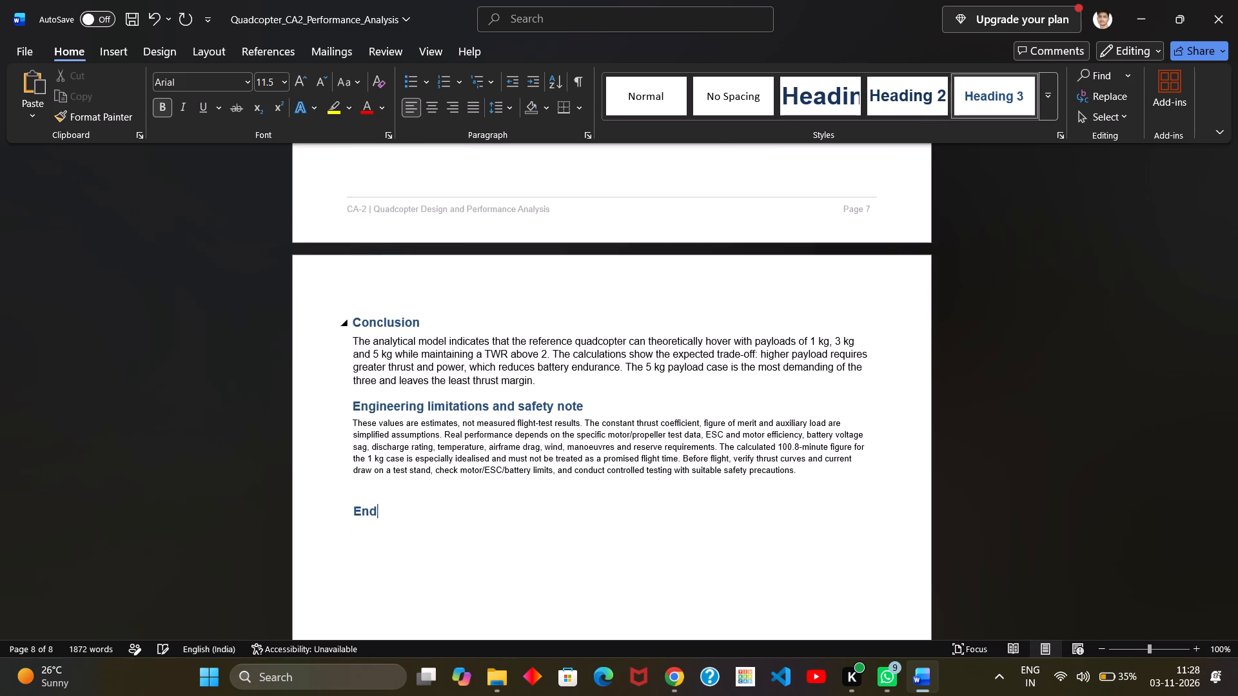
key(BackSpace)
key(BackSpace)
key(BackSpace)
key(BackSpace)
key(BackSpace)
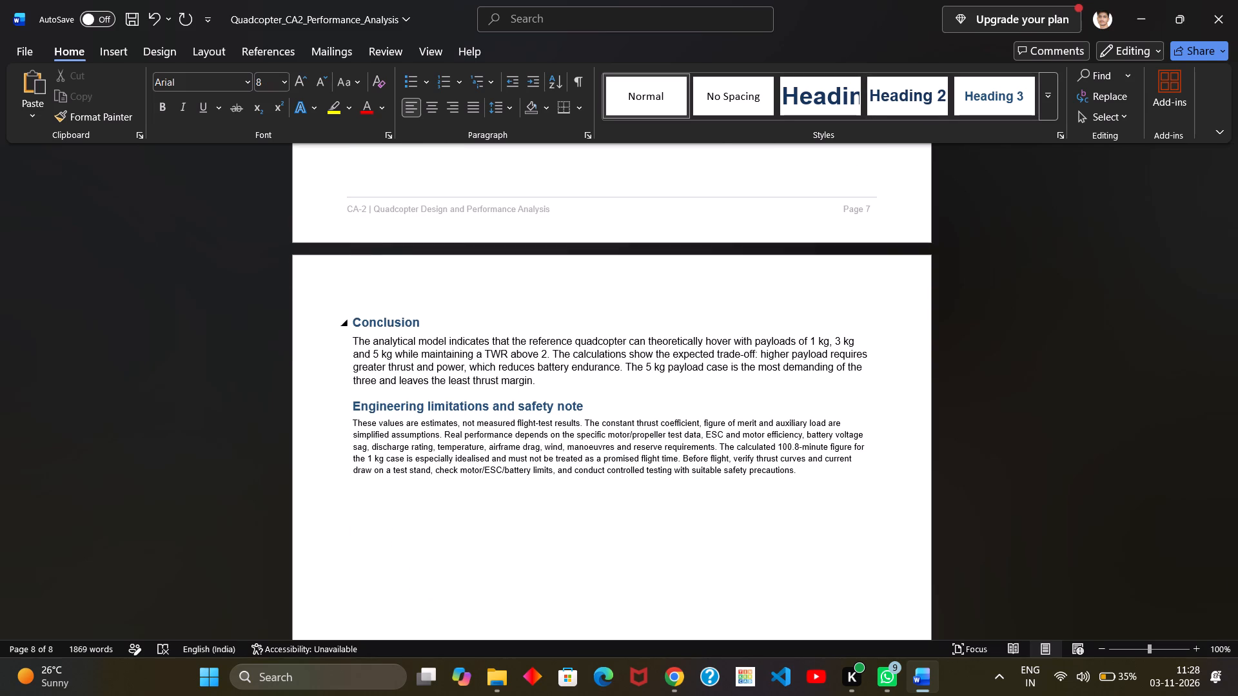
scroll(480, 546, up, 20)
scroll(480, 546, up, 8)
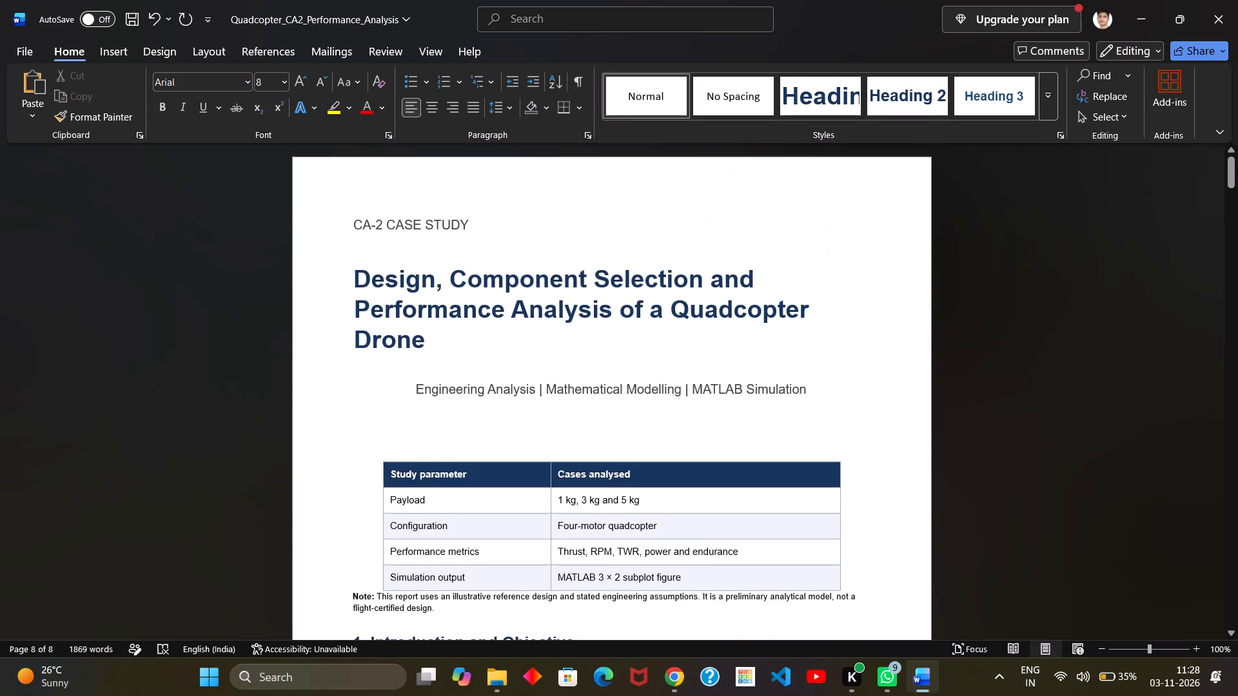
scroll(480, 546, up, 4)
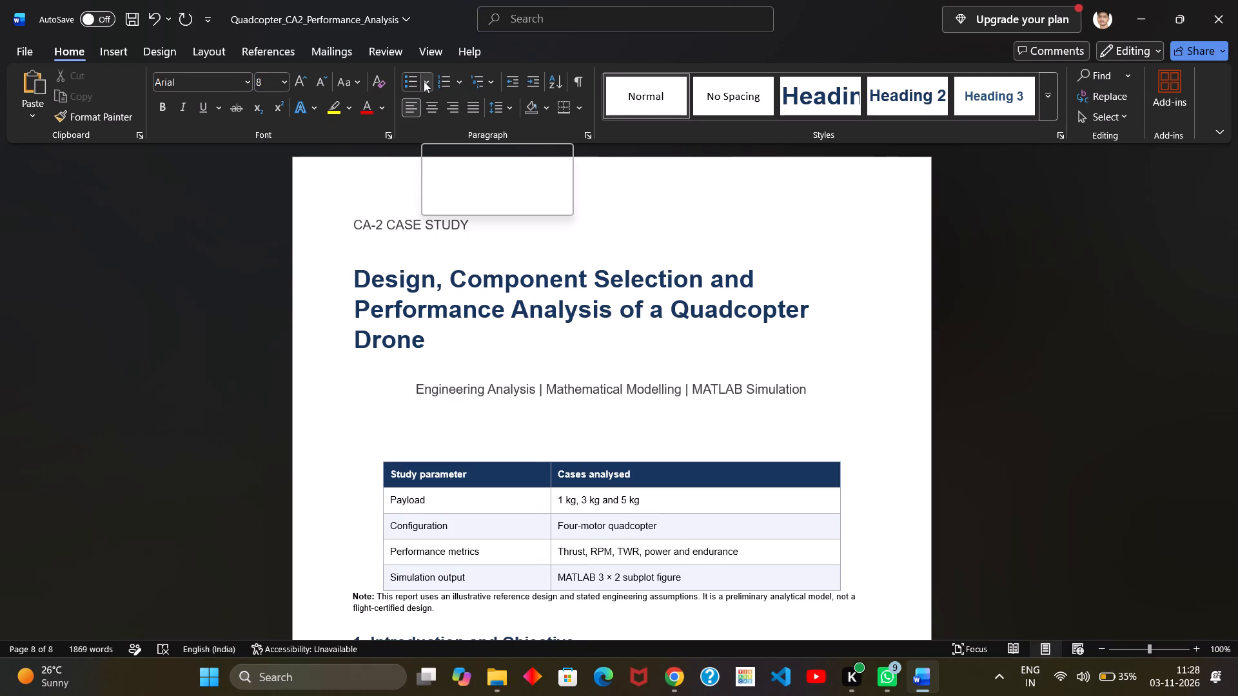
Apply a solid round bullet at the empty line at the end of the report's last page.
click(424, 81)
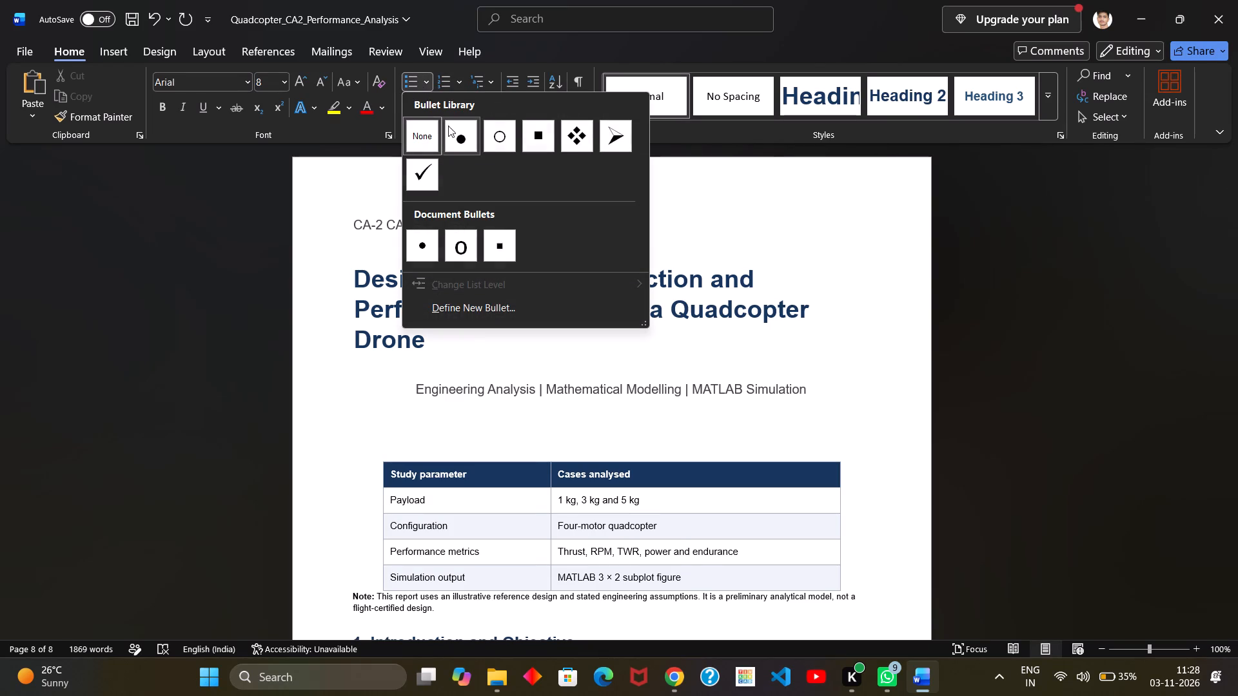
click(460, 133)
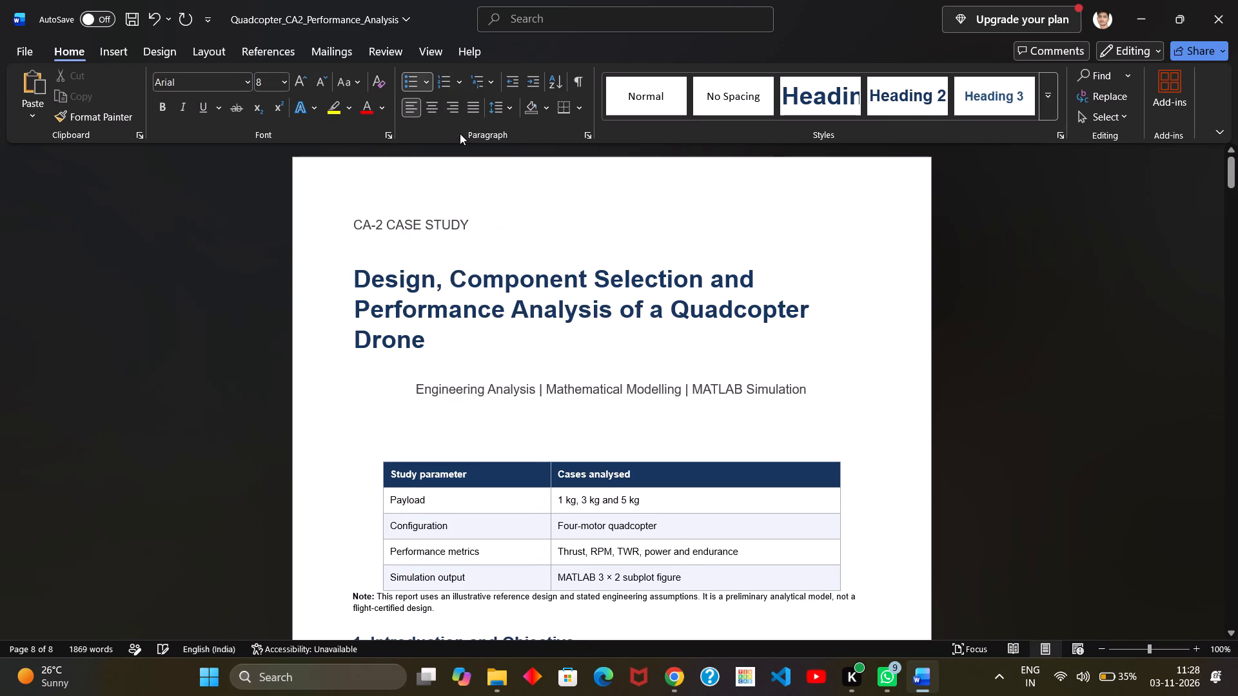
click(431, 84)
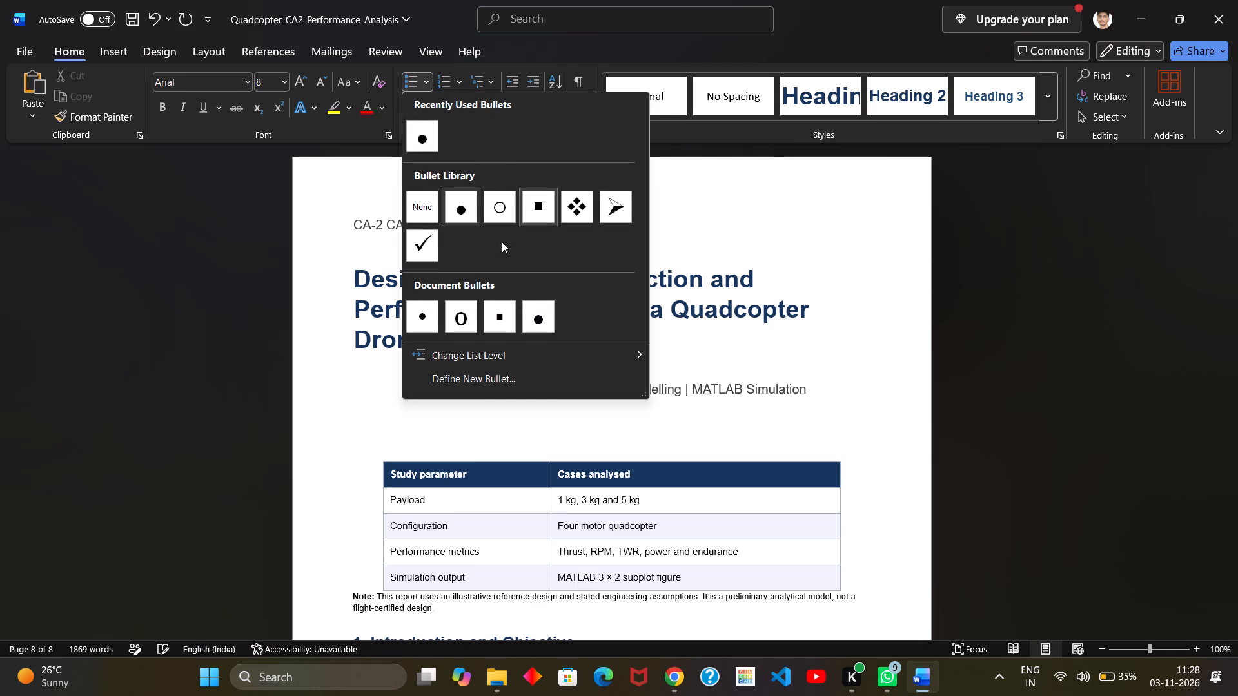
click(246, 296)
scroll(650, 367, down, 8)
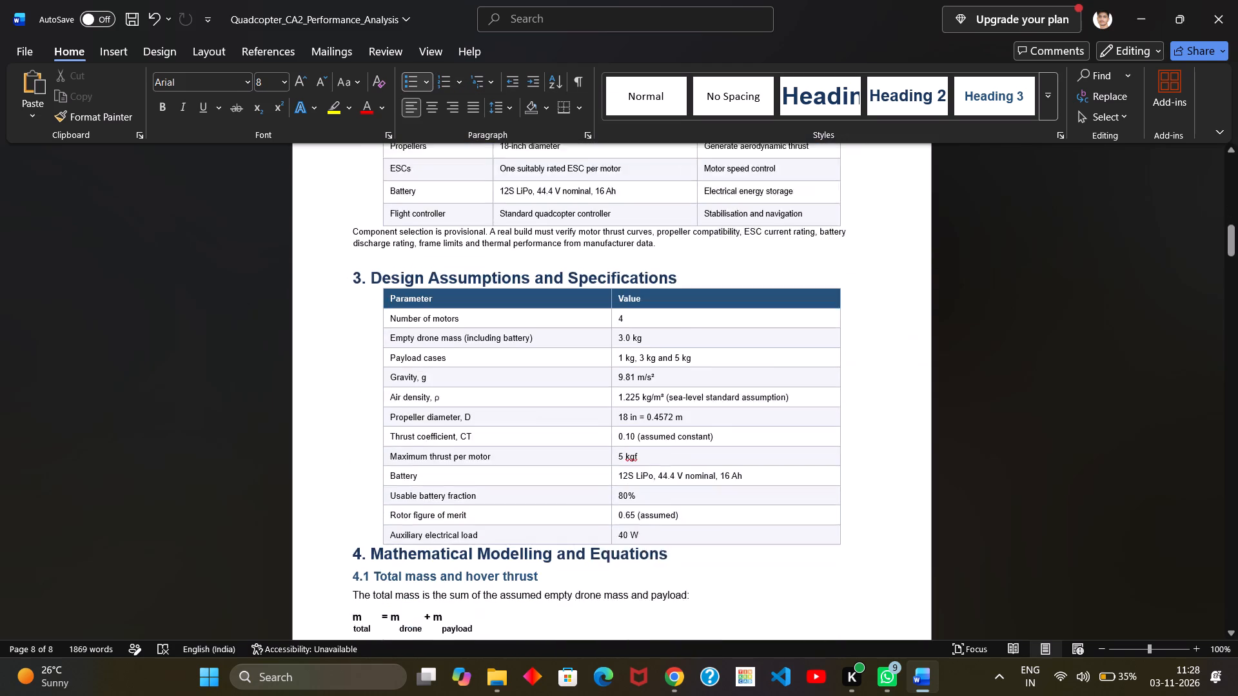
scroll(650, 367, down, 20)
scroll(650, 367, down, 1)
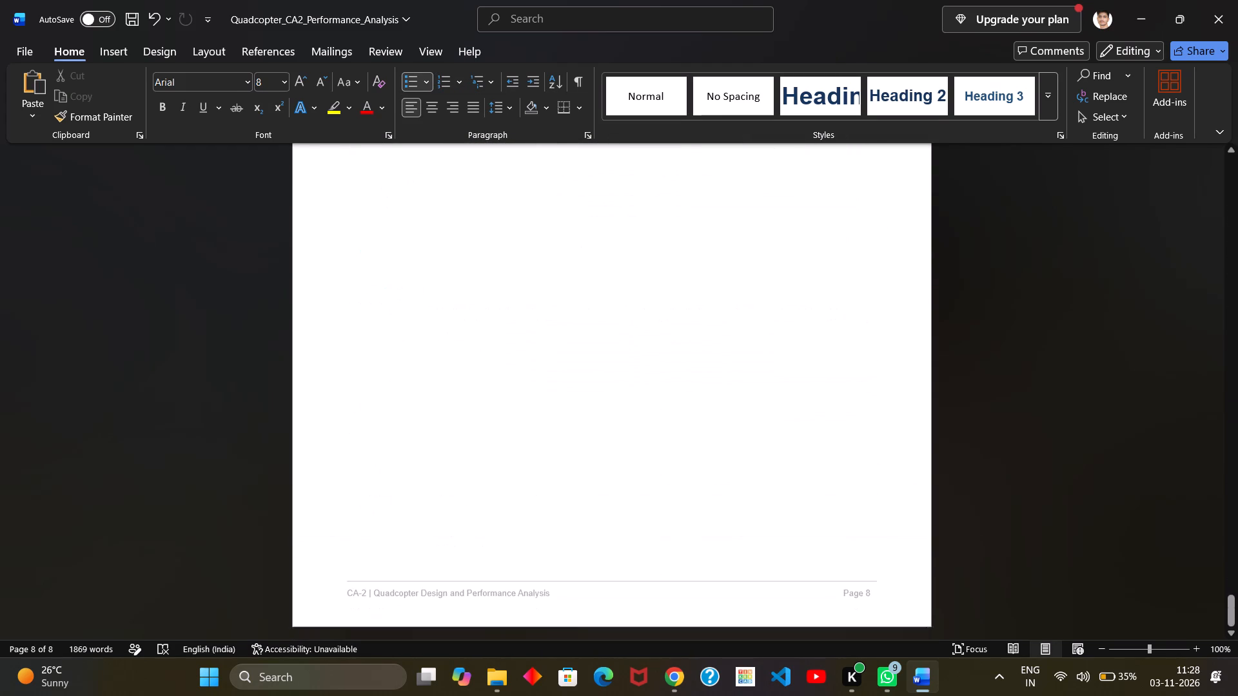
scroll(650, 367, up, 20)
scroll(650, 367, up, 12)
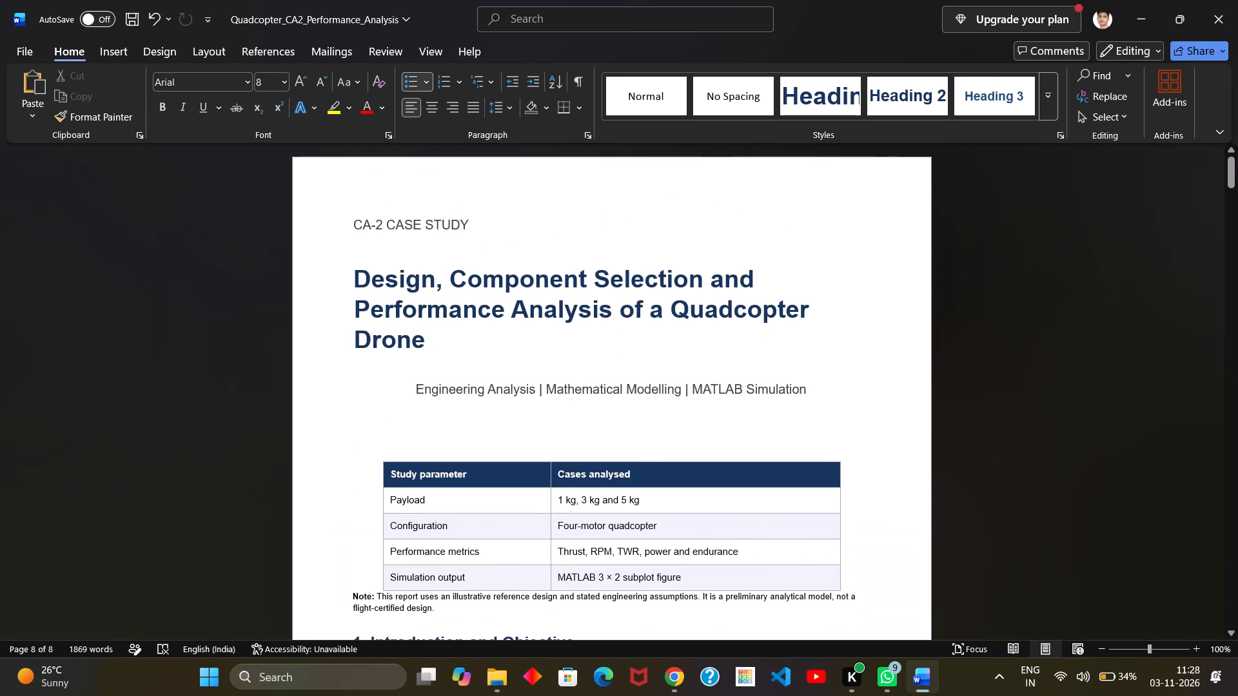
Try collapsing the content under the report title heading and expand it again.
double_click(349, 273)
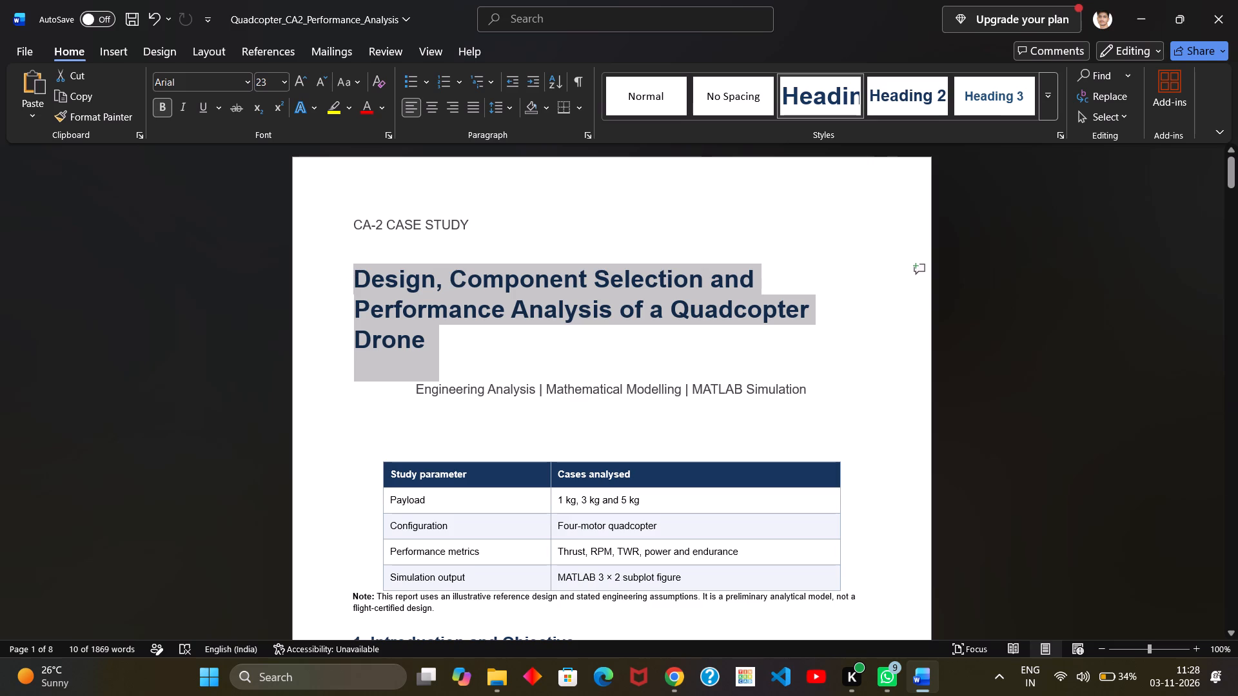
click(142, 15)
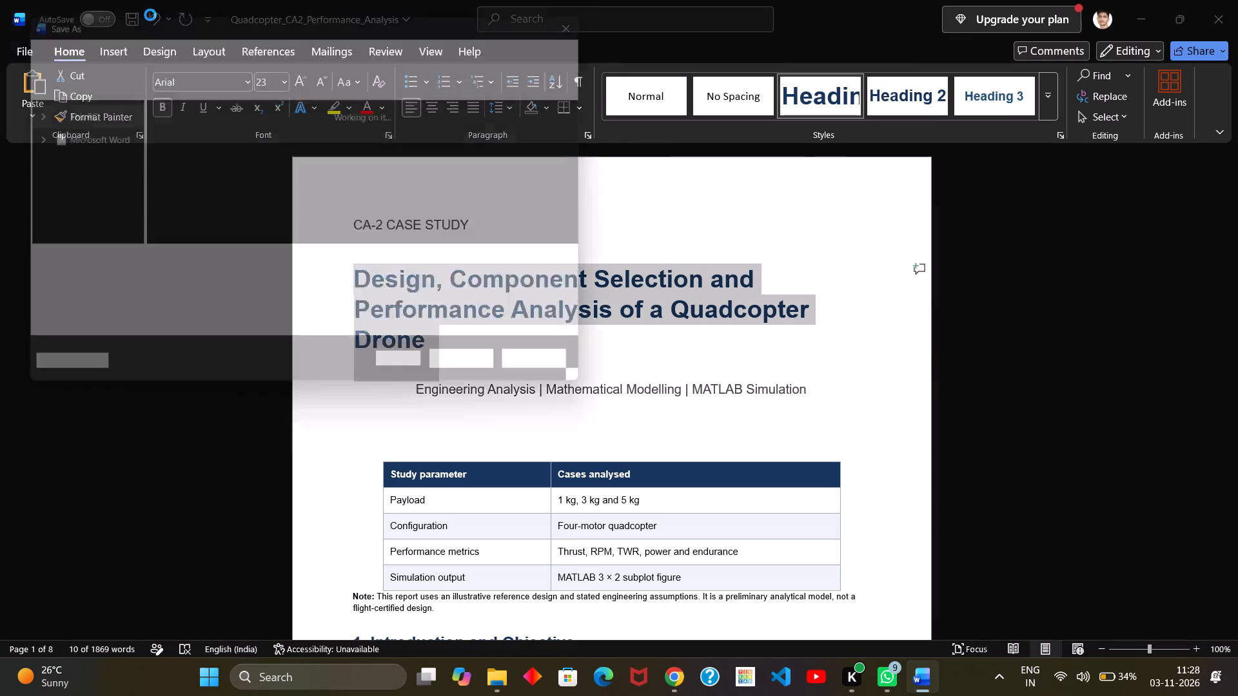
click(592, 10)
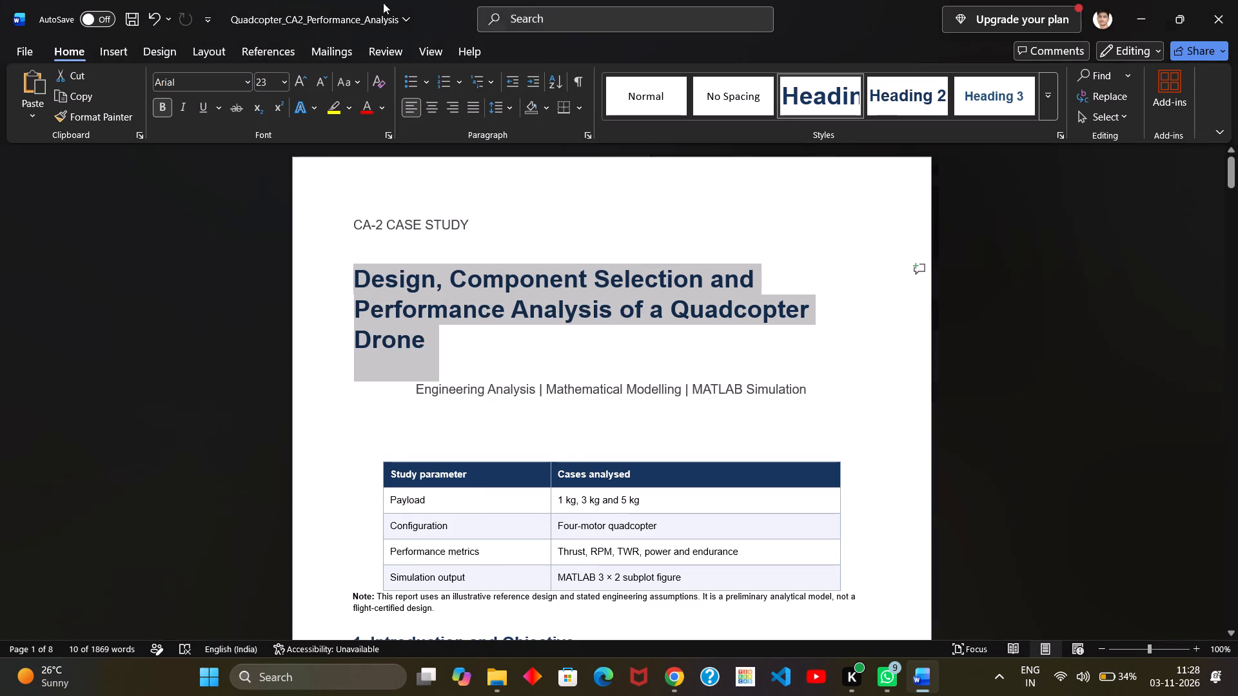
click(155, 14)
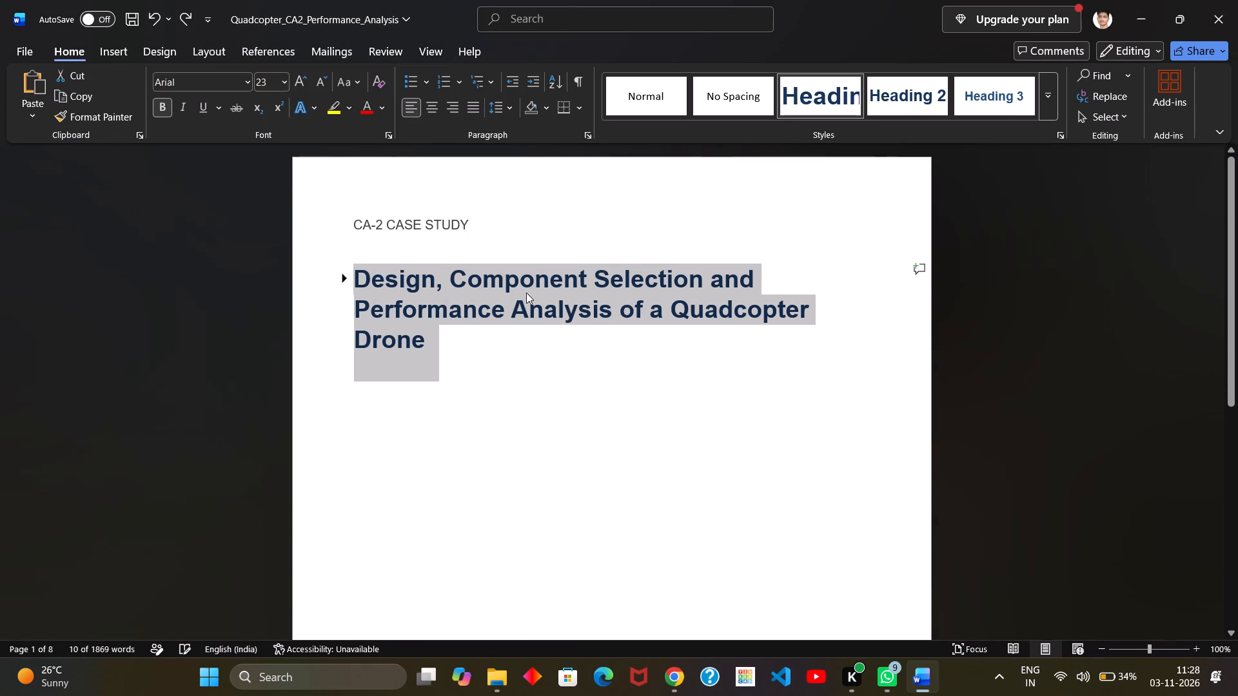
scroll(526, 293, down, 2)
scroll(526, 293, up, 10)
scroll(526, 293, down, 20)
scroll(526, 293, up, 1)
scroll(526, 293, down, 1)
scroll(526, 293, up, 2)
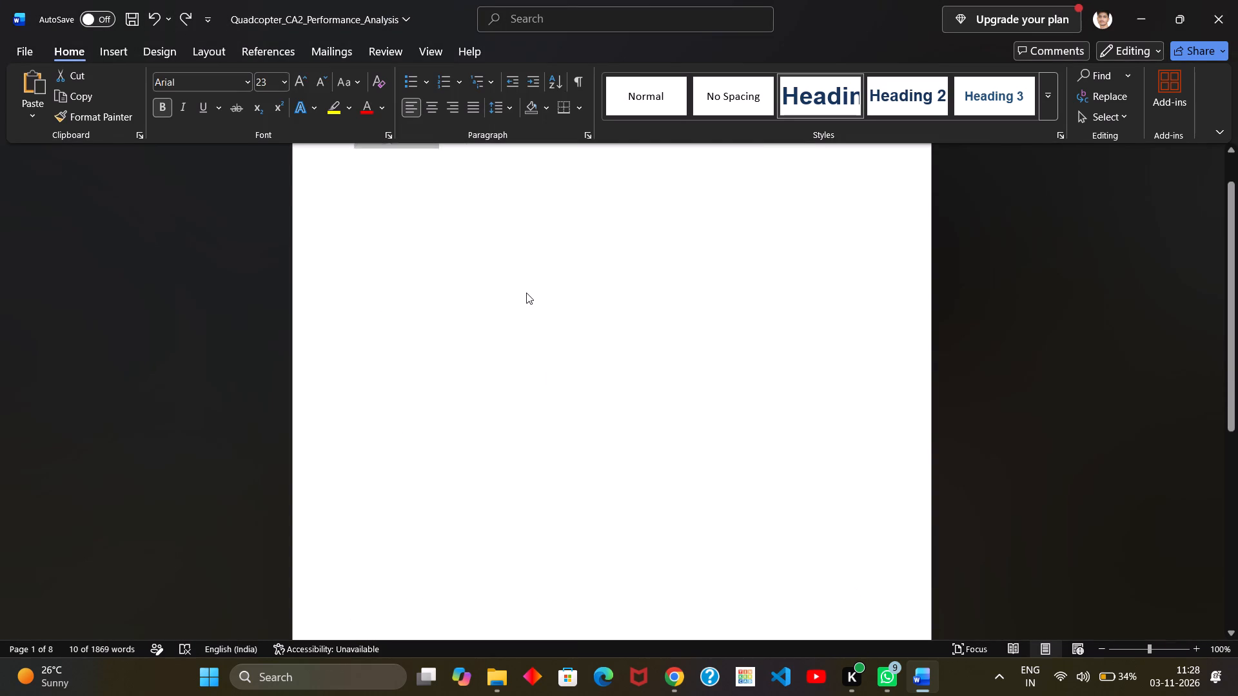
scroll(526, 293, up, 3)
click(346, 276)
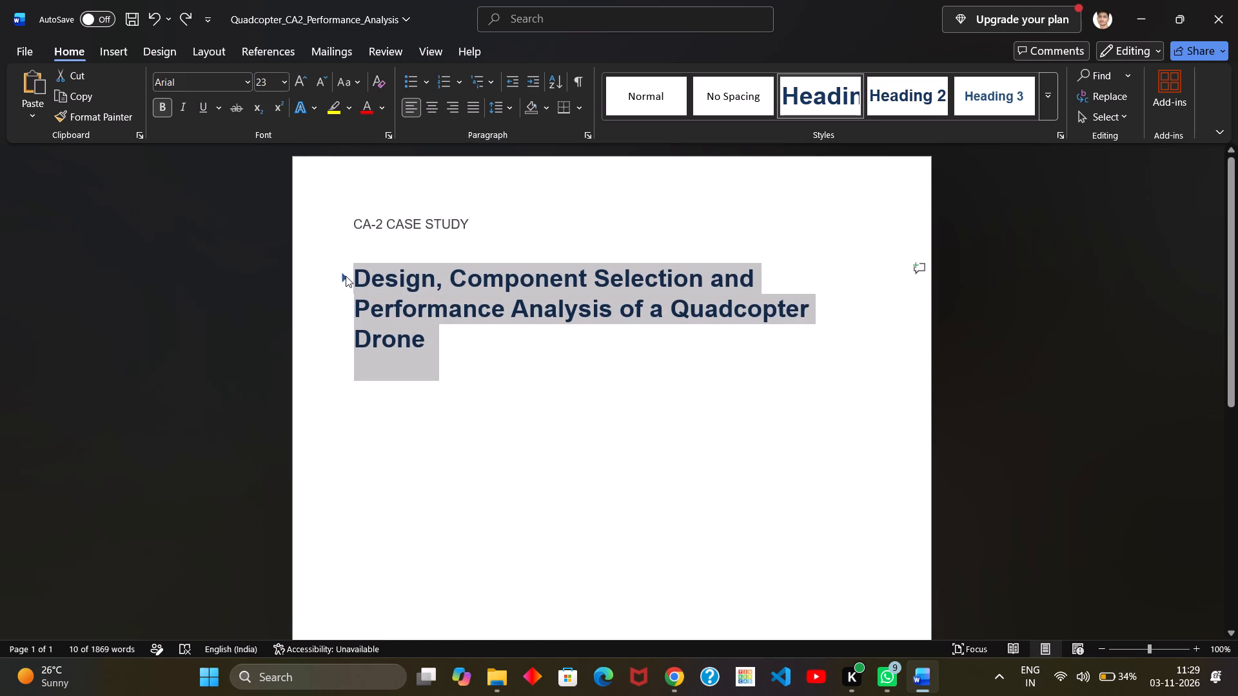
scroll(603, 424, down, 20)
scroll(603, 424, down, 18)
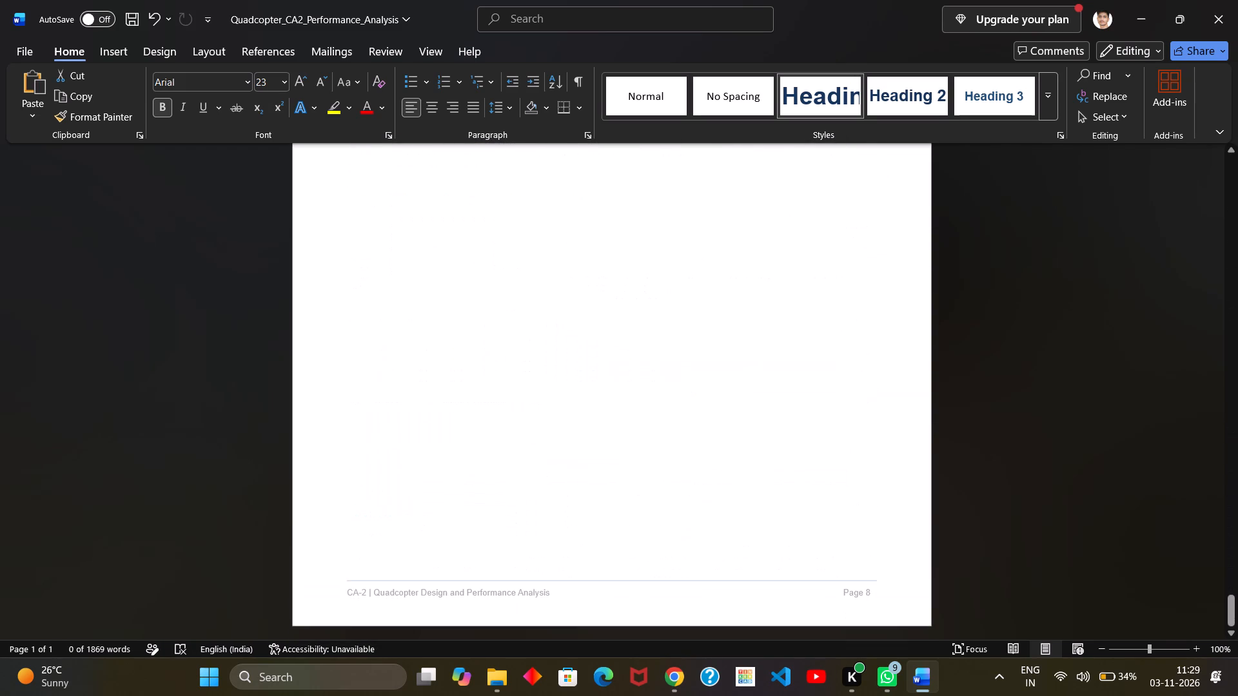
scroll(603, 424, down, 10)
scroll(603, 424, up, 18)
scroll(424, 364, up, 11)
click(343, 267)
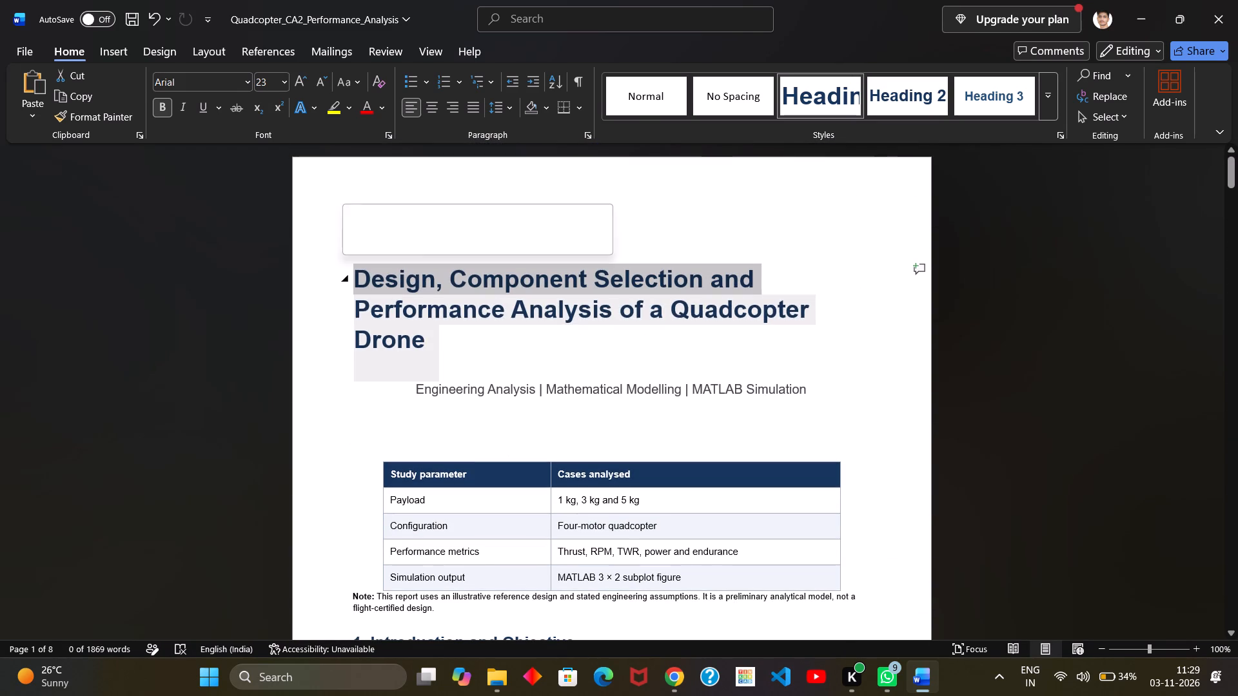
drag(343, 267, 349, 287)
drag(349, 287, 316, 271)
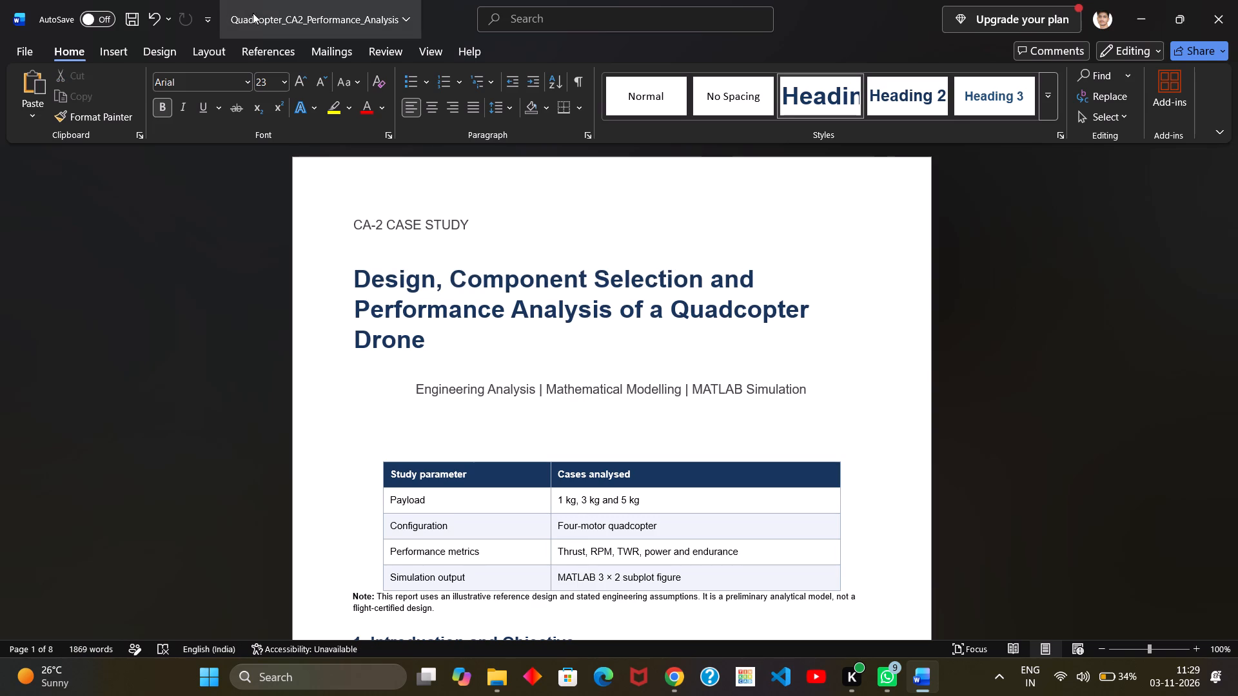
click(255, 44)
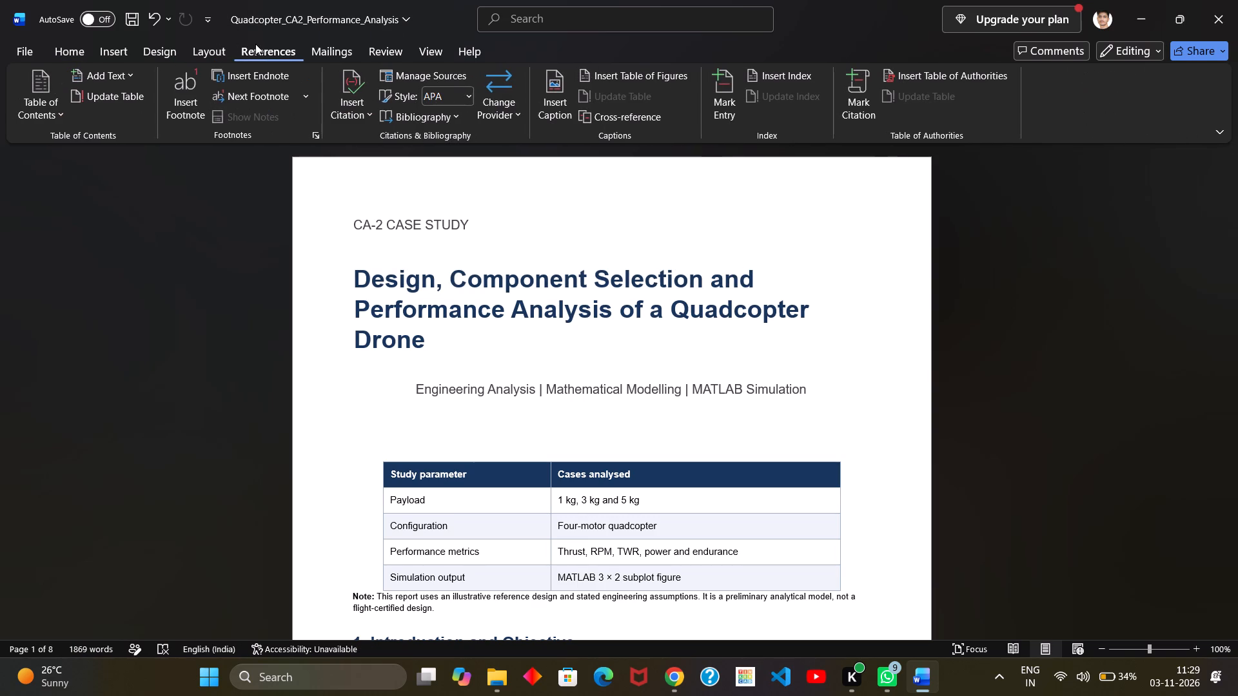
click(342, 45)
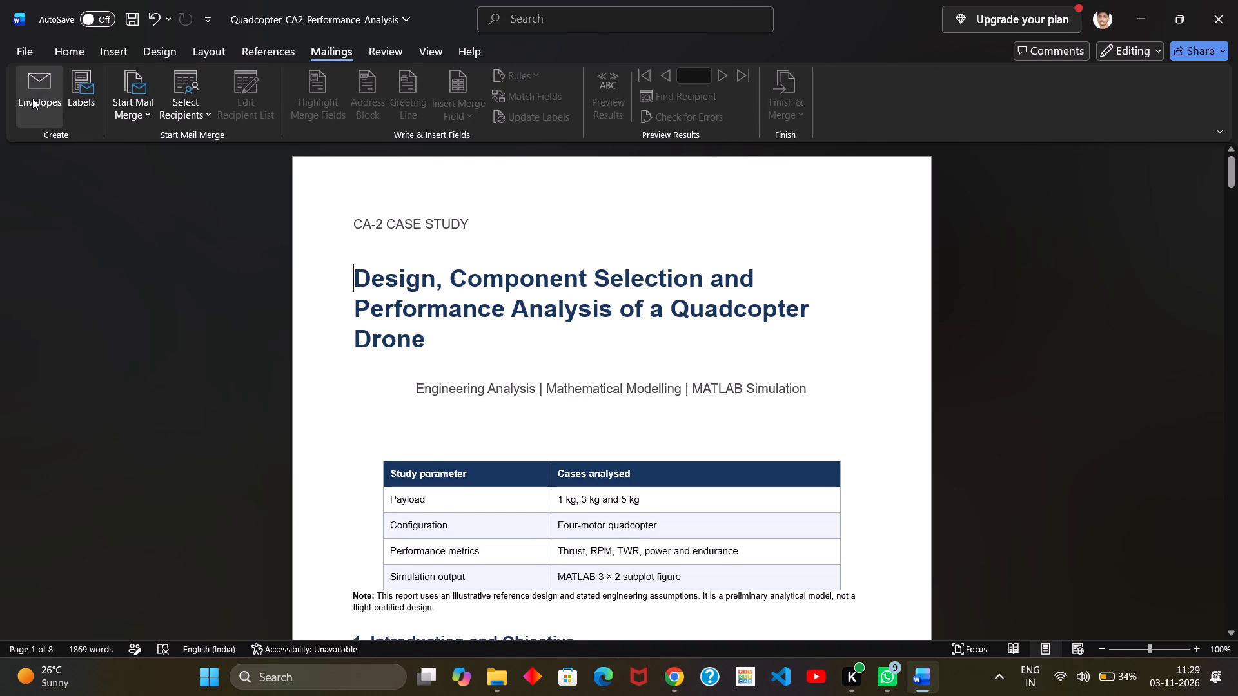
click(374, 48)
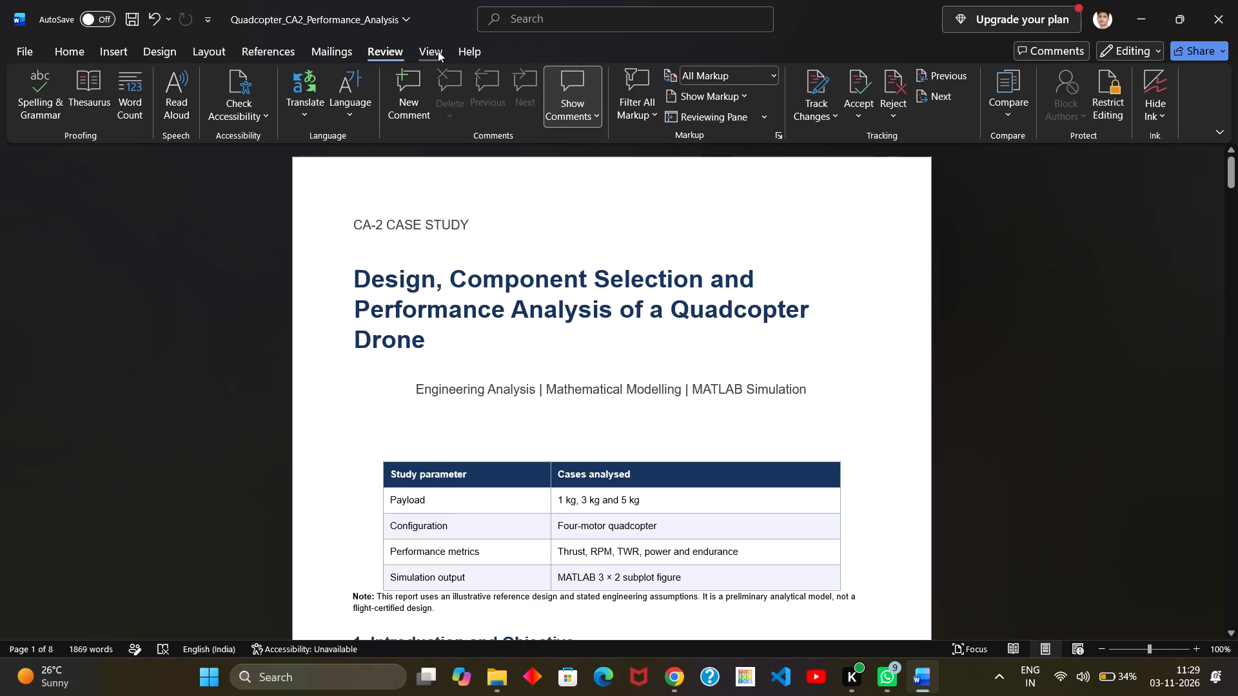
View the report in Read Mode and return to editing the document.
click(438, 51)
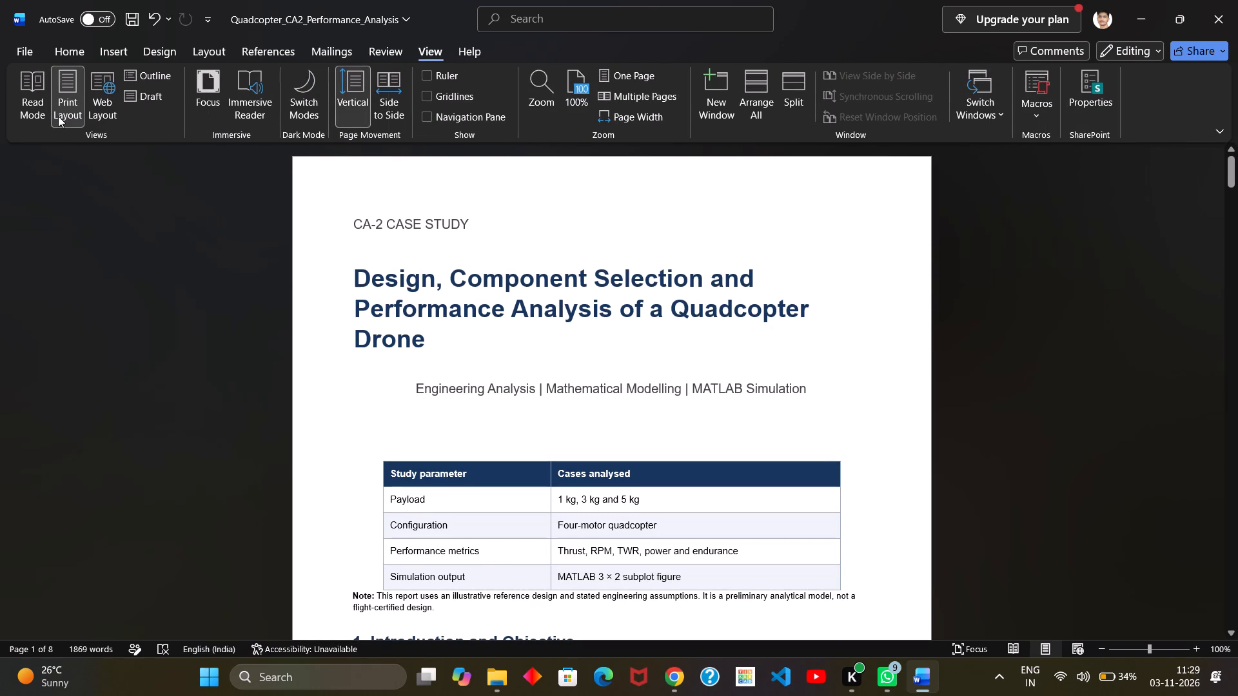
click(32, 107)
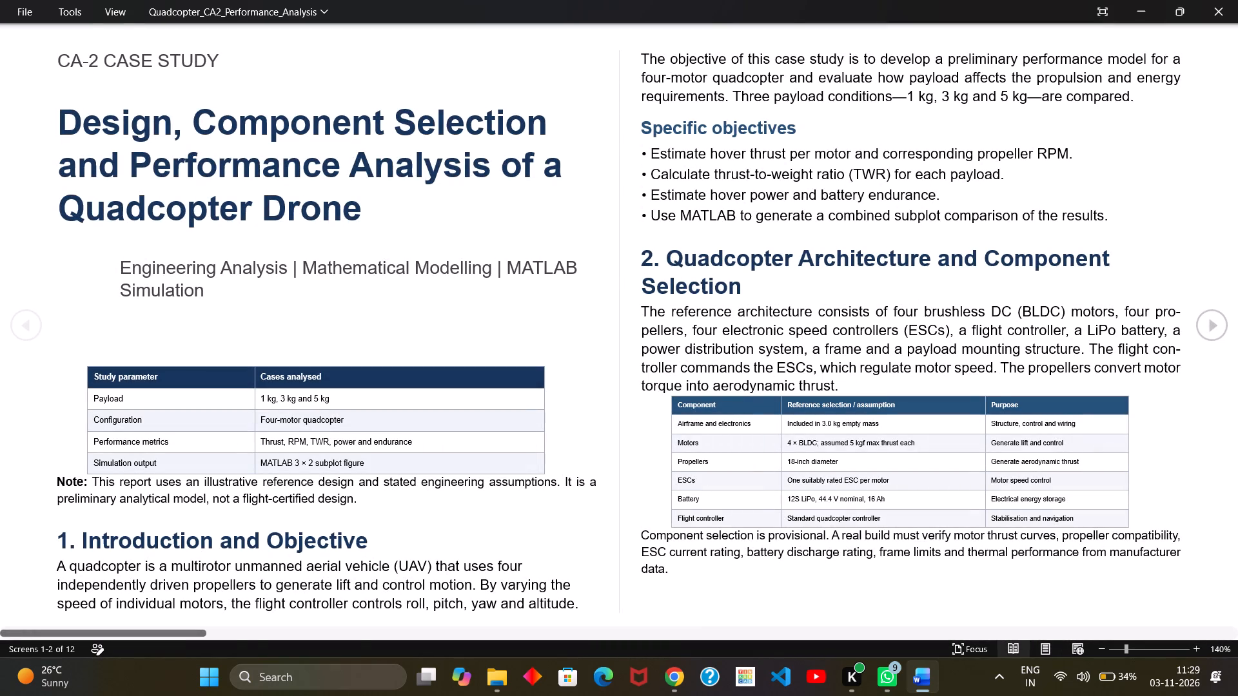
click(116, 6)
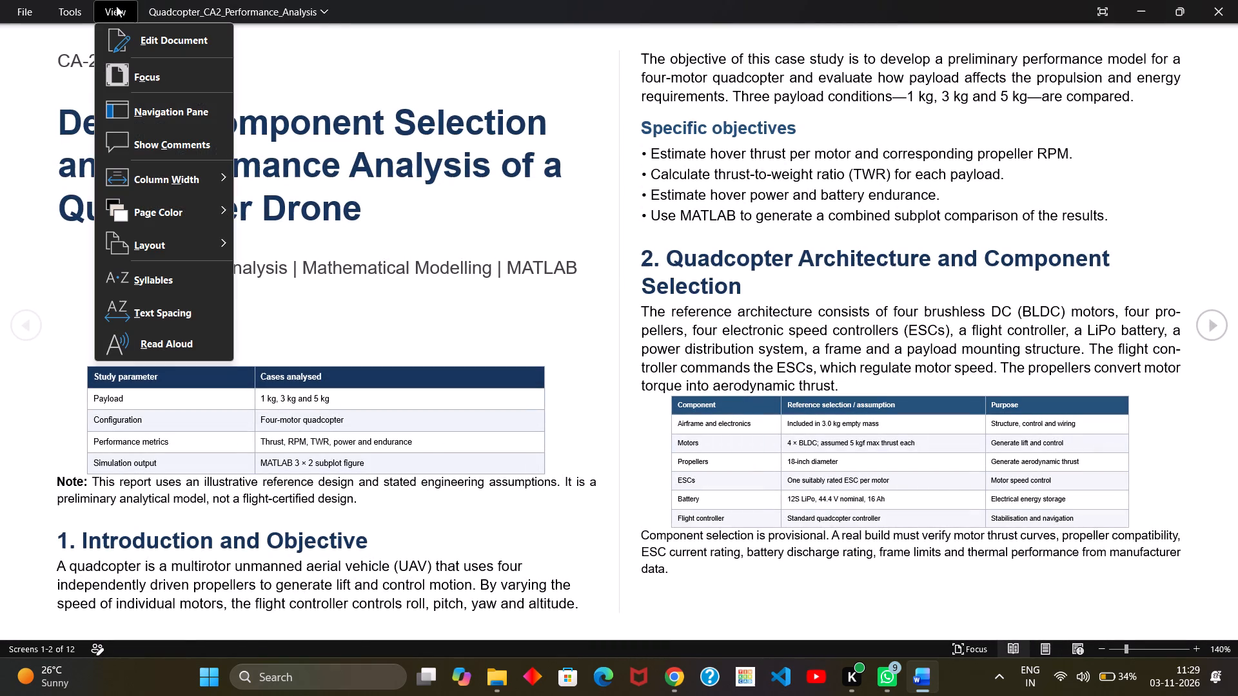
click(146, 43)
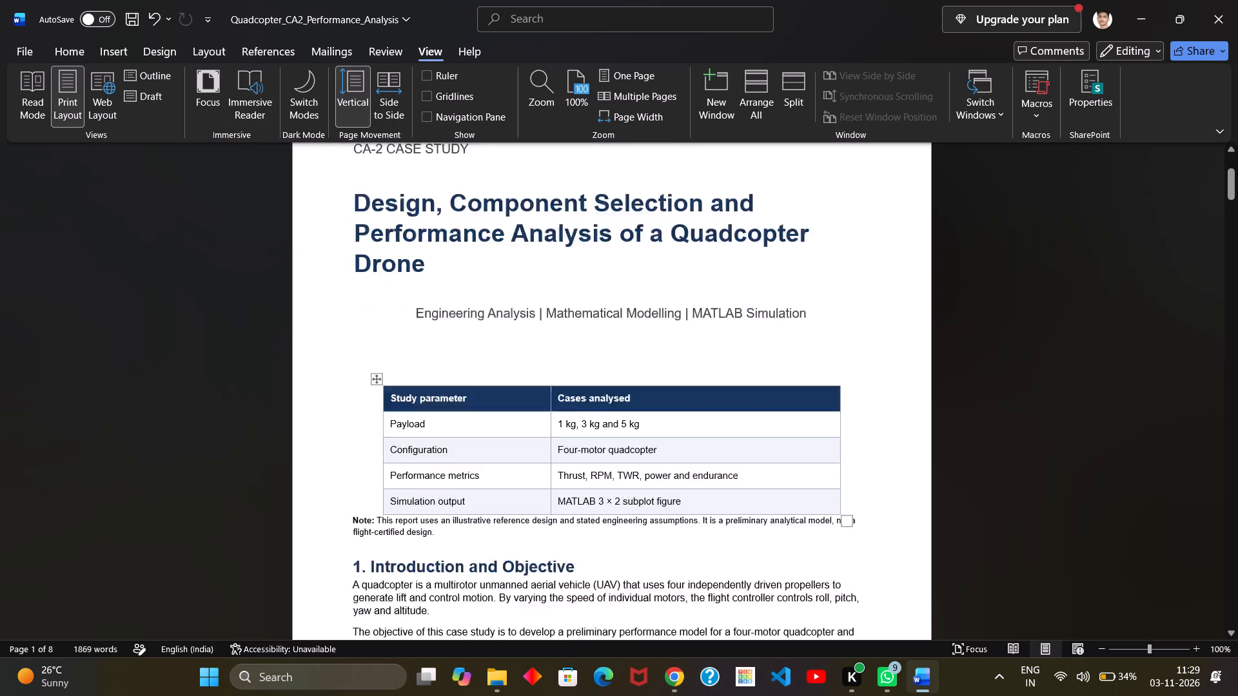
Delete the CA-2 CASE STUDY line above the report title.
scroll(460, 263, up, 5)
scroll(460, 263, down, 1)
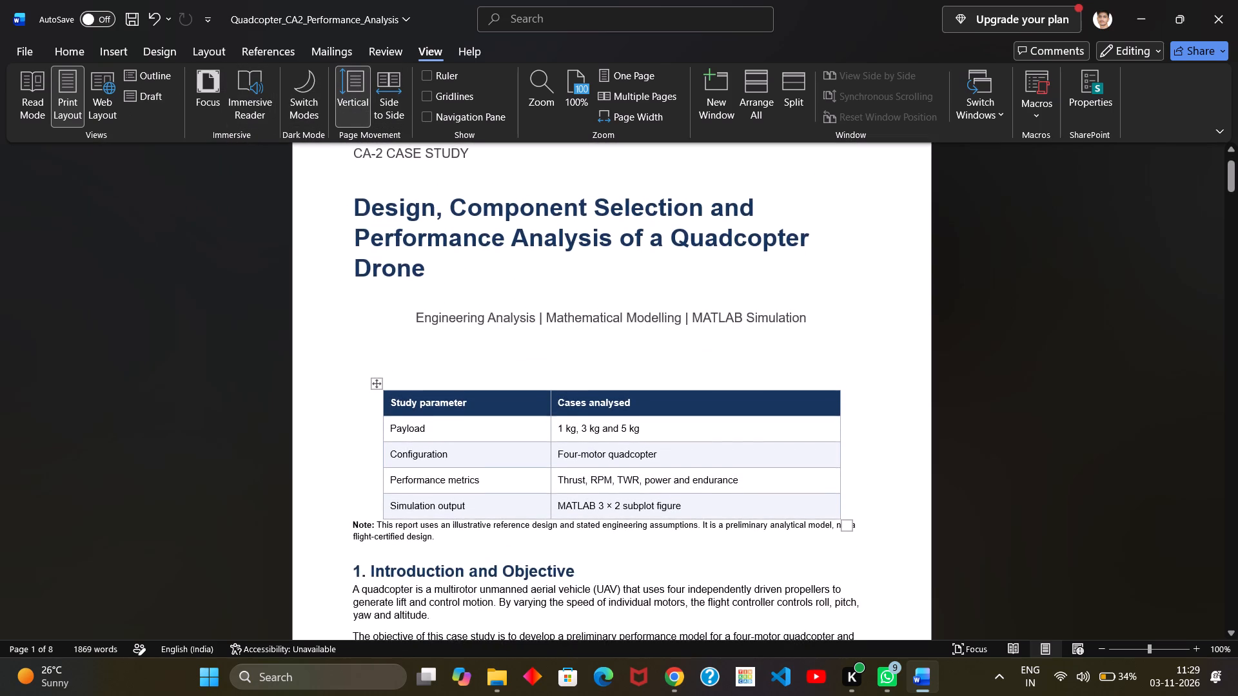
scroll(467, 182, up, 2)
drag(470, 217, 345, 208)
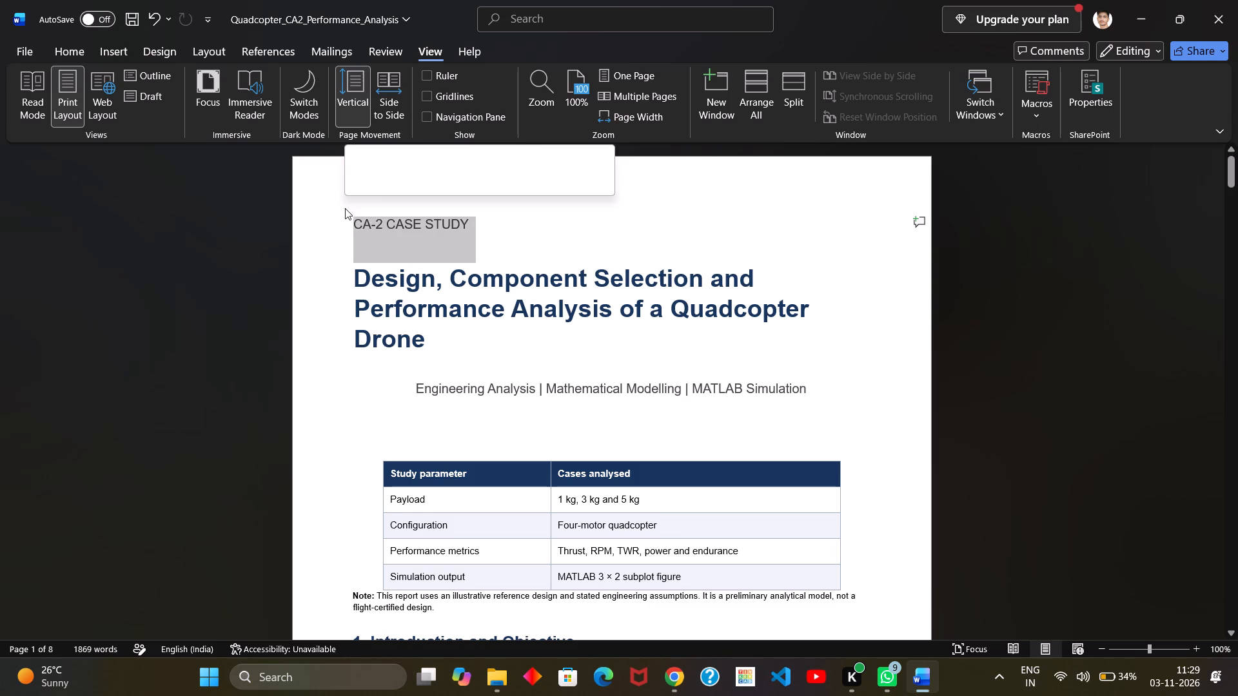
key(BackSpace)
key(BackSpace)
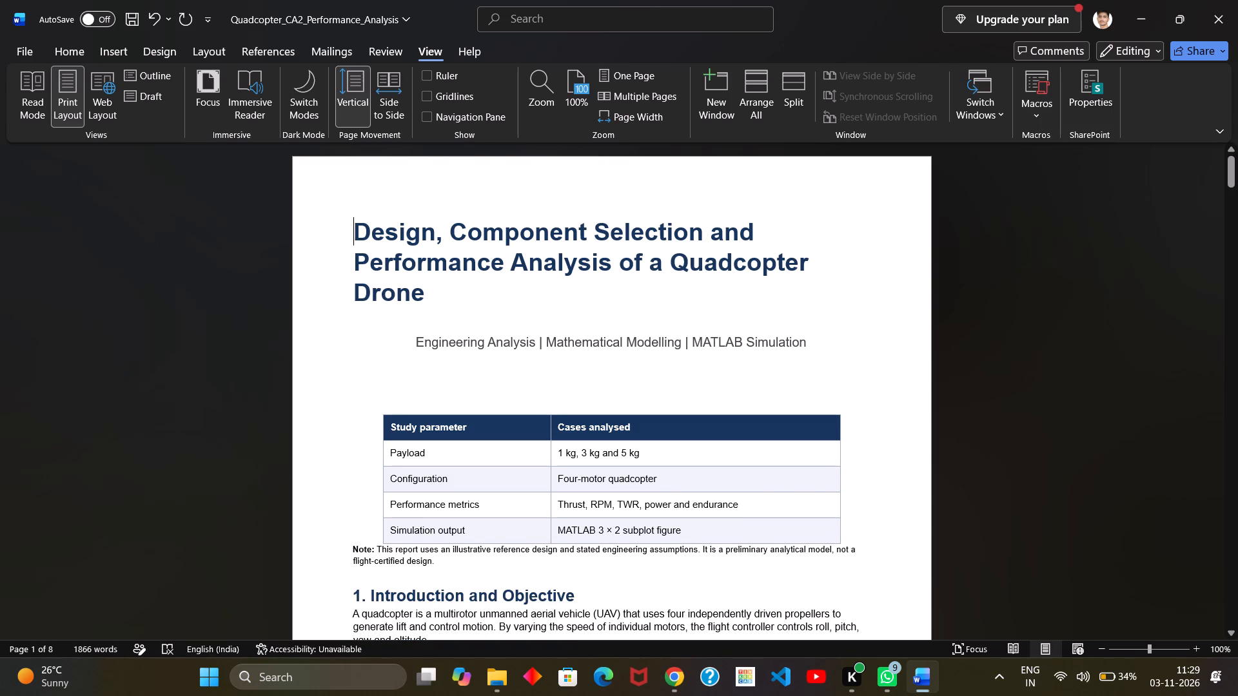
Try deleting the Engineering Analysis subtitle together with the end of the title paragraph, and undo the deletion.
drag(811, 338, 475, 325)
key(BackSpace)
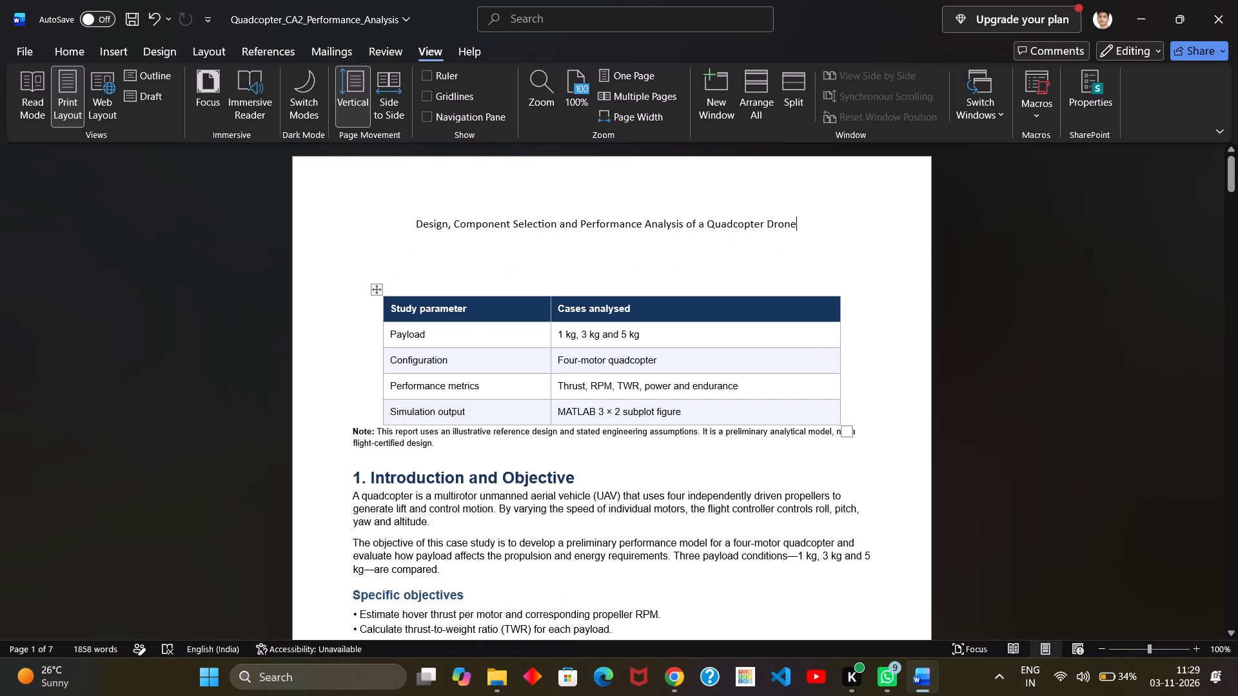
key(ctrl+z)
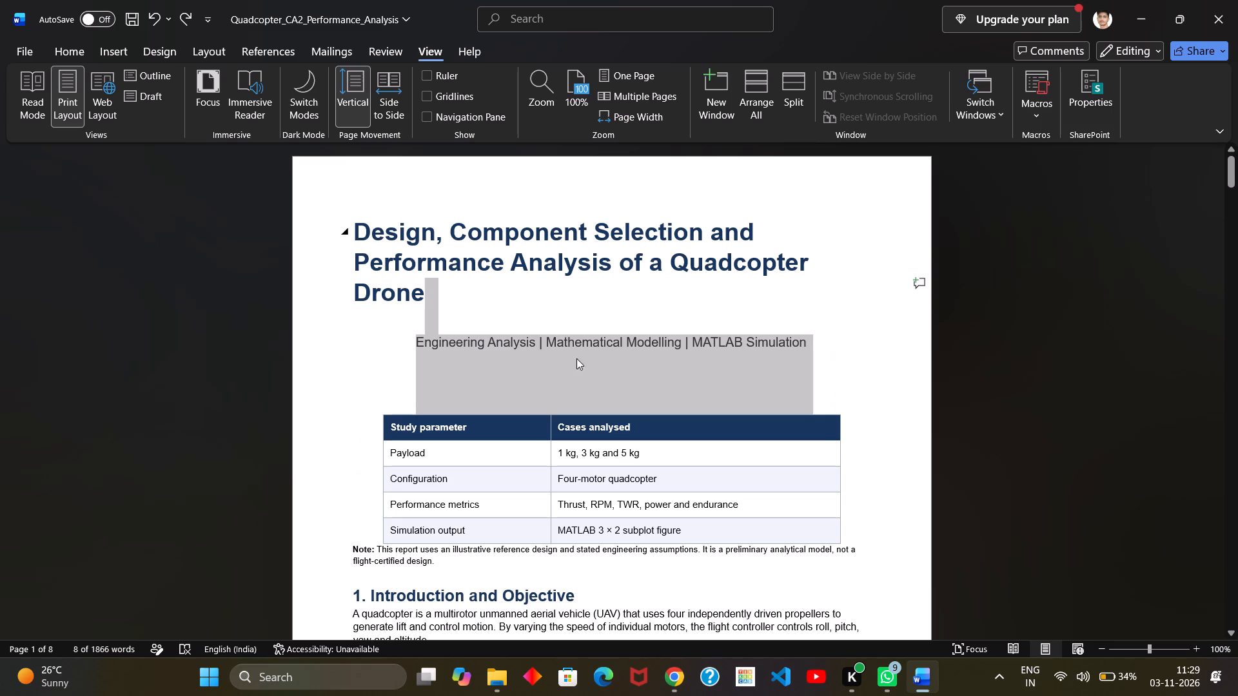
Delete the subtitle Engineering Analysis | Mathematical Modelling | MATLAB Simulation and the empty space between the title and the table.
click(798, 354)
drag(823, 336, 720, 343)
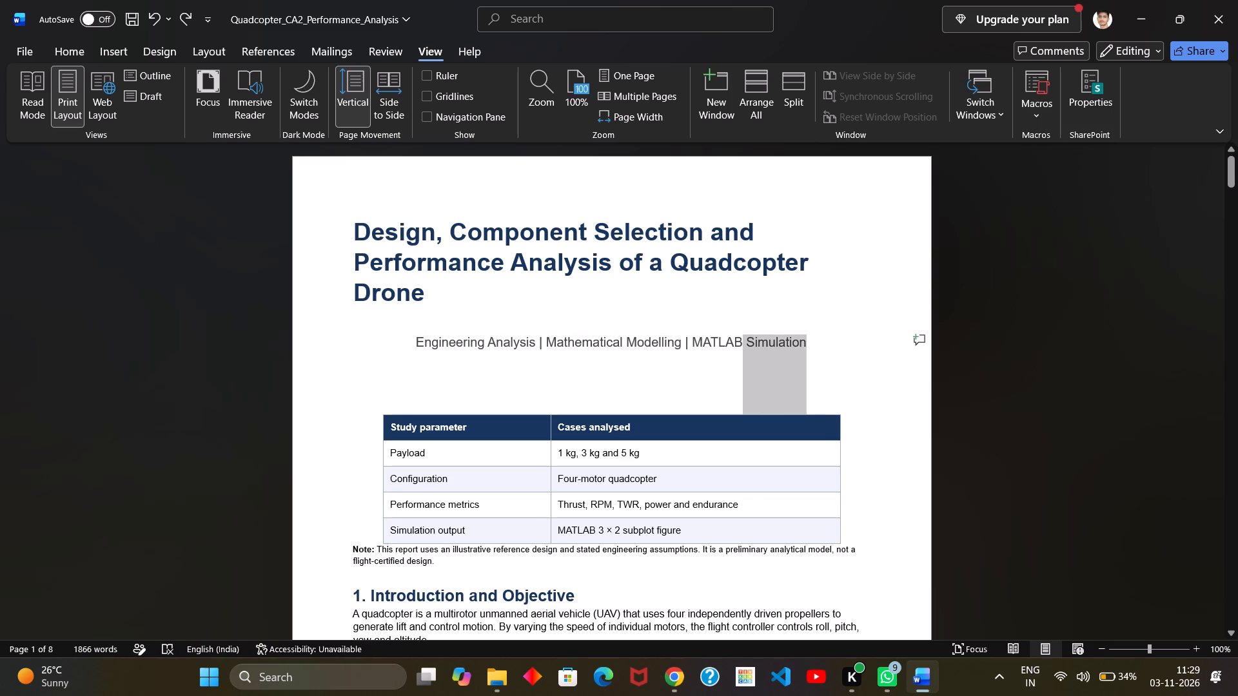
drag(720, 343, 448, 360)
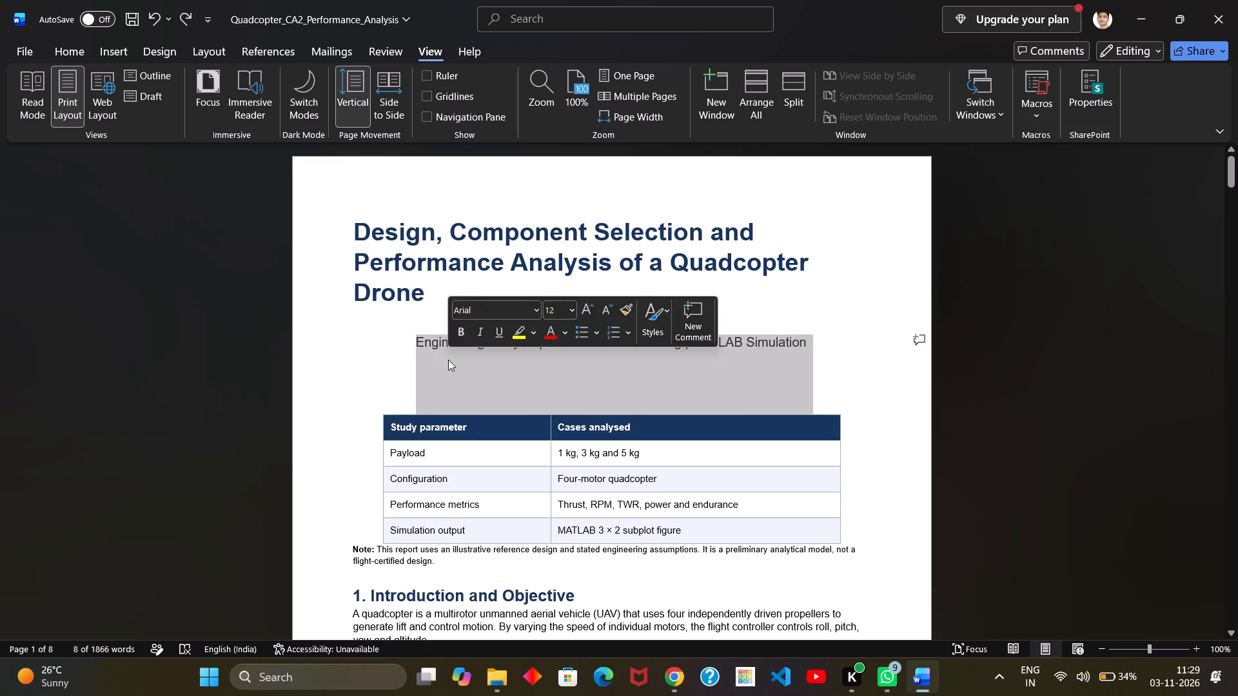
key(BackSpace)
key(BackSpace)
key(BackSpace)
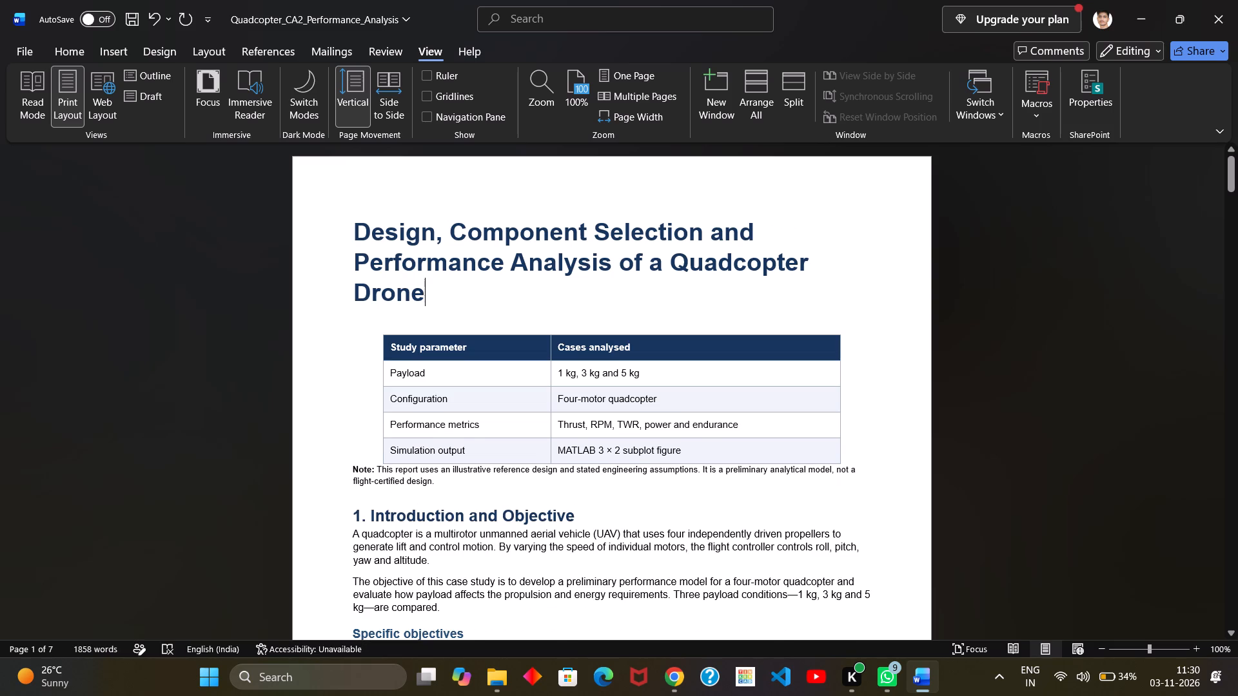
Add a colon at the end of the report title, after Drone.
key(shift+colon)
Delete the Note paragraph about the illustrative reference design between the study parameter table and the Introduction and Objective heading.
scroll(448, 360, down, 1)
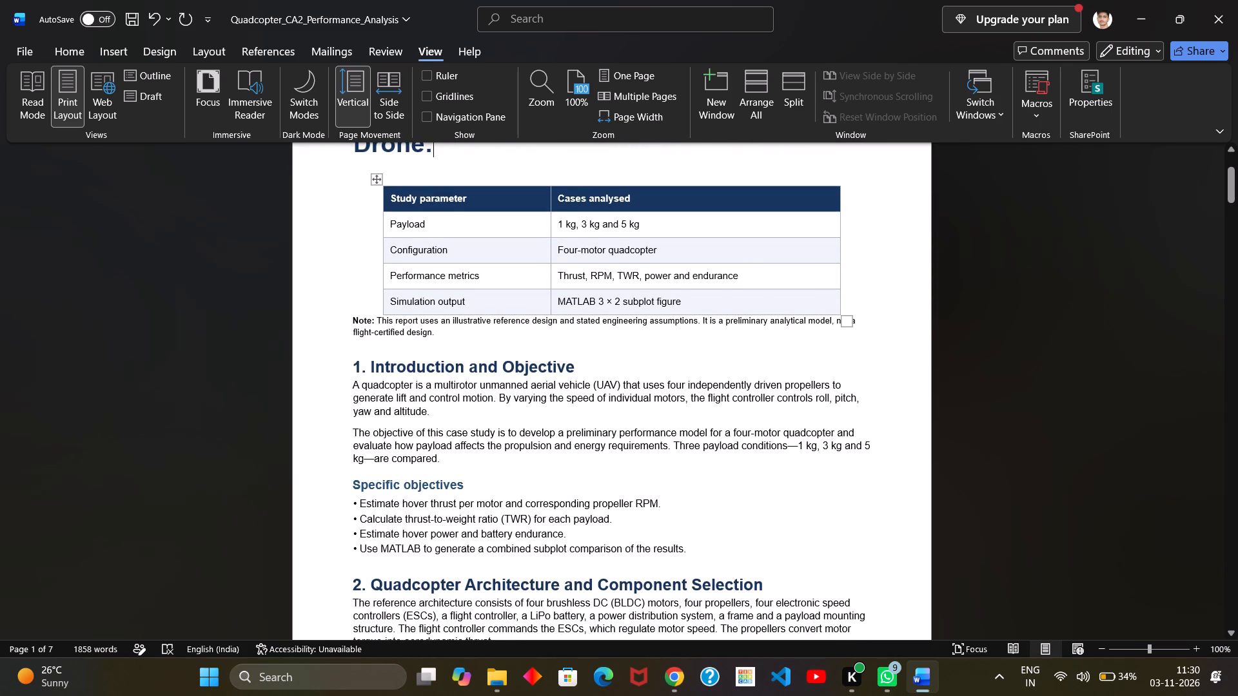
drag(351, 321, 380, 329)
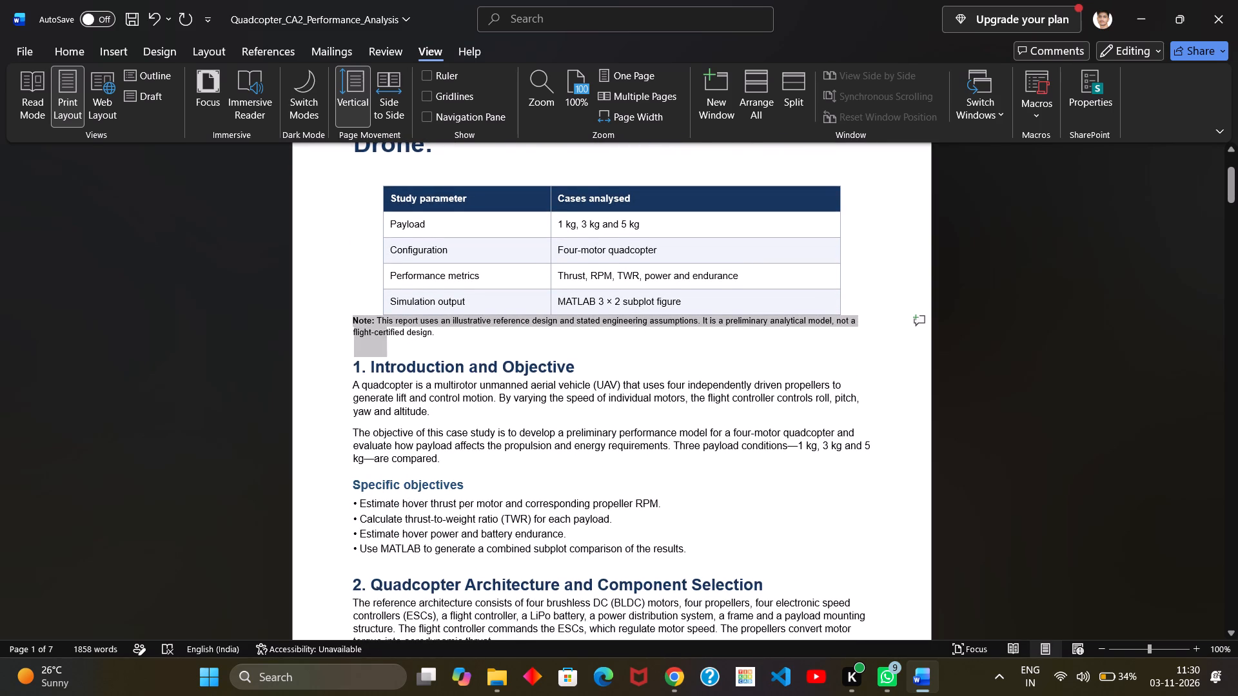
drag(380, 329, 438, 331)
key(BackSpace)
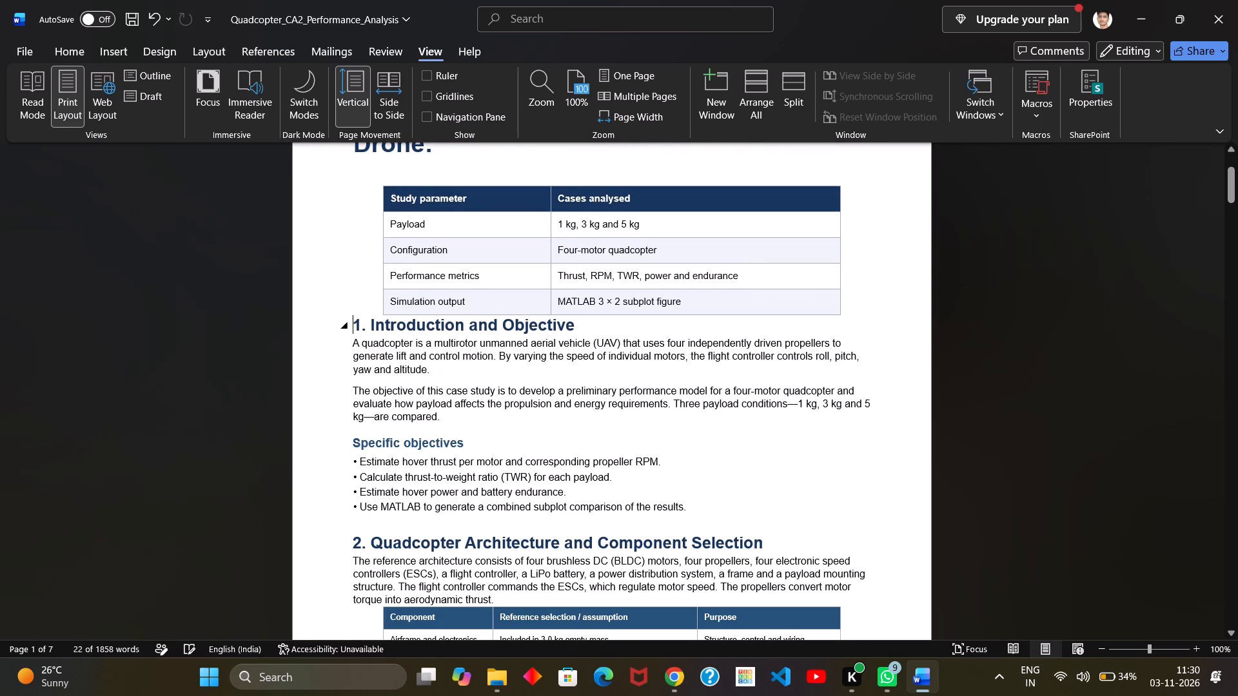
scroll(399, 403, down, 1)
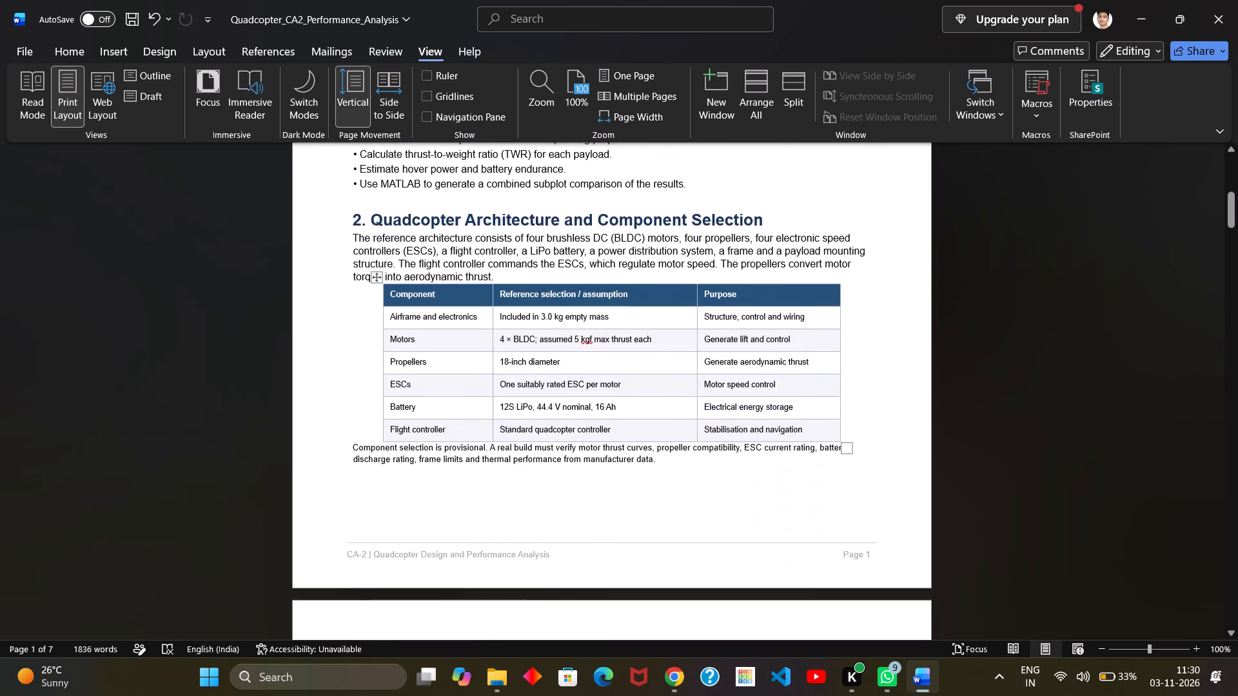
Remove the footer with the text CA-2 | Quadcopter Design and Performance Analysis and the page number from the report.
scroll(399, 403, down, 2)
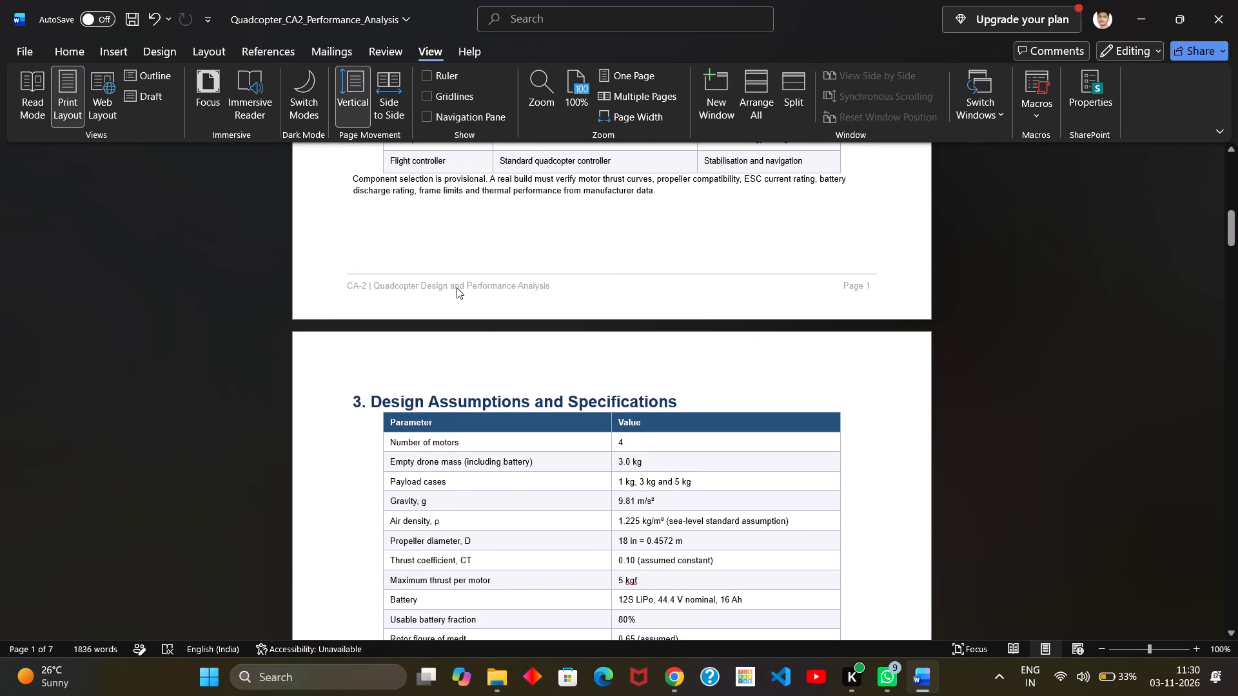
click(457, 287)
triple_click(448, 283)
click(448, 283)
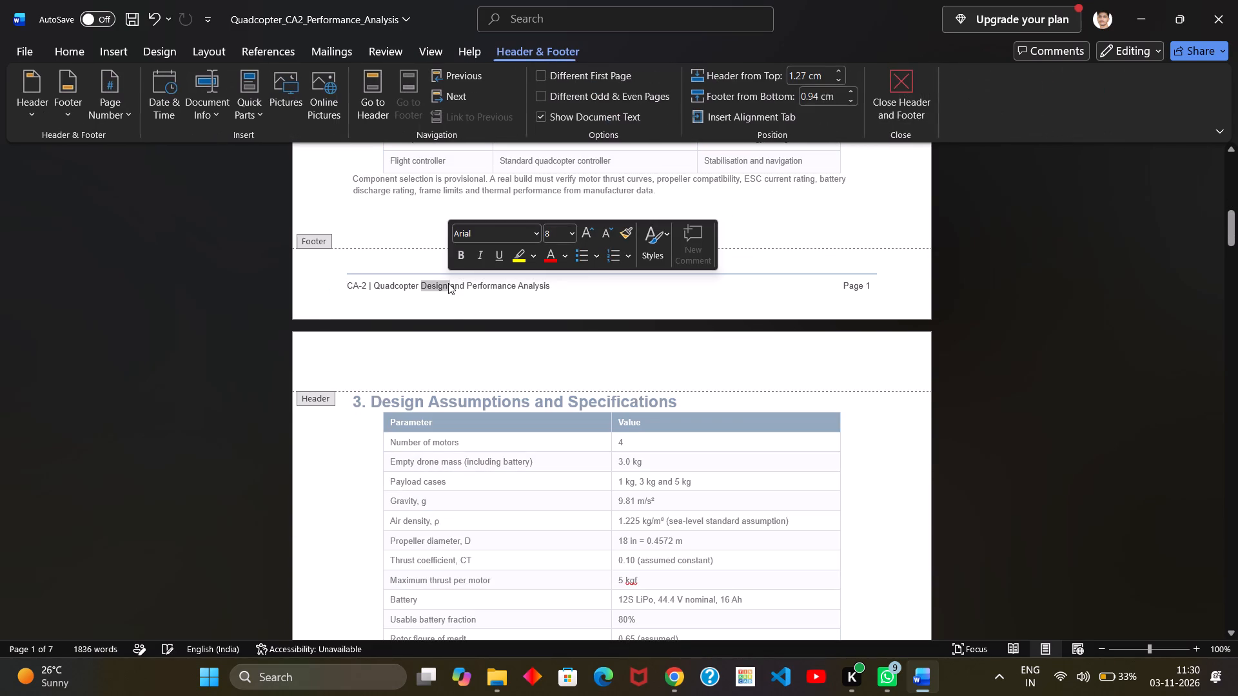
click(64, 113)
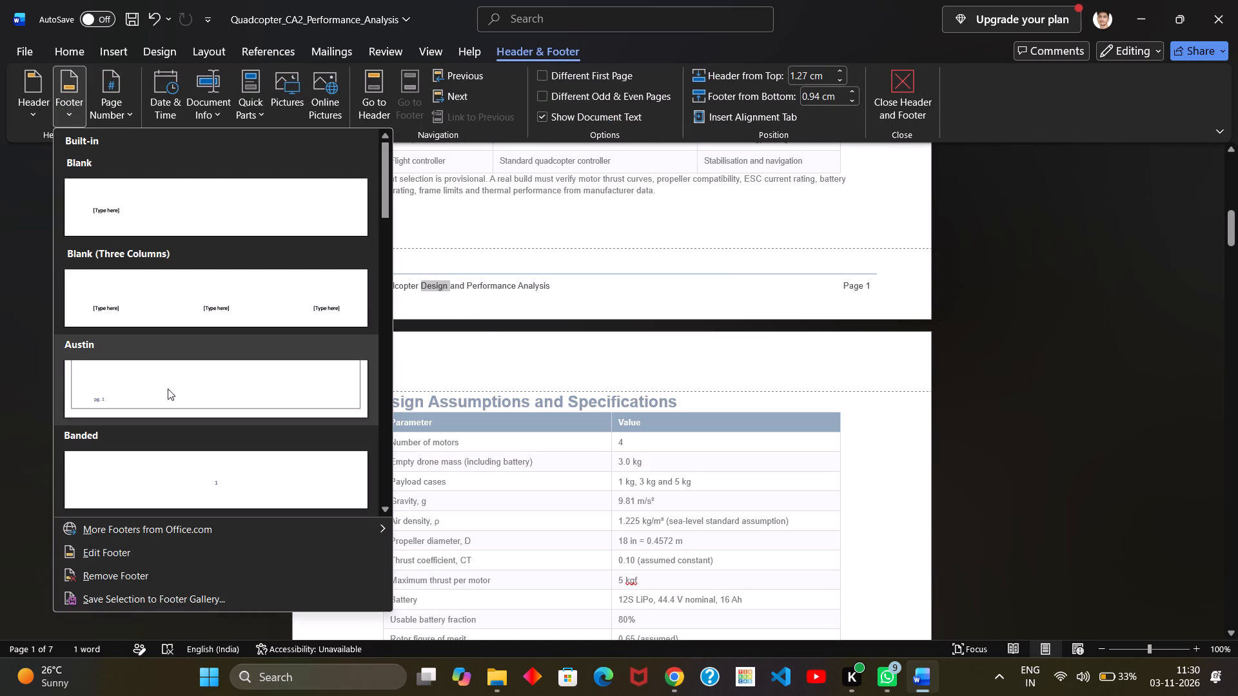
scroll(168, 389, down, 20)
scroll(168, 389, down, 20)
scroll(168, 389, down, 2)
click(133, 574)
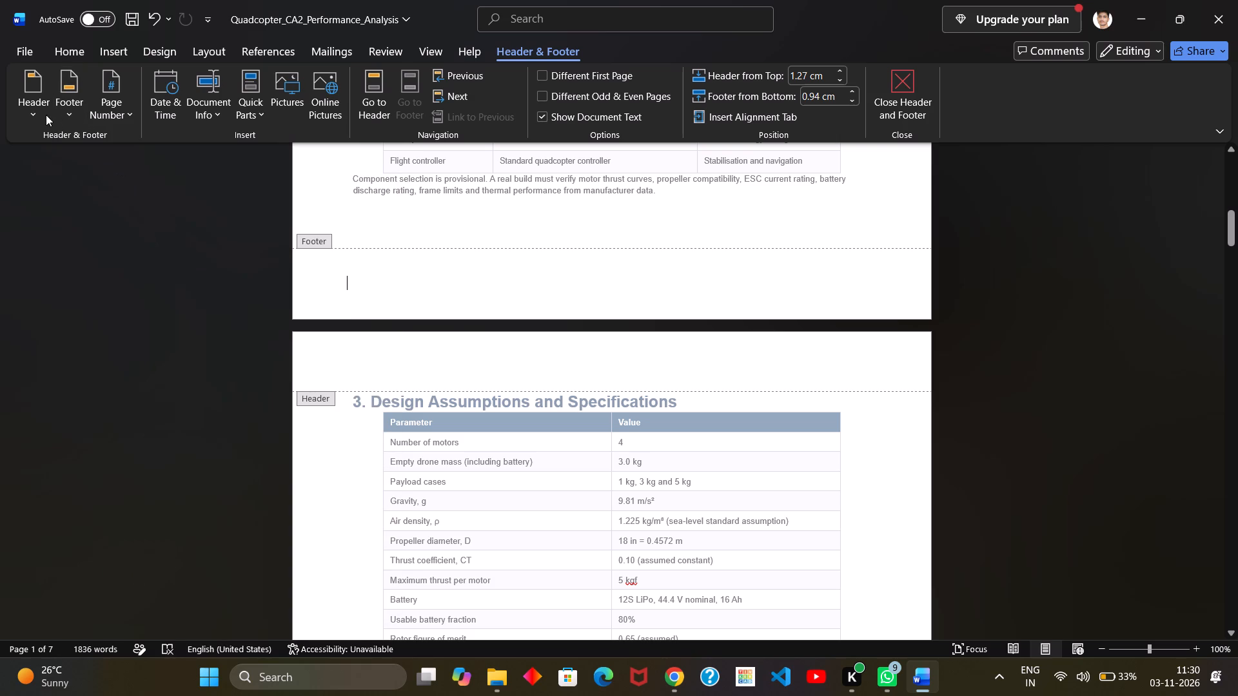
Look through all the report's pages to check the header and footer areas and the page ends.
scroll(526, 301, up, 7)
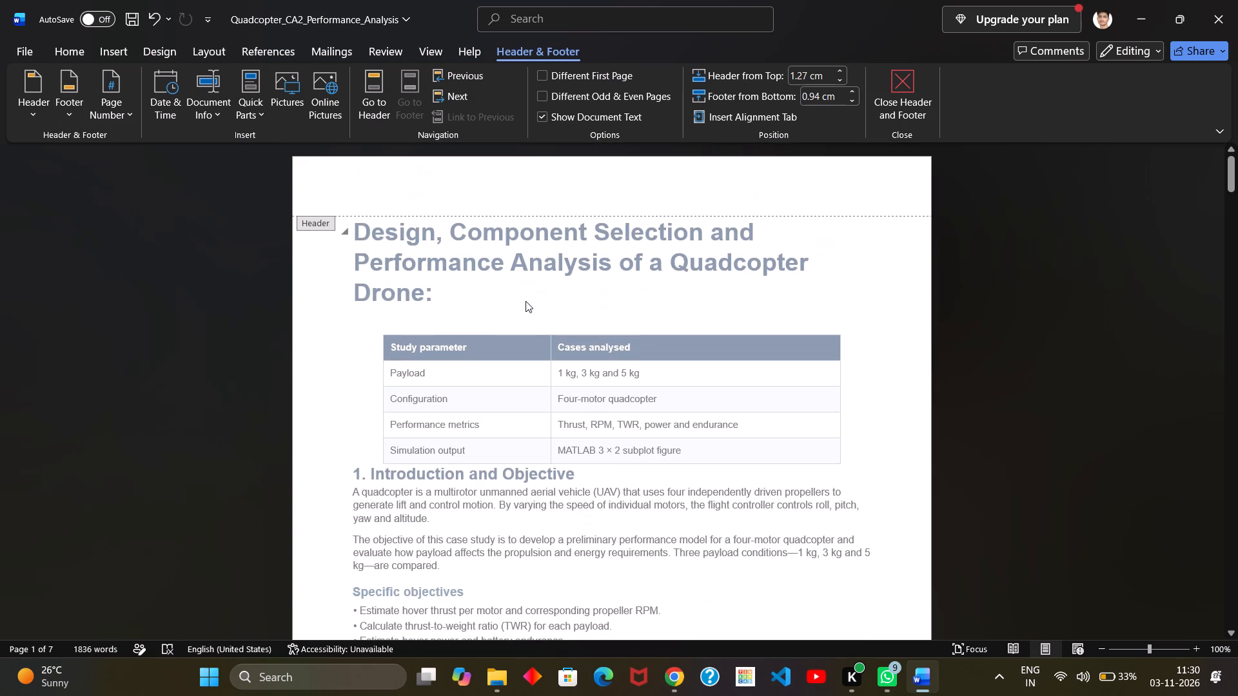
scroll(526, 301, down, 7)
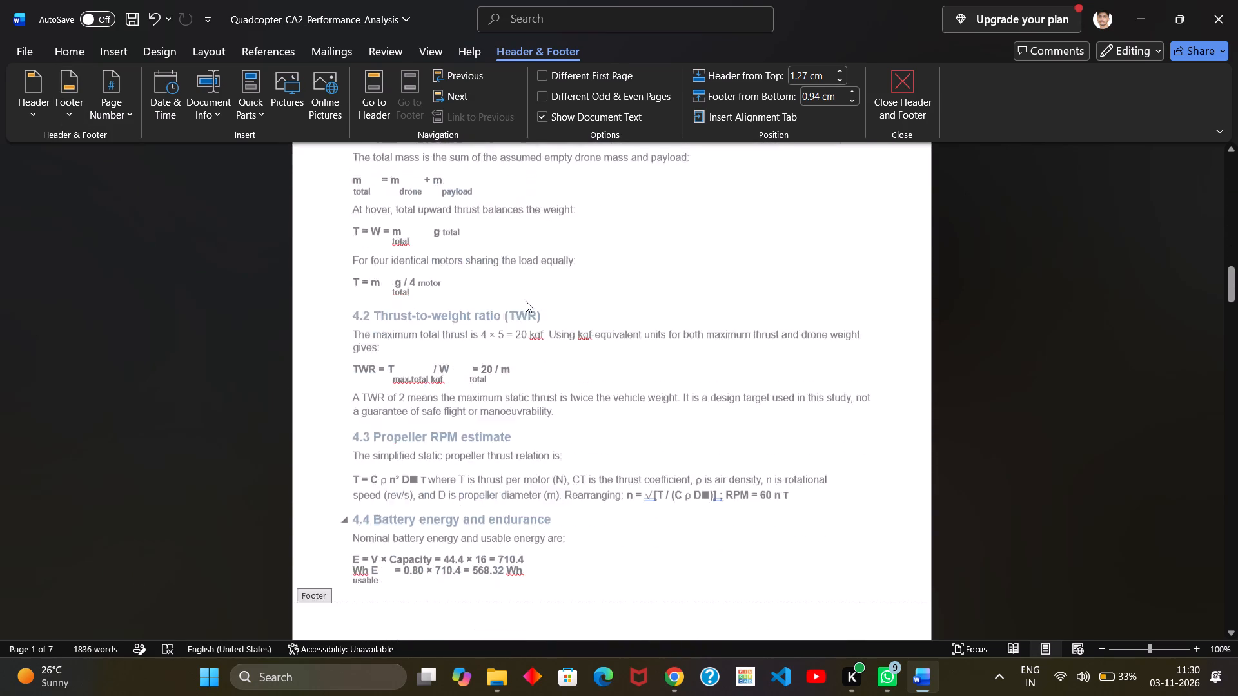
scroll(526, 301, down, 7)
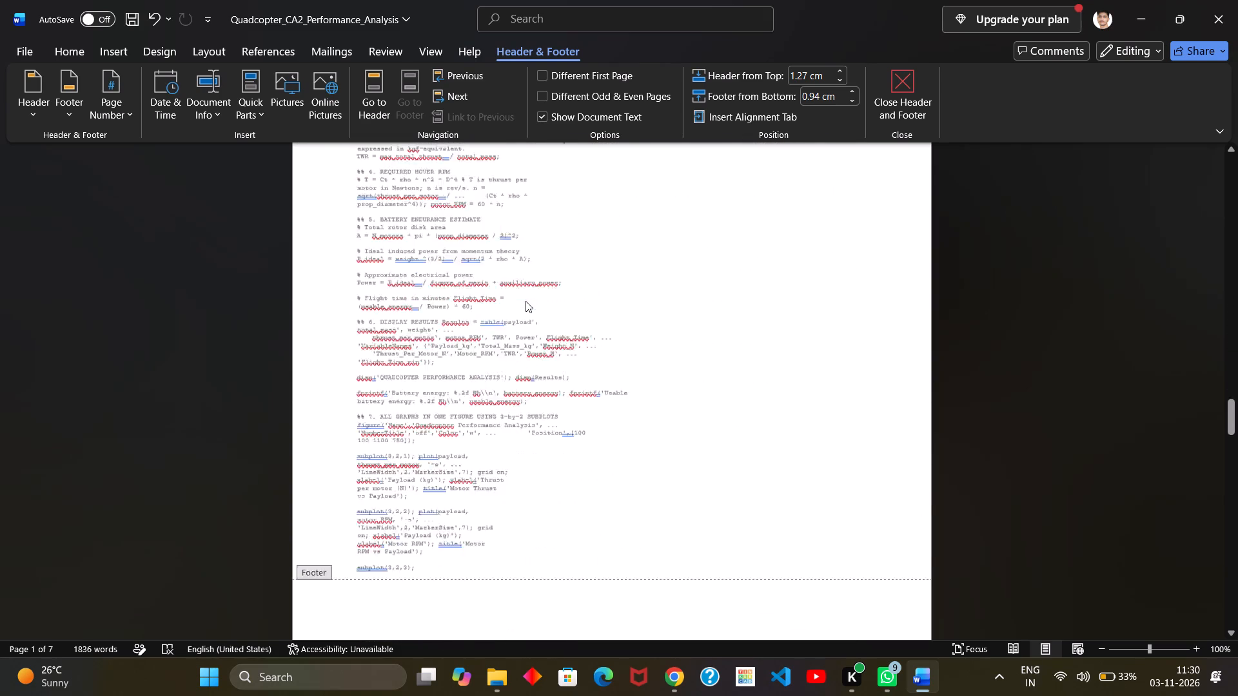
scroll(526, 301, down, 7)
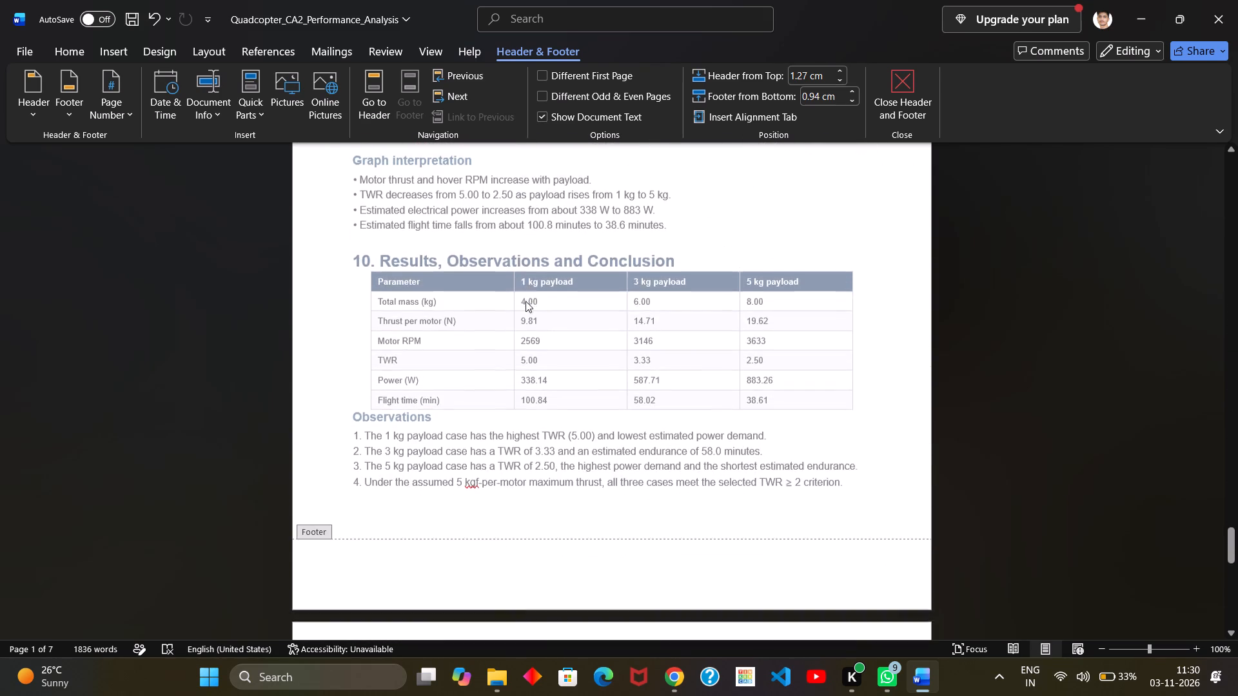
scroll(526, 301, down, 4)
scroll(404, 357, down, 4)
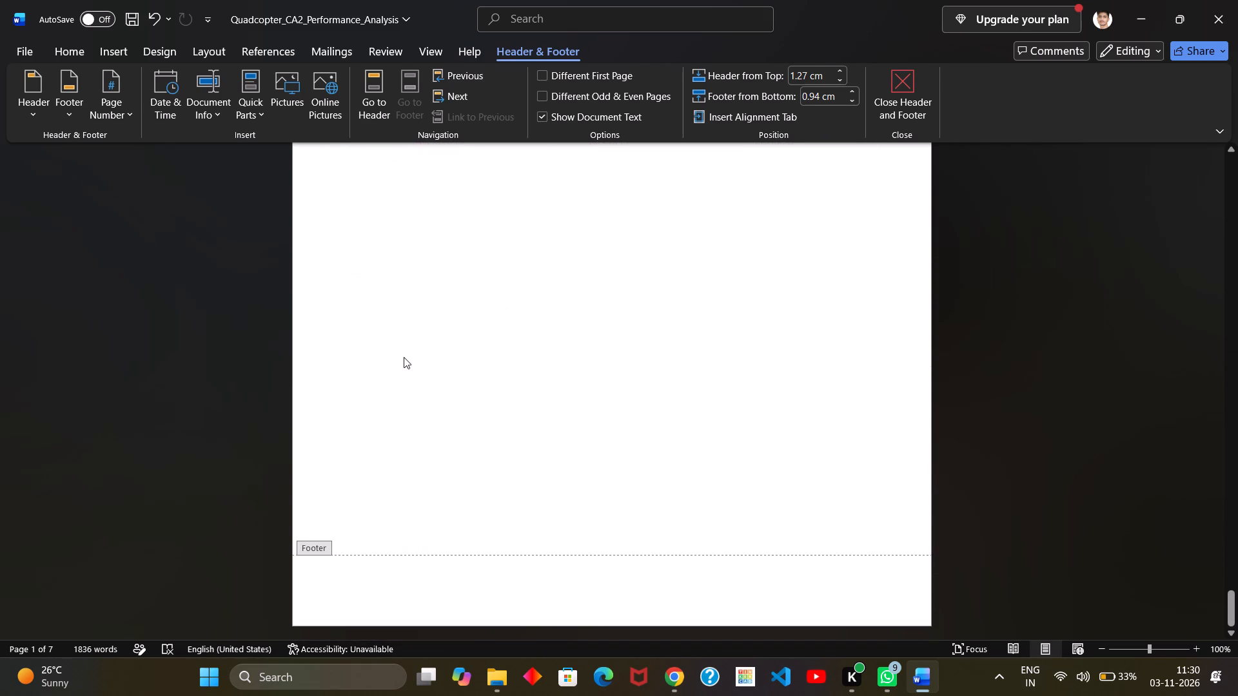
scroll(404, 357, down, 3)
click(200, 235)
scroll(672, 281, up, 6)
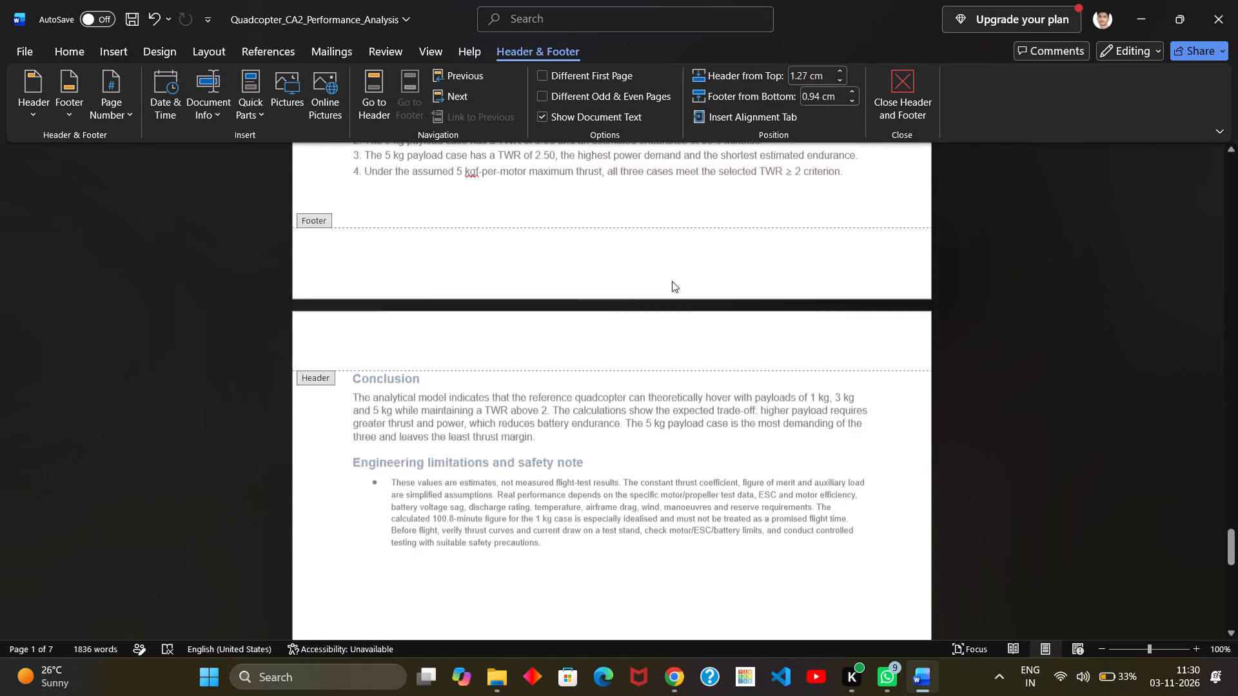
click(442, 50)
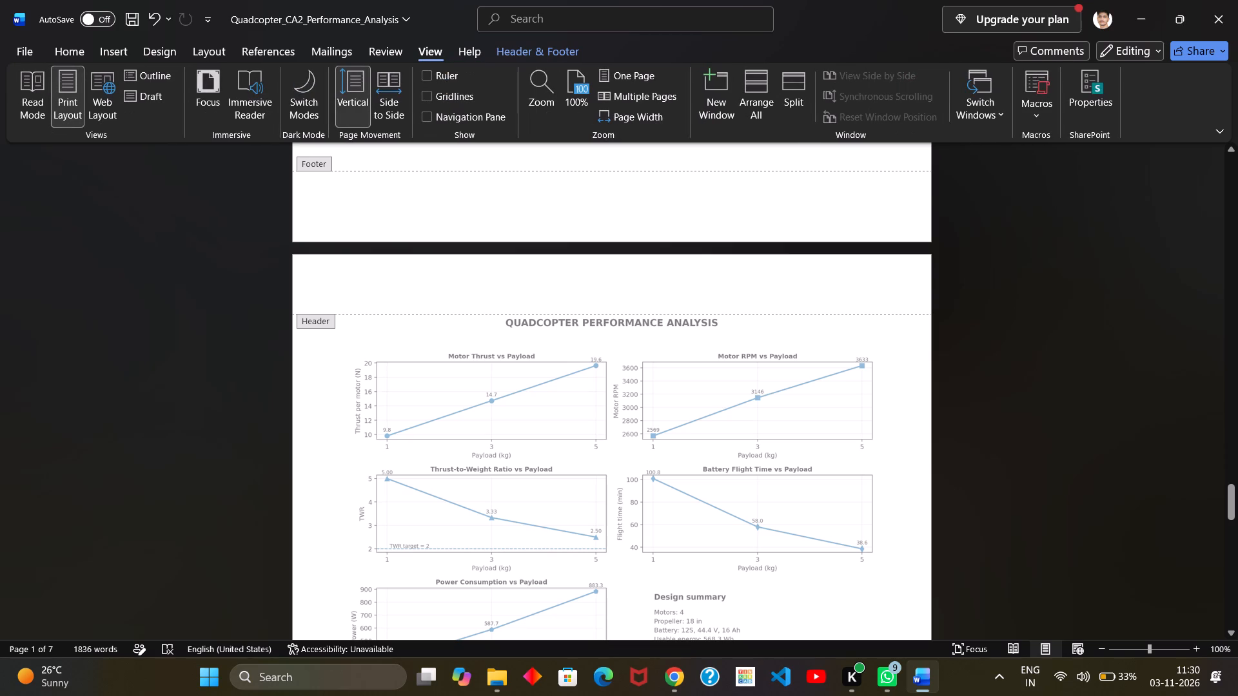
scroll(436, 285, up, 6)
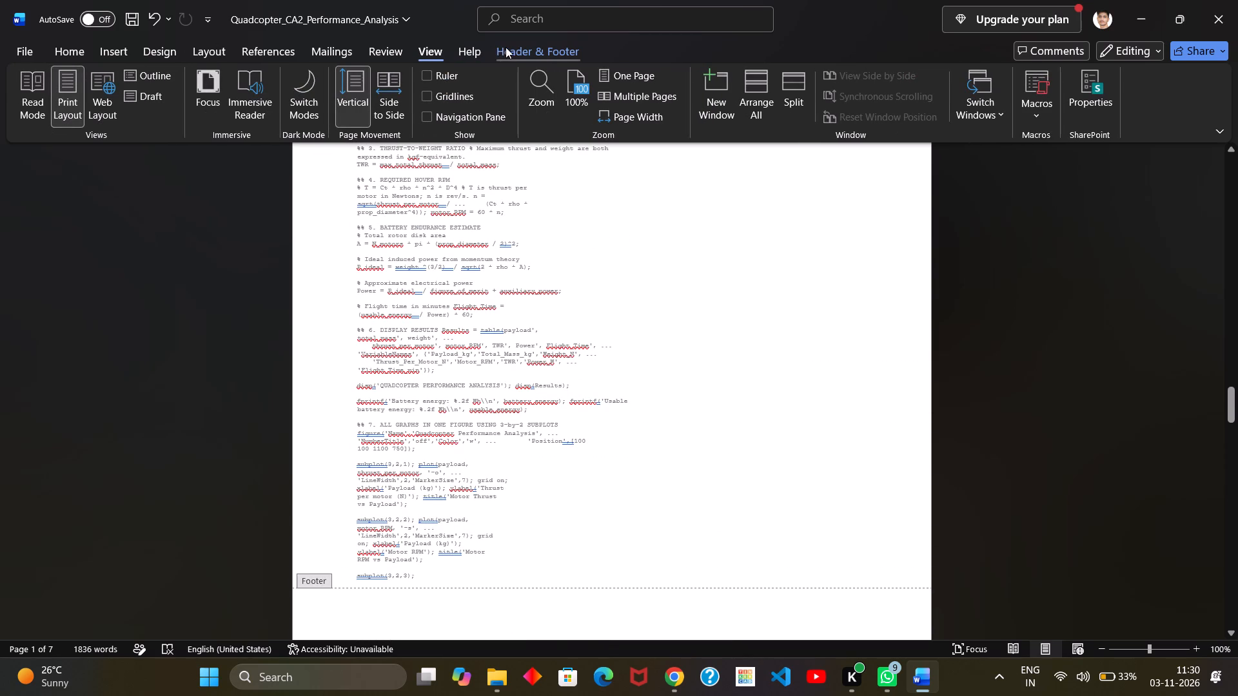
Add page numbers at the top of the report's pages using the Plain Number 1 style.
click(506, 47)
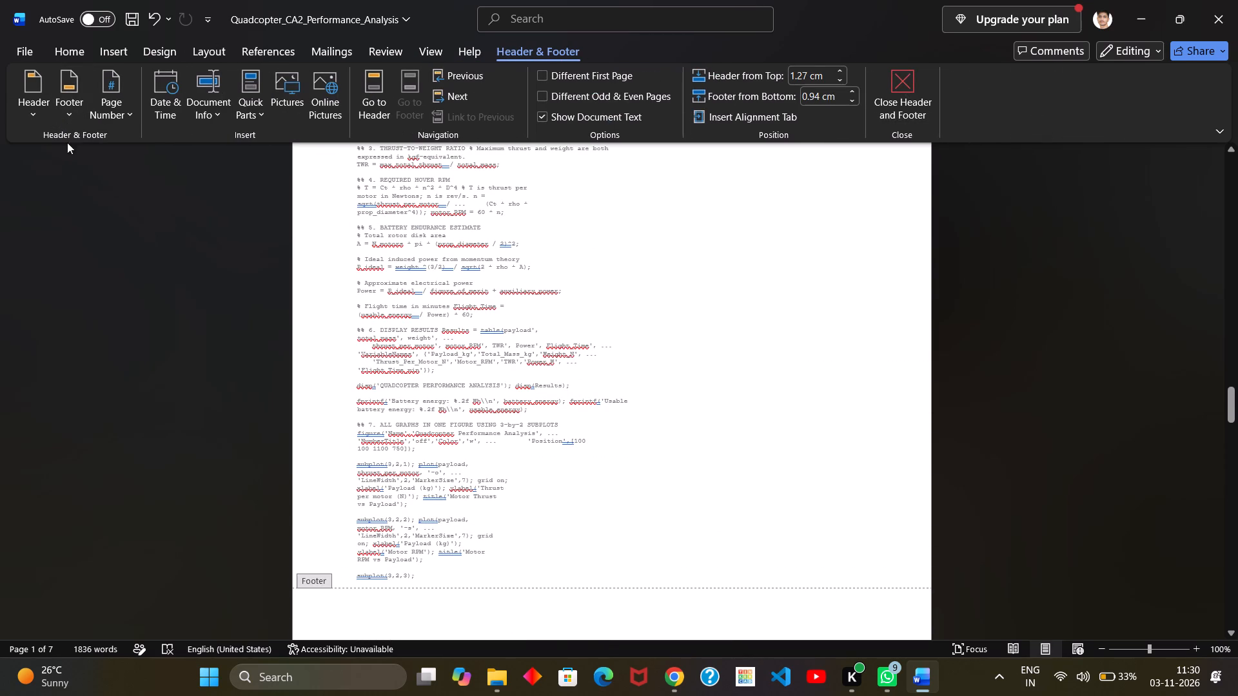
click(129, 117)
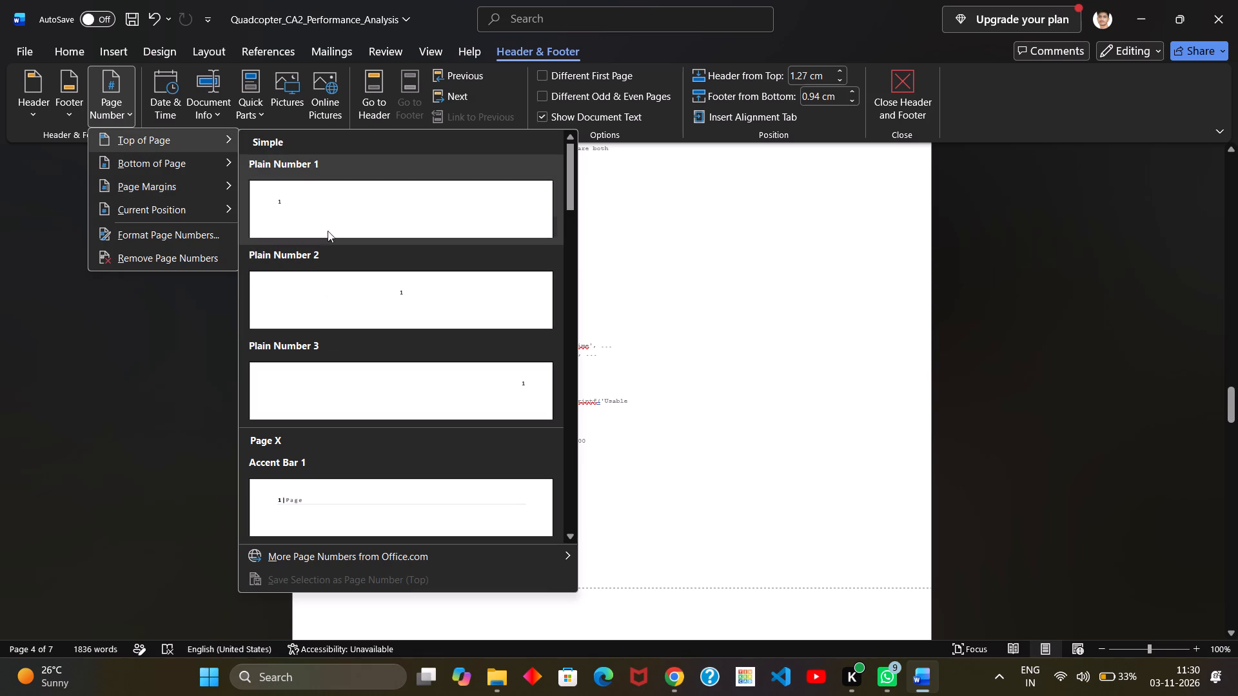
click(315, 208)
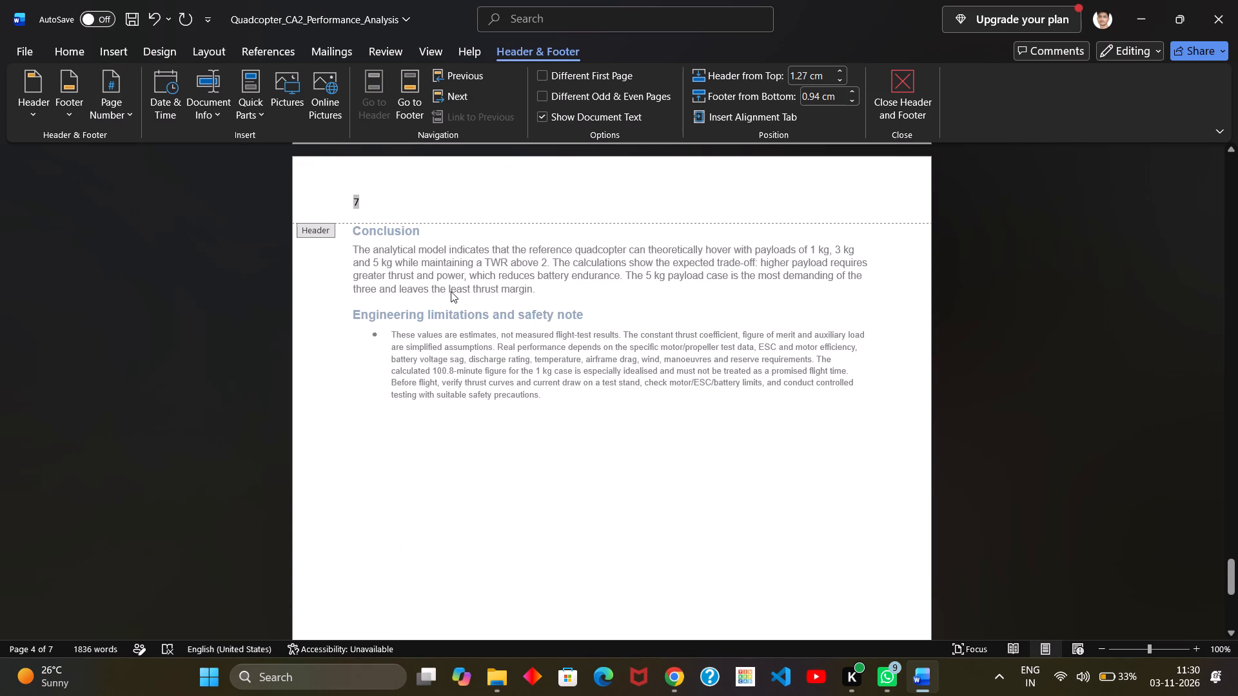
scroll(451, 291, up, 20)
scroll(451, 291, up, 3)
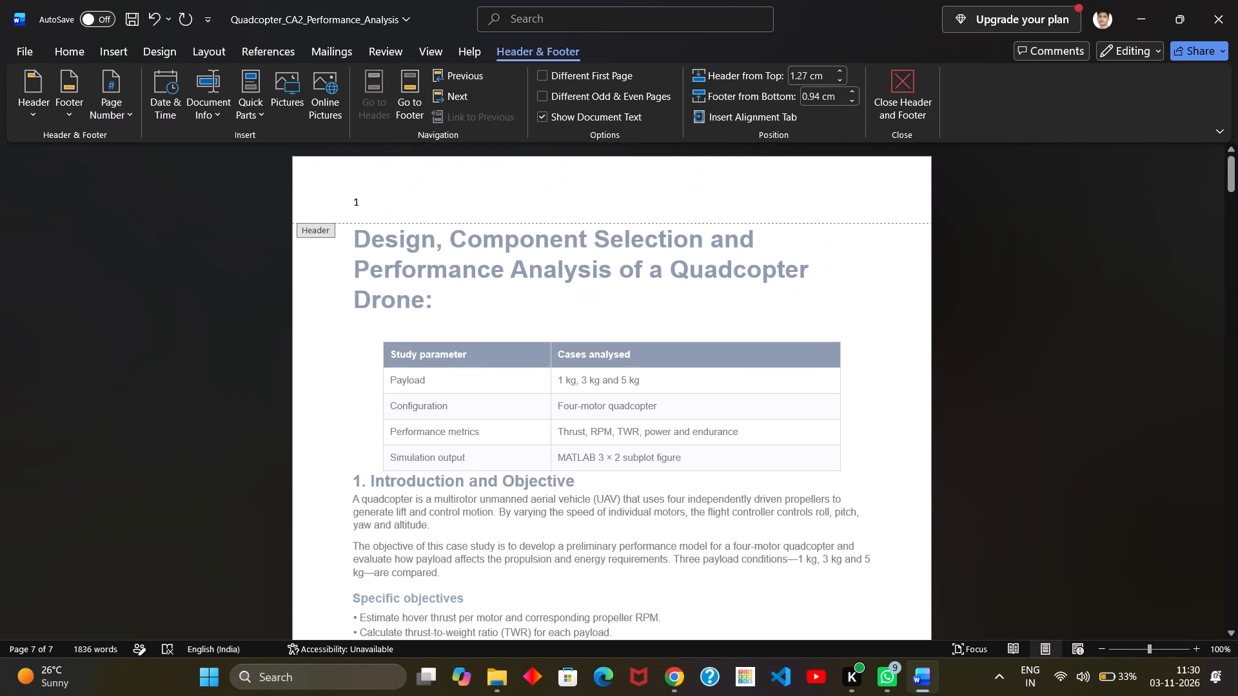
Close header and footer editing and return to the body of the report.
click(578, 155)
click(452, 239)
click(519, 64)
drag(519, 64, 540, 52)
triple_click(540, 52)
drag(540, 52, 477, 50)
triple_click(477, 50)
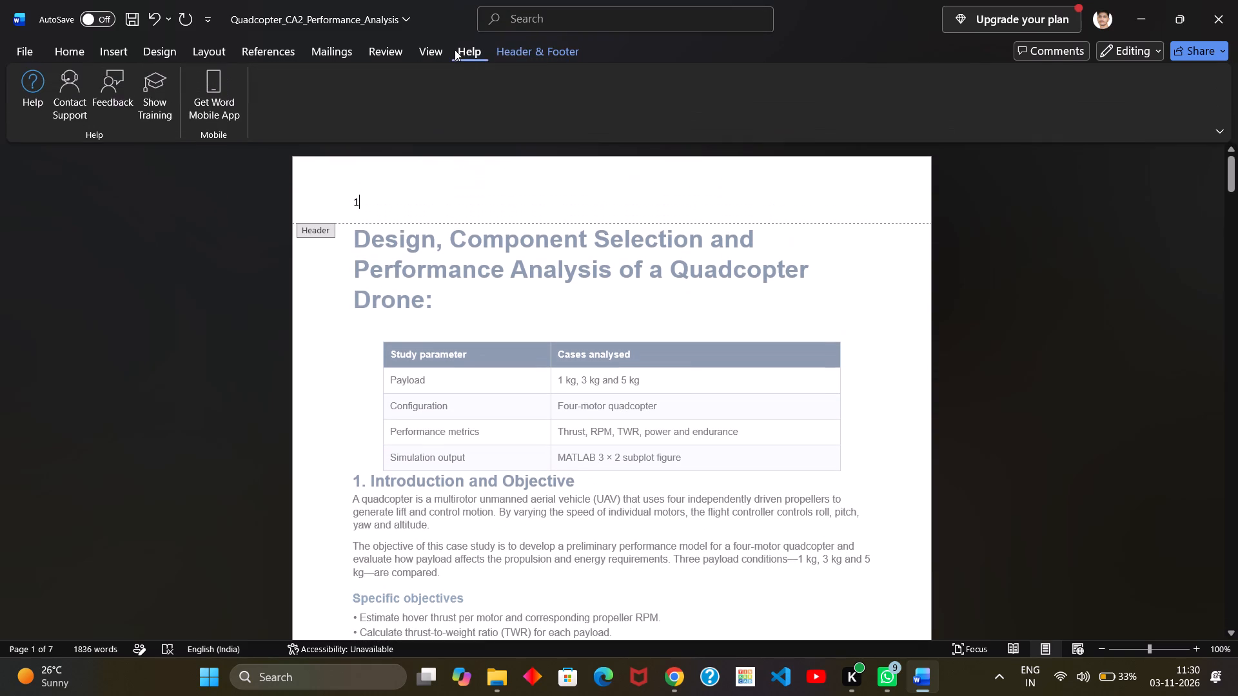
triple_click(430, 49)
click(529, 55)
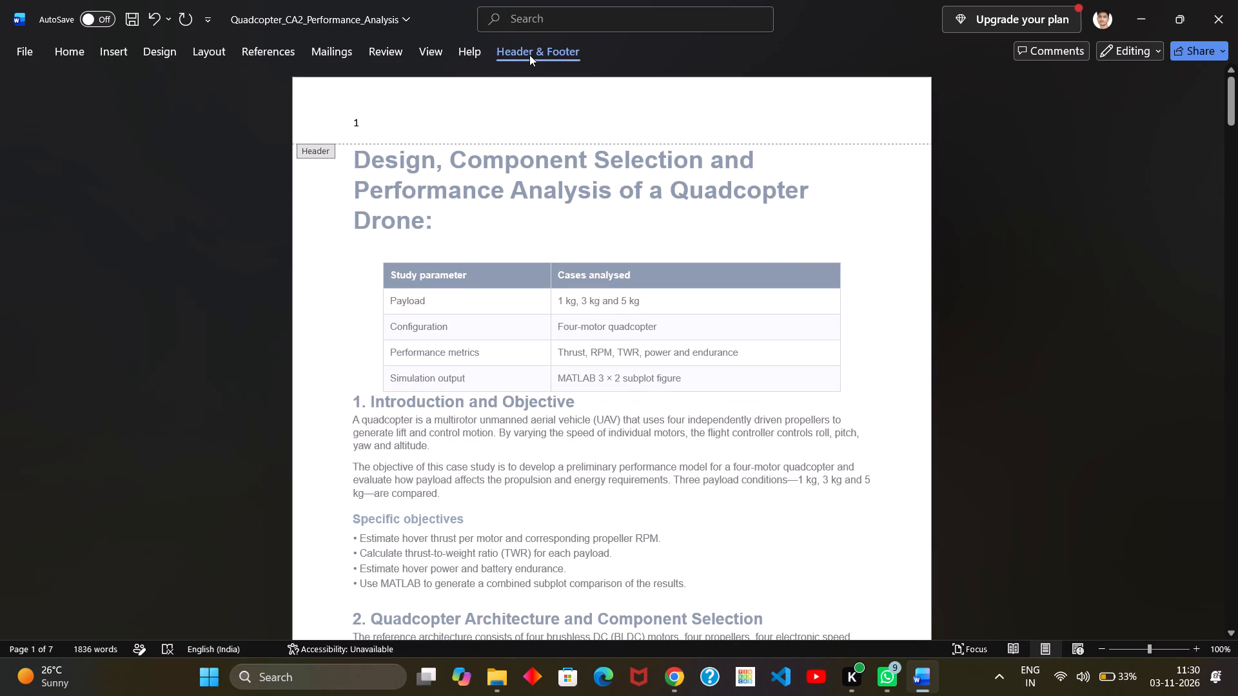
scroll(345, 177, up, 4)
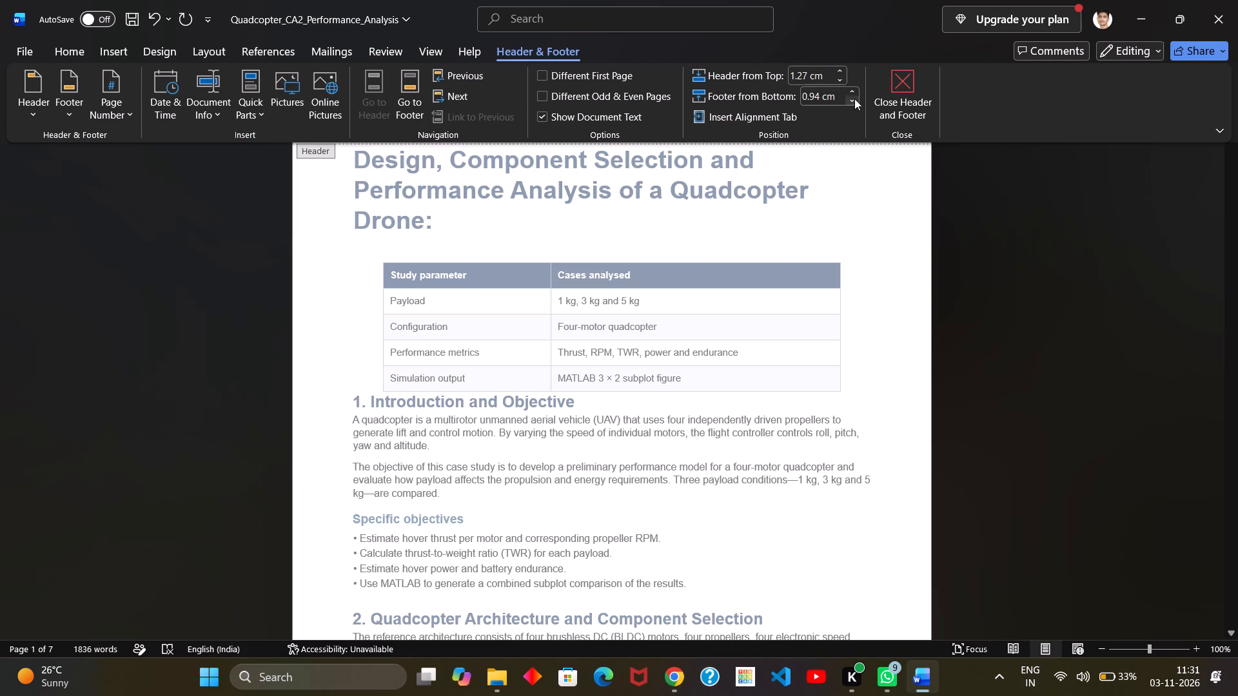
click(896, 84)
scroll(442, 202, up, 13)
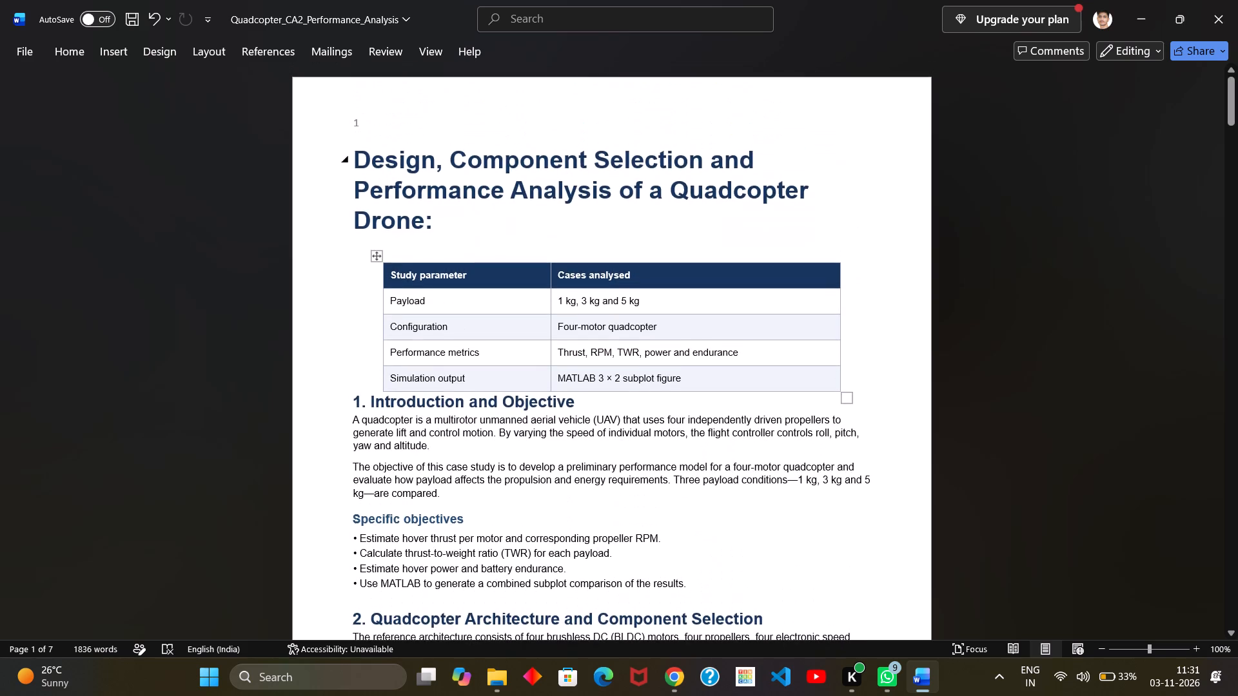
scroll(442, 202, up, 4)
scroll(442, 202, down, 18)
scroll(442, 202, up, 10)
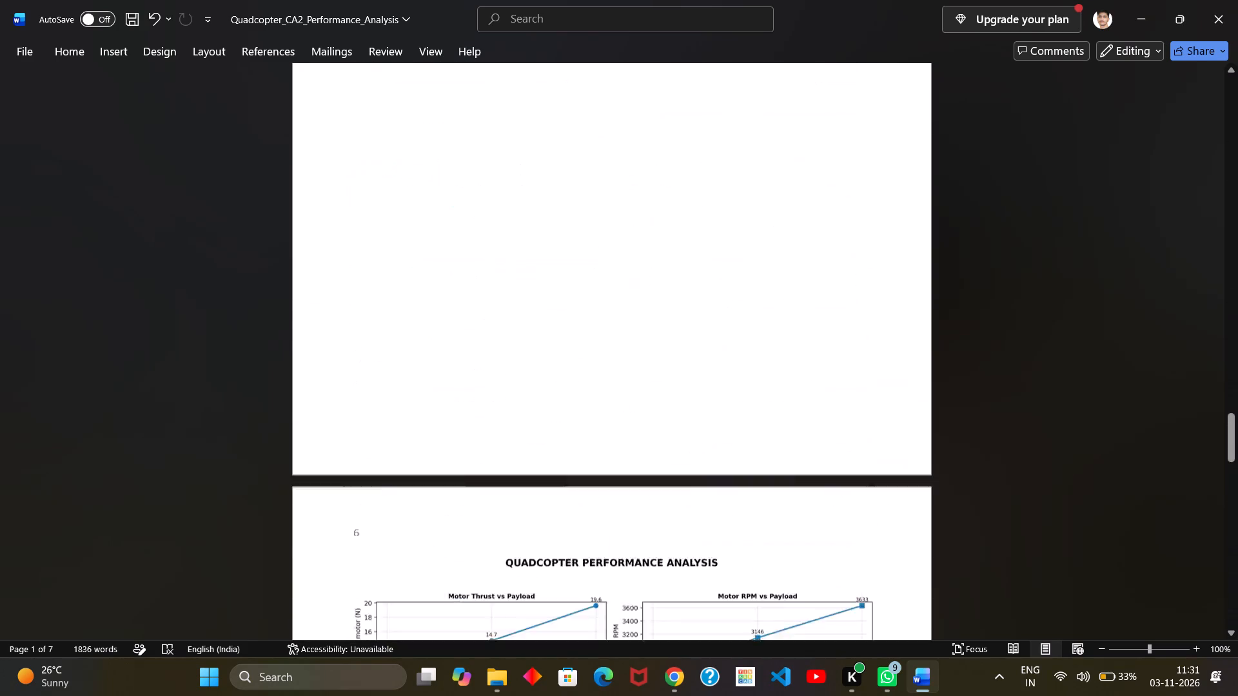
scroll(442, 202, up, 18)
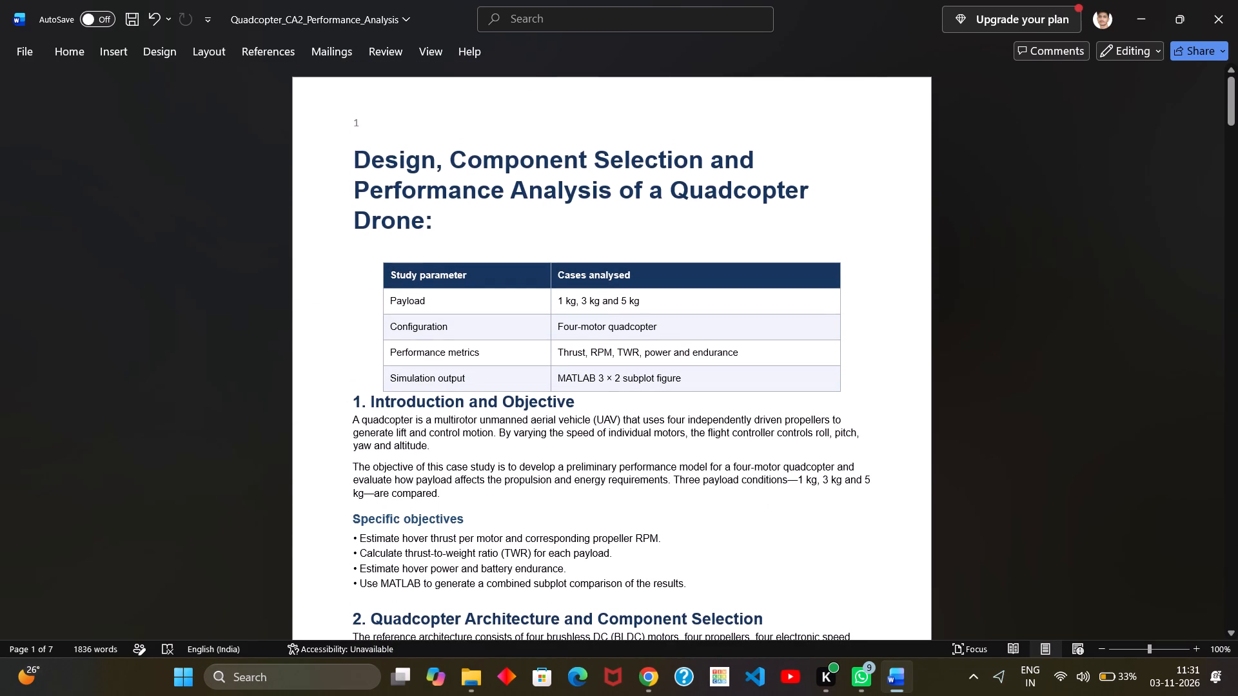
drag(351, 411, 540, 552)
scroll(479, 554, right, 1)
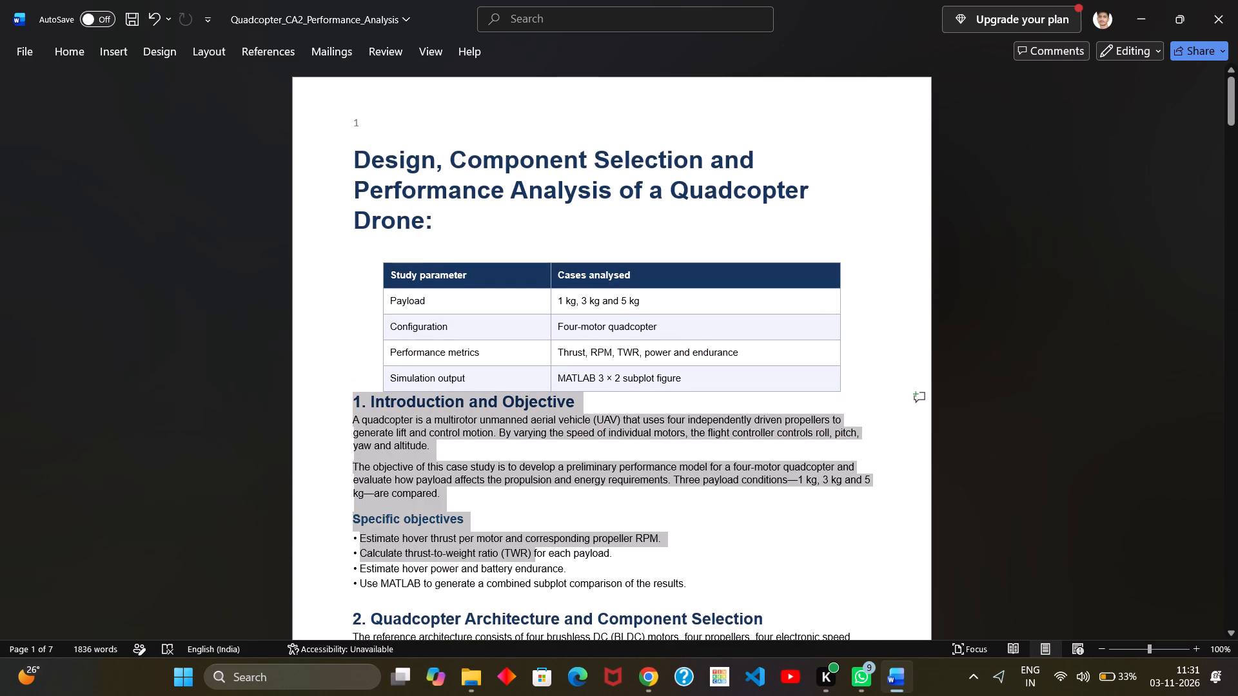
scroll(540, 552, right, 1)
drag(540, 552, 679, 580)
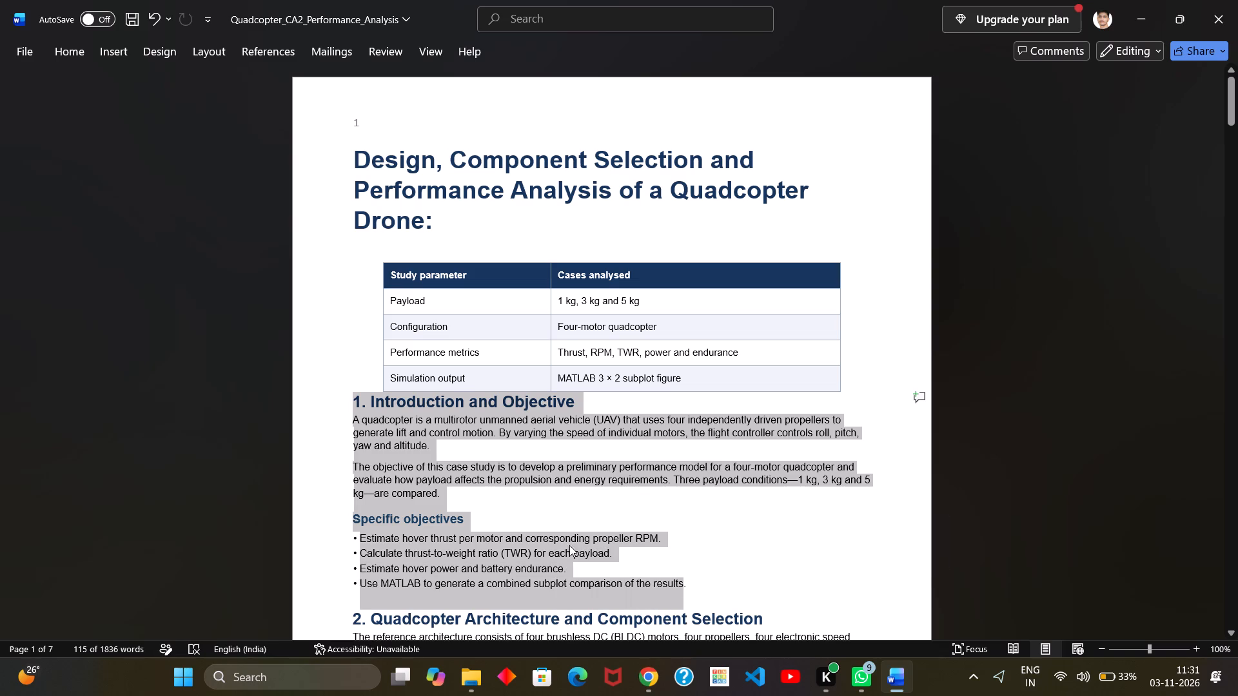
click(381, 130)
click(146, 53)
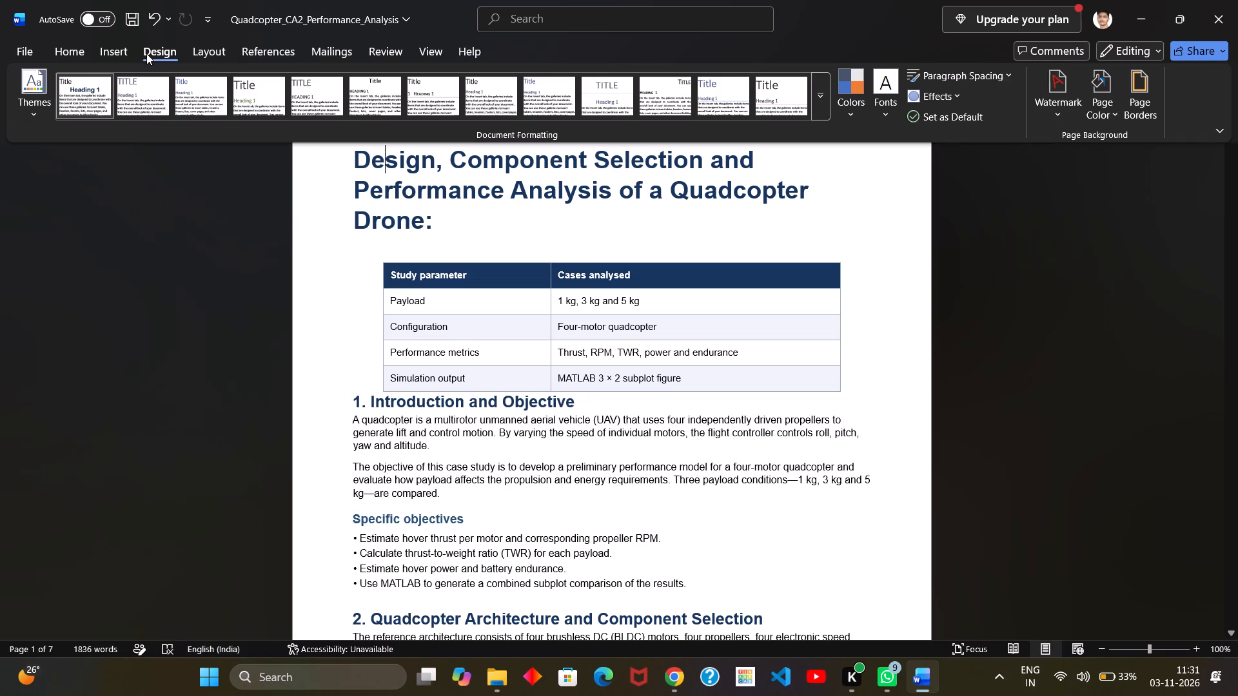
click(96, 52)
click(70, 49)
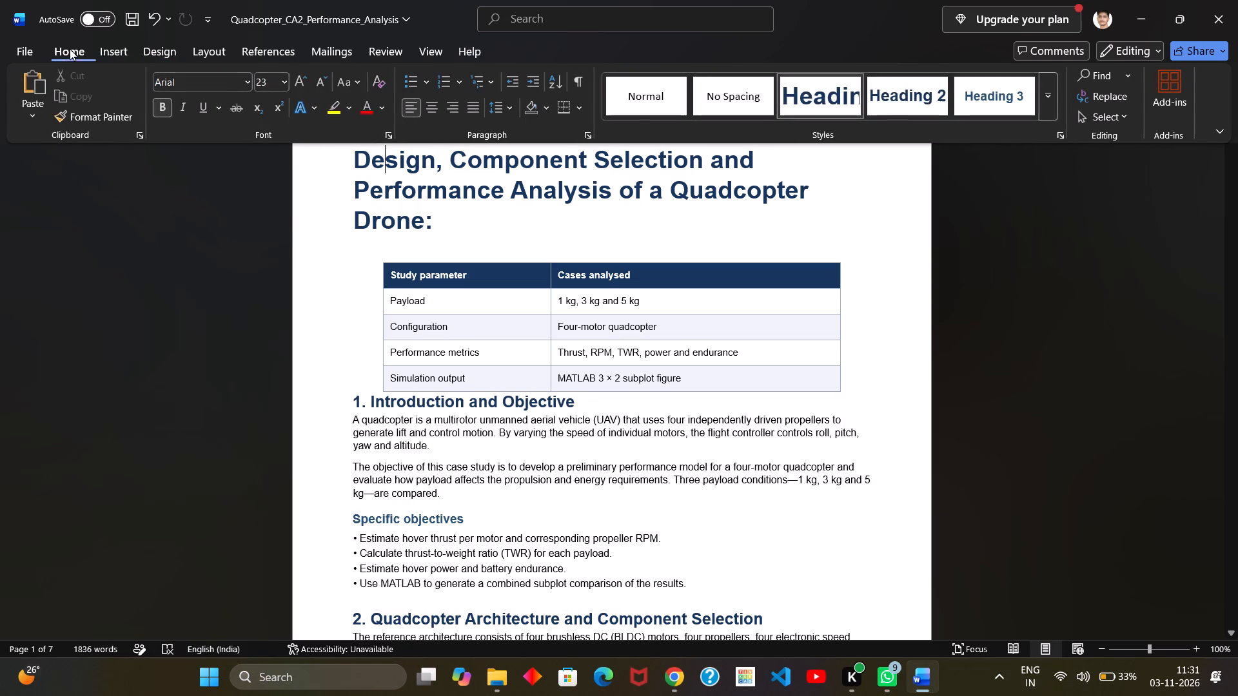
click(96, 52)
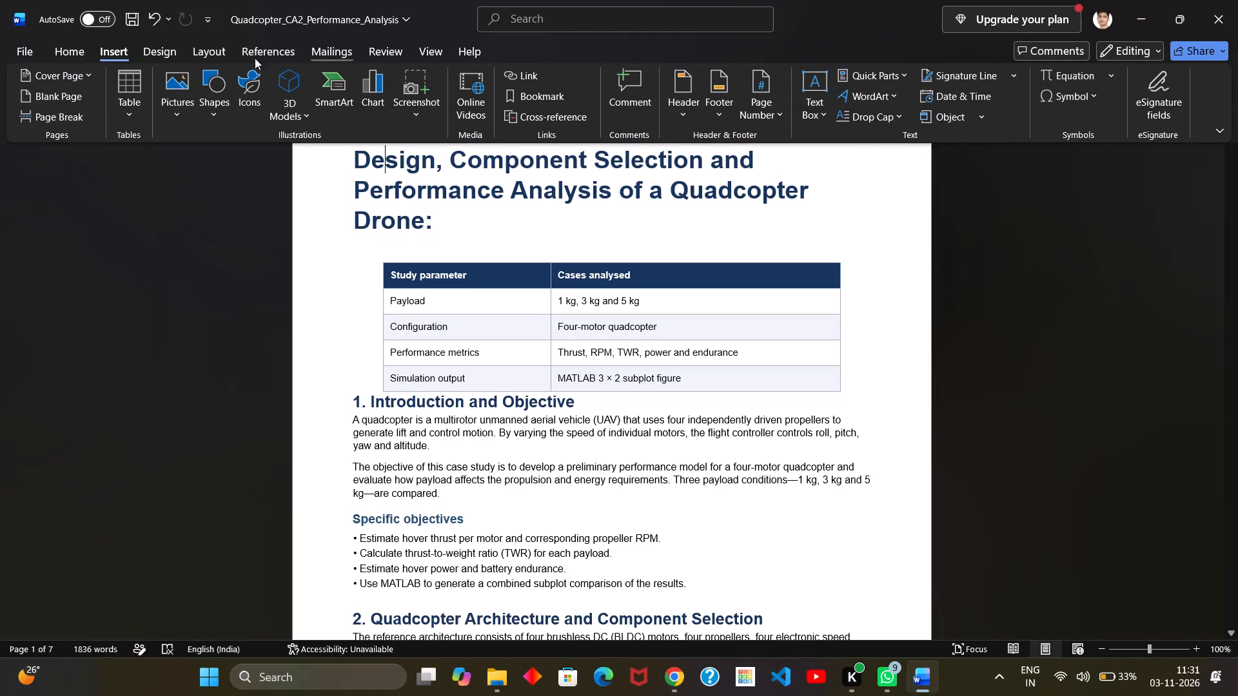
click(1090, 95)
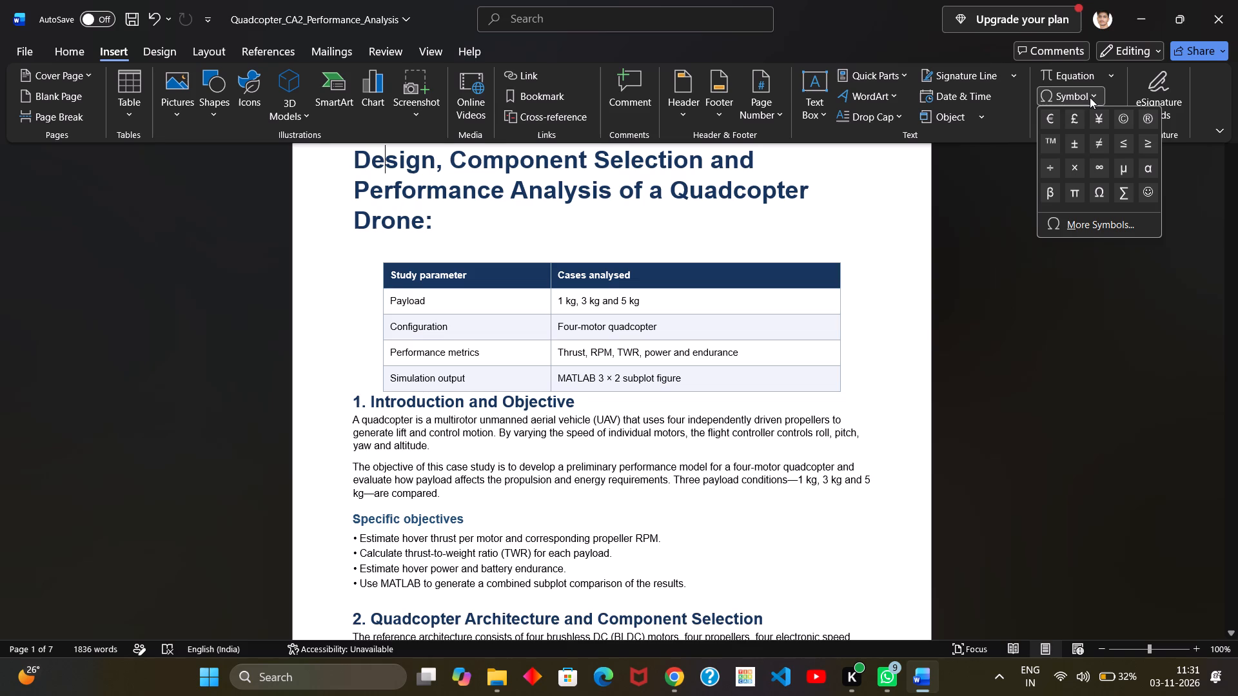
Look through the report from the title to the results section to check its pages, page numbers, headings and graphs.
scroll(709, 300, up, 18)
scroll(394, 297, down, 3)
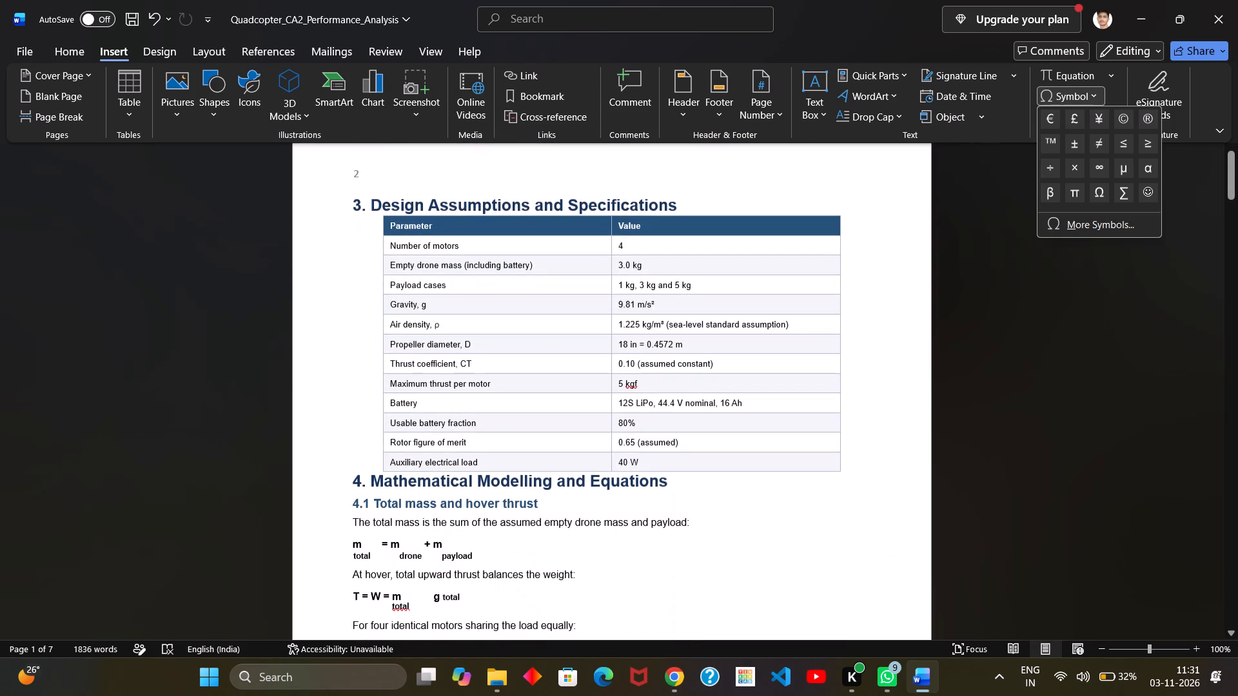
scroll(377, 258, down, 3)
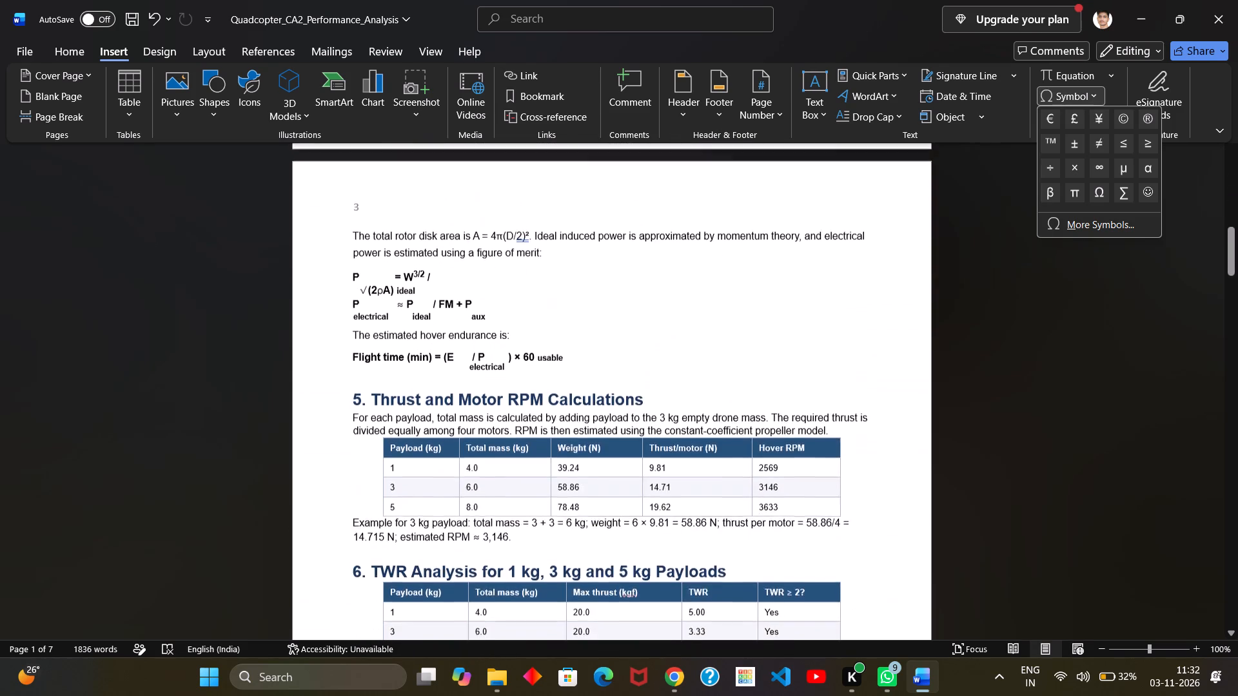
scroll(377, 258, down, 4)
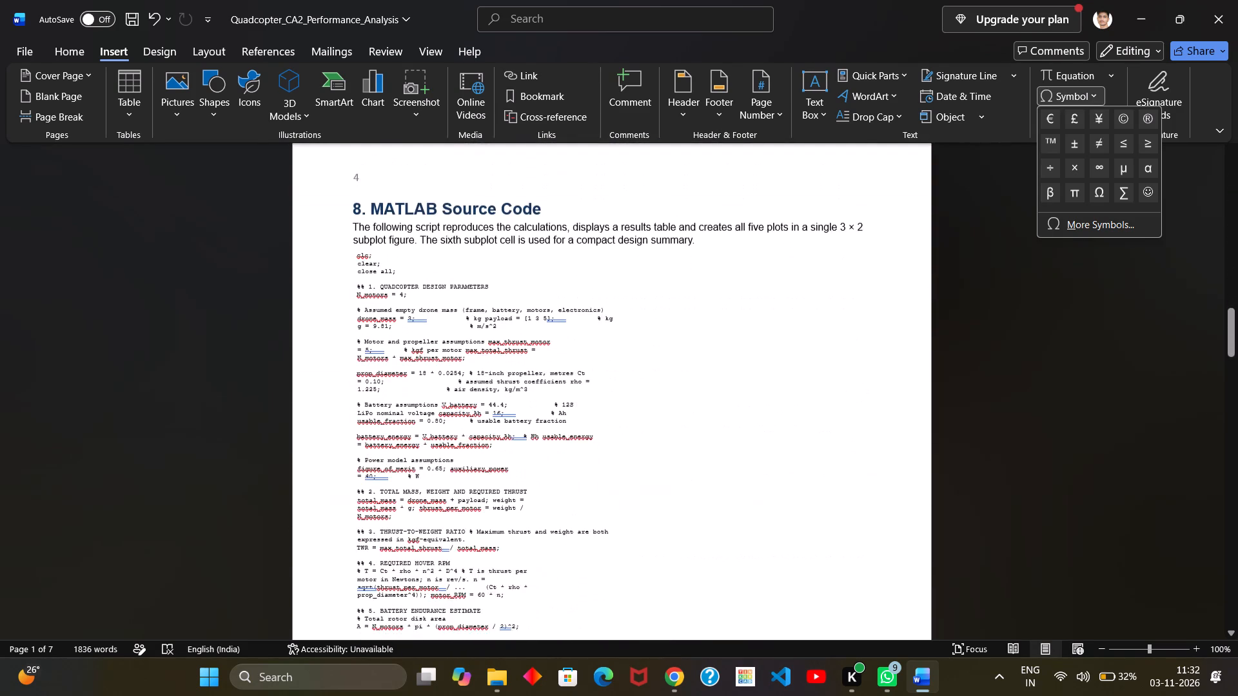
scroll(377, 258, down, 4)
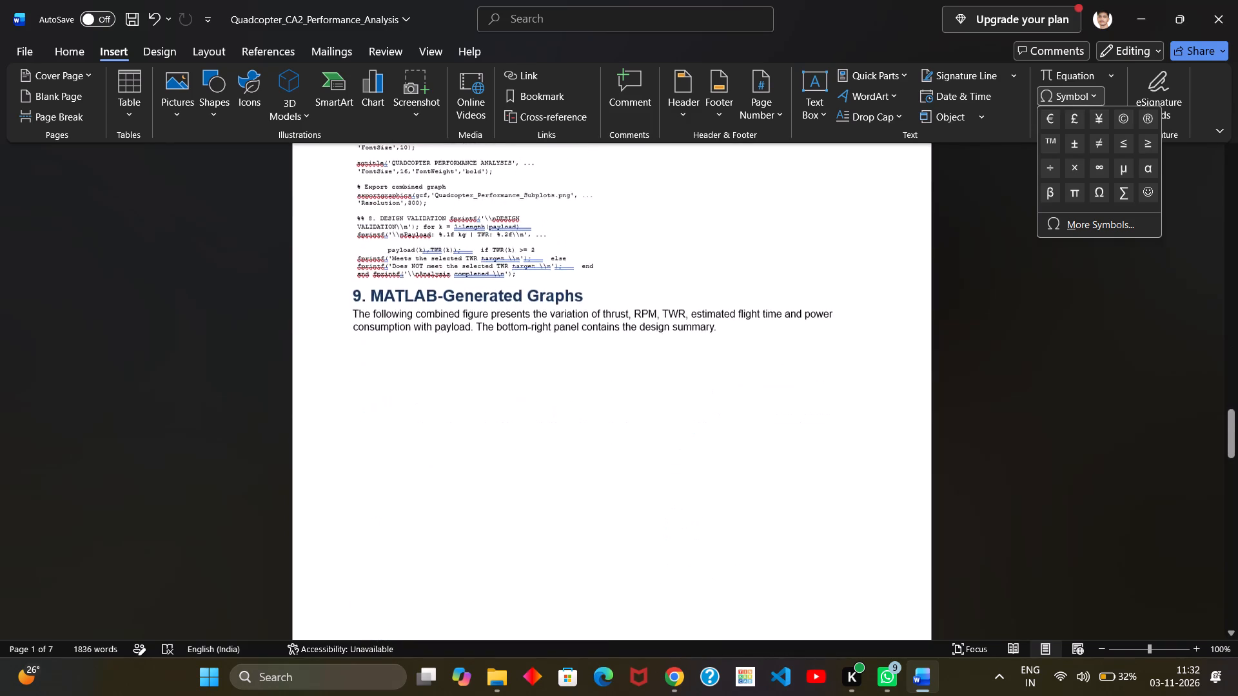
scroll(377, 258, down, 2)
scroll(377, 258, up, 1)
scroll(377, 258, down, 2)
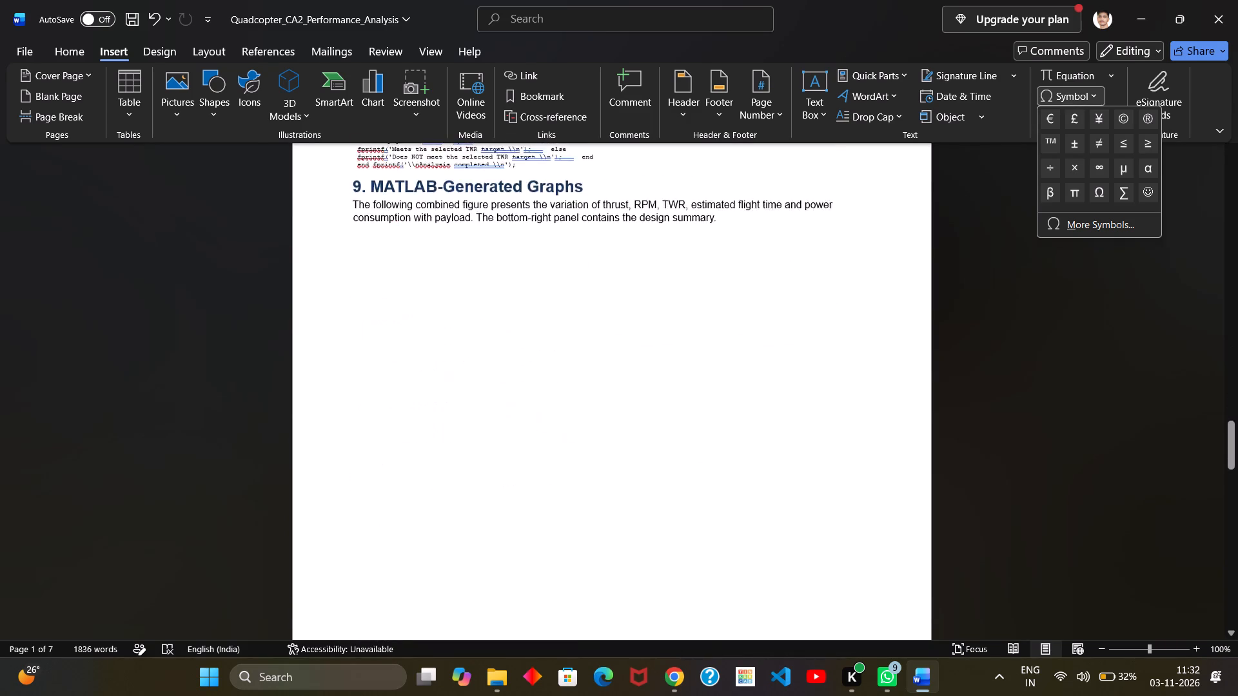
scroll(377, 258, down, 3)
scroll(377, 258, up, 5)
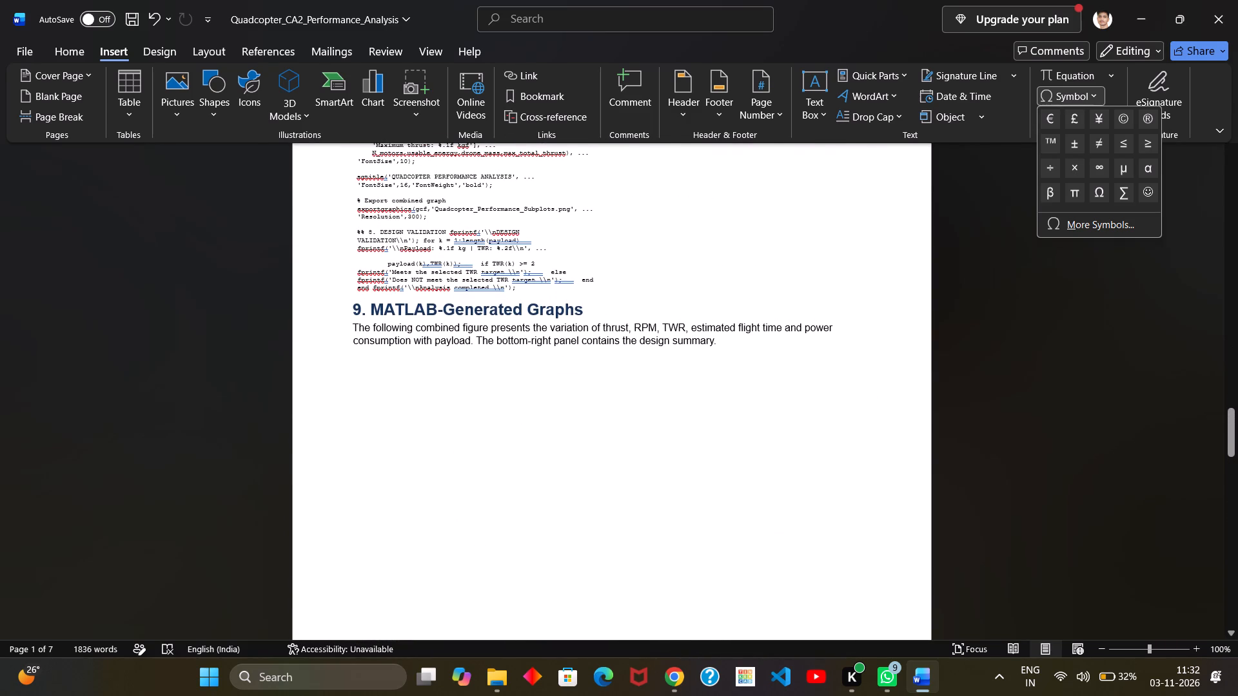
scroll(377, 258, down, 2)
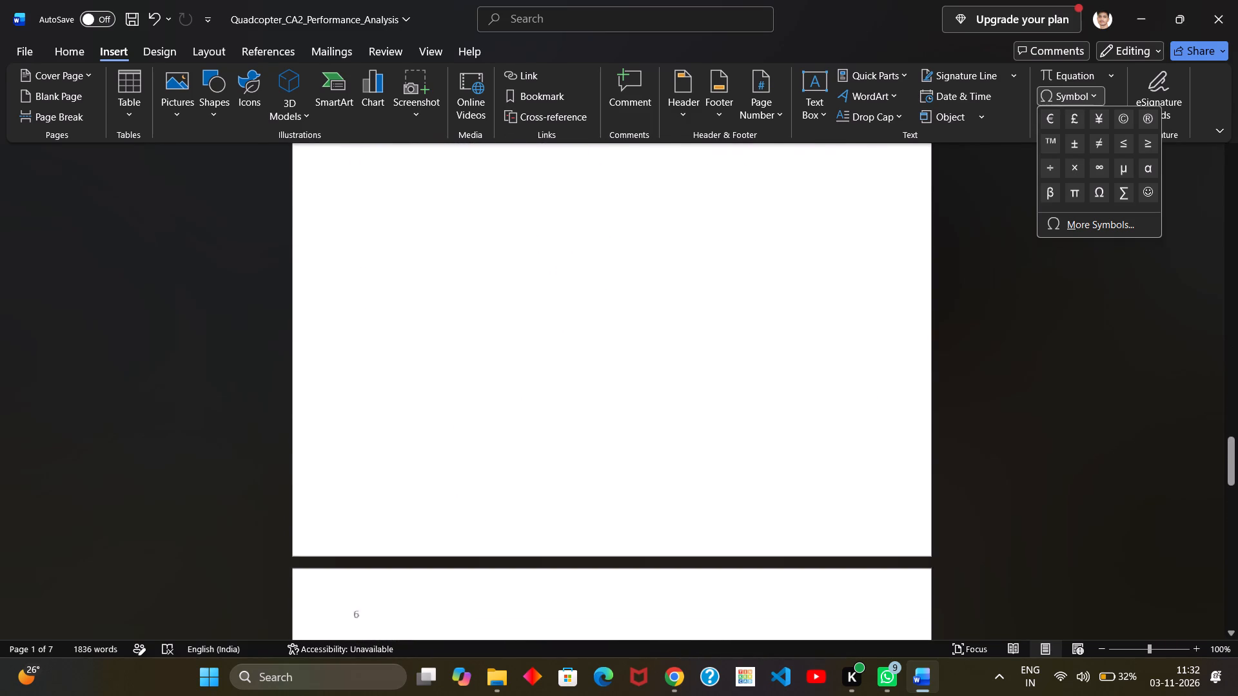
scroll(377, 258, down, 3)
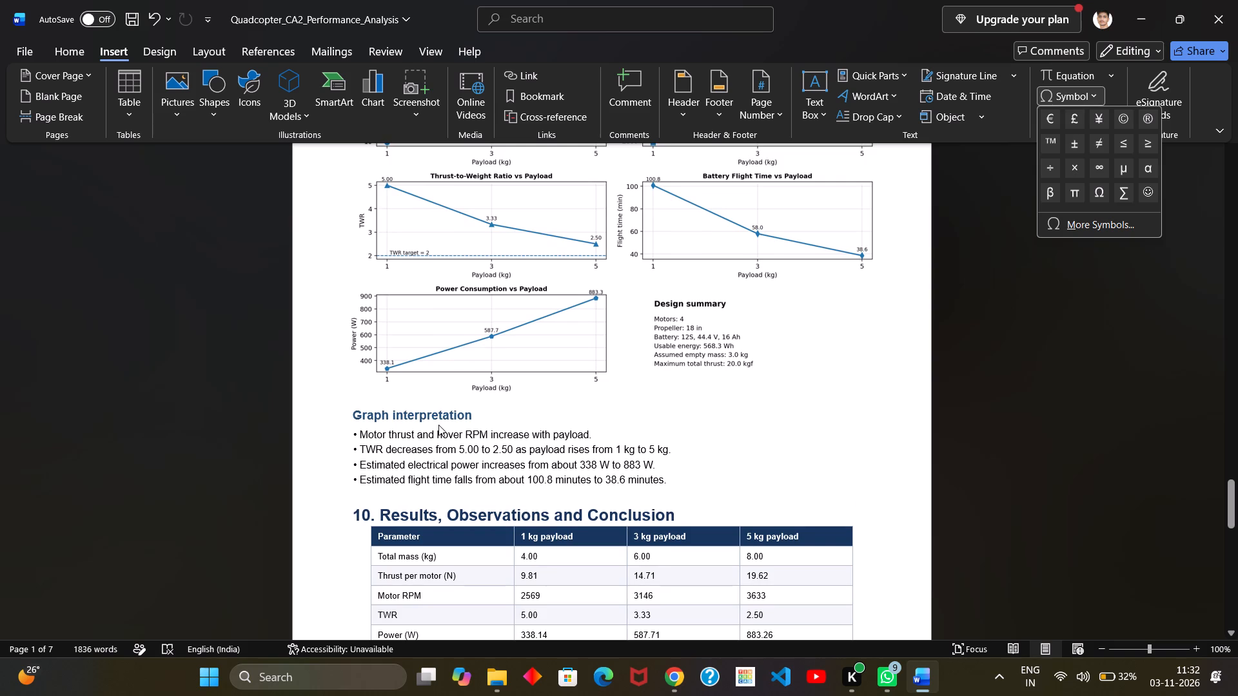
scroll(438, 425, down, 1)
scroll(384, 383, down, 1)
scroll(384, 383, up, 1)
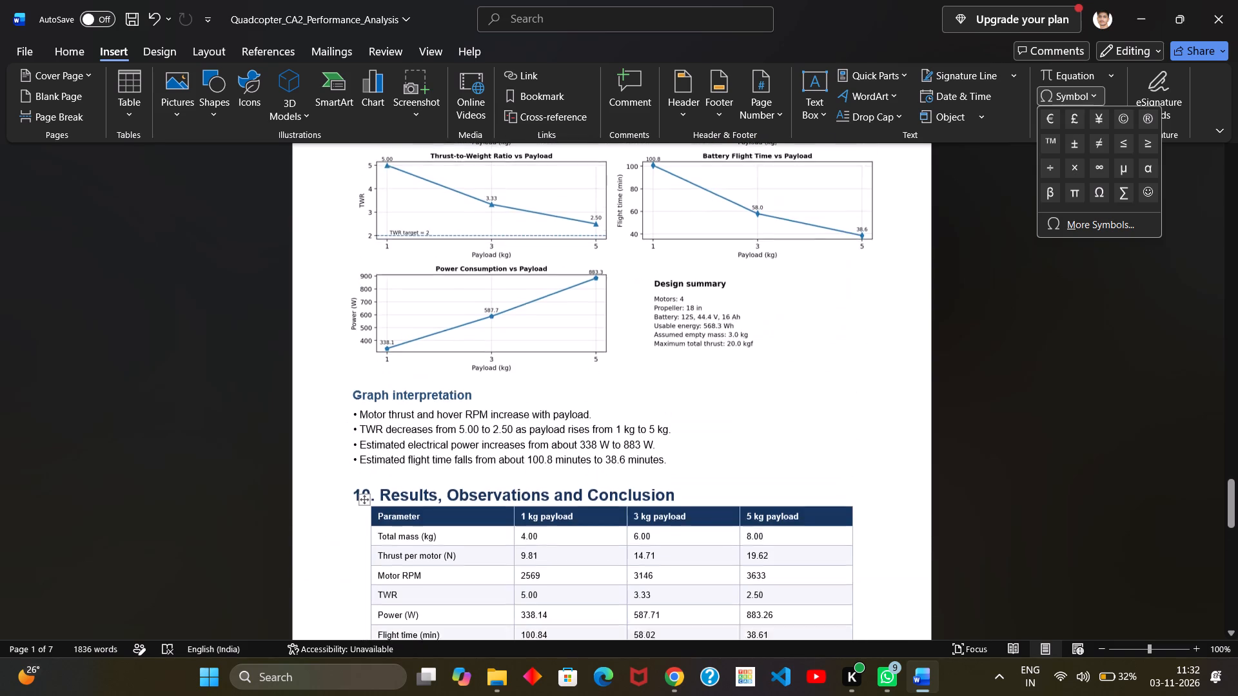
scroll(384, 383, up, 1)
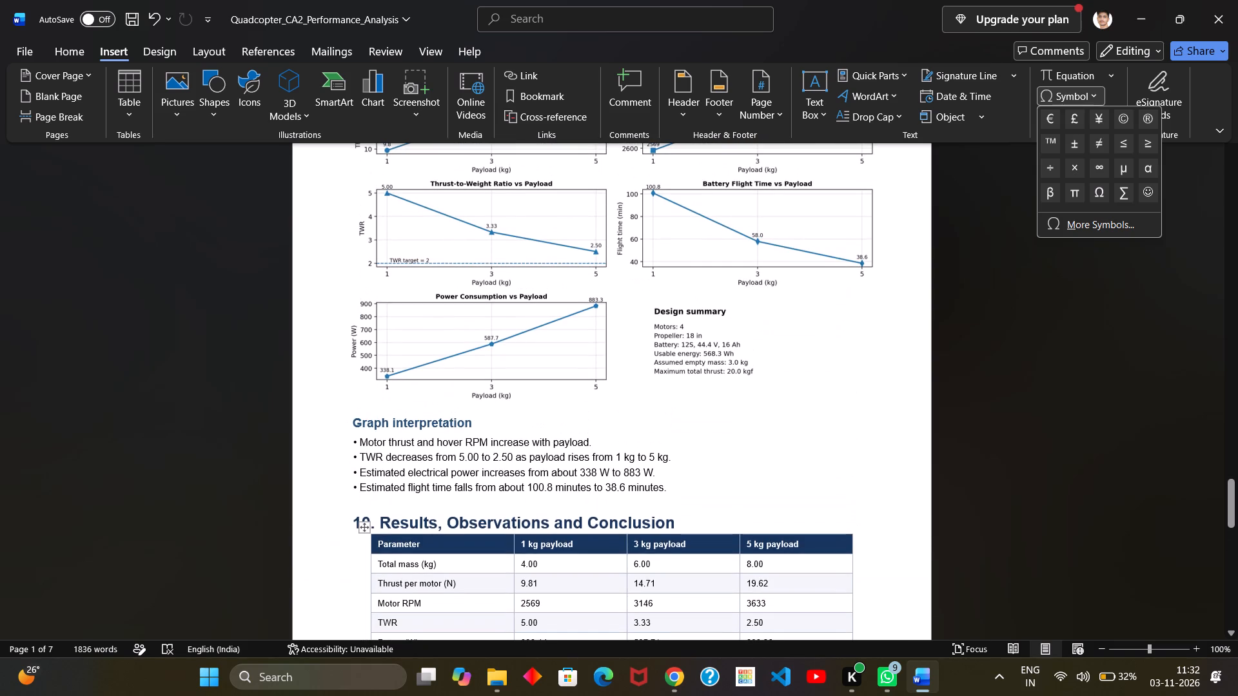
scroll(384, 383, up, 1)
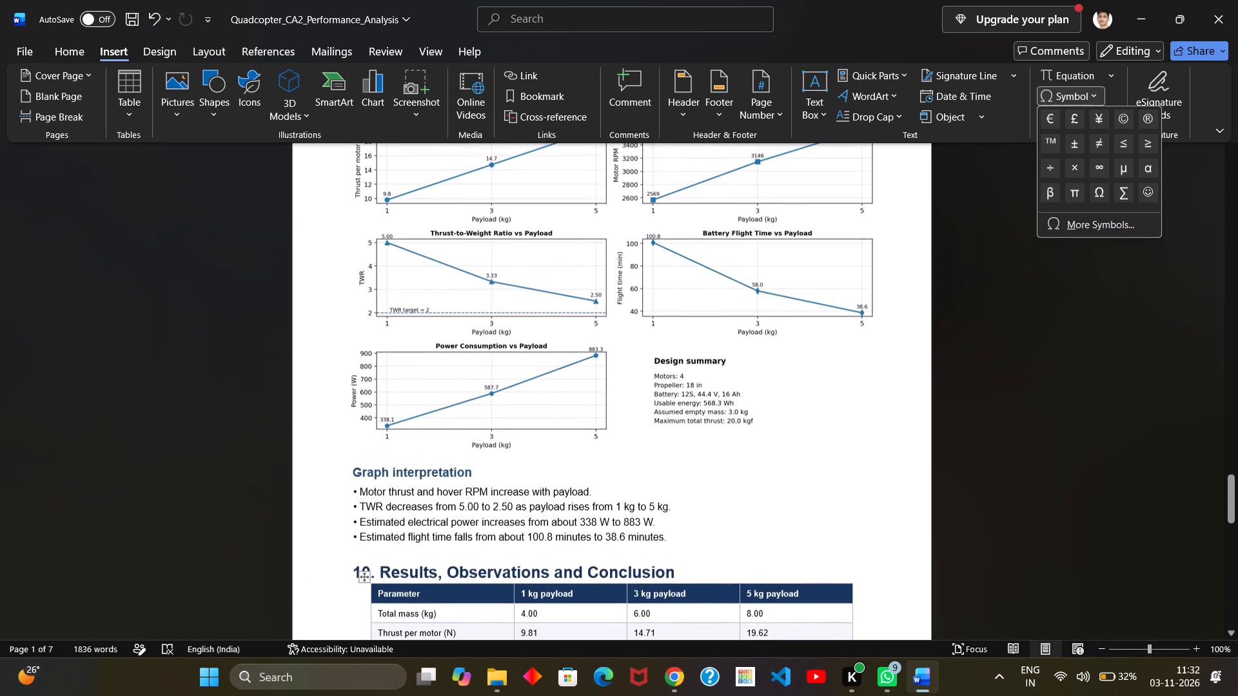
scroll(384, 383, up, 1)
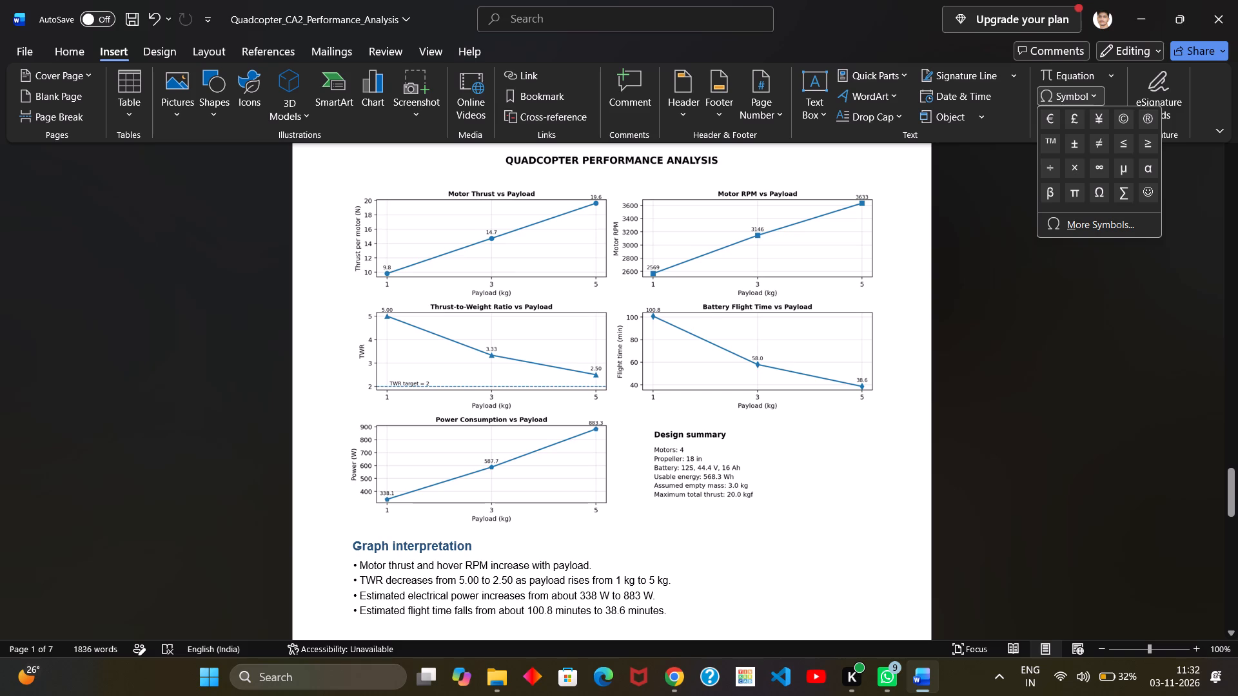
scroll(667, 407, down, 7)
scroll(667, 407, up, 5)
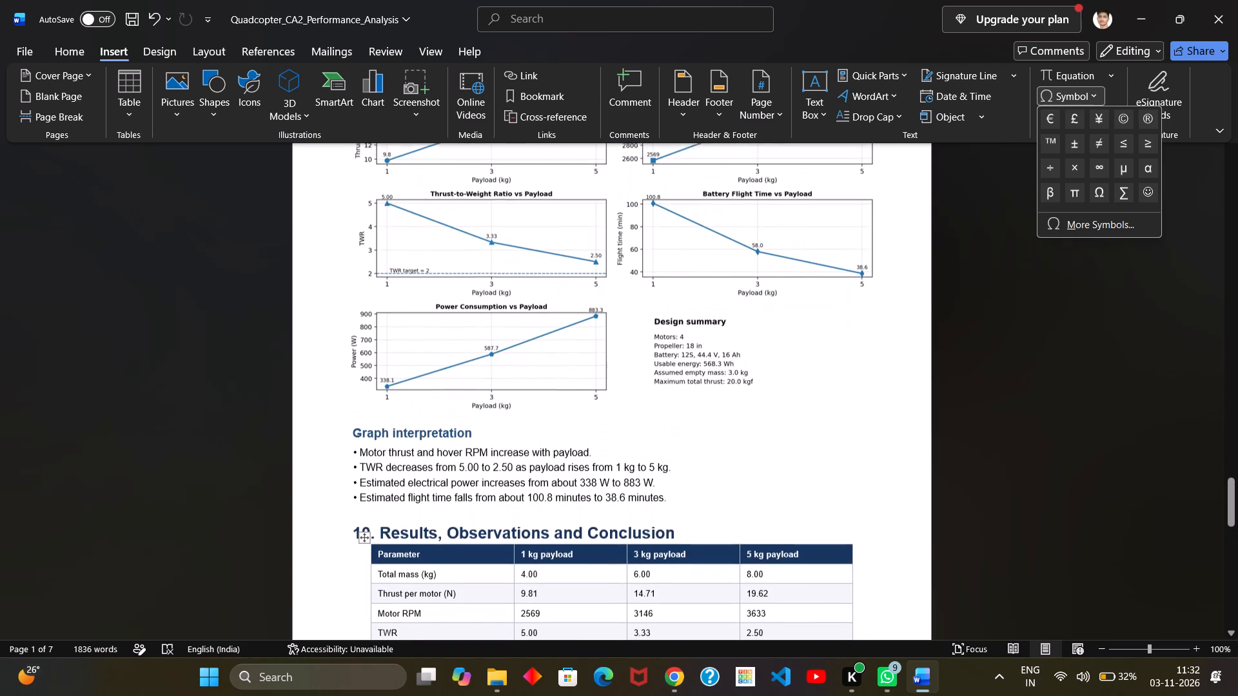
scroll(667, 407, up, 1)
scroll(657, 335, up, 19)
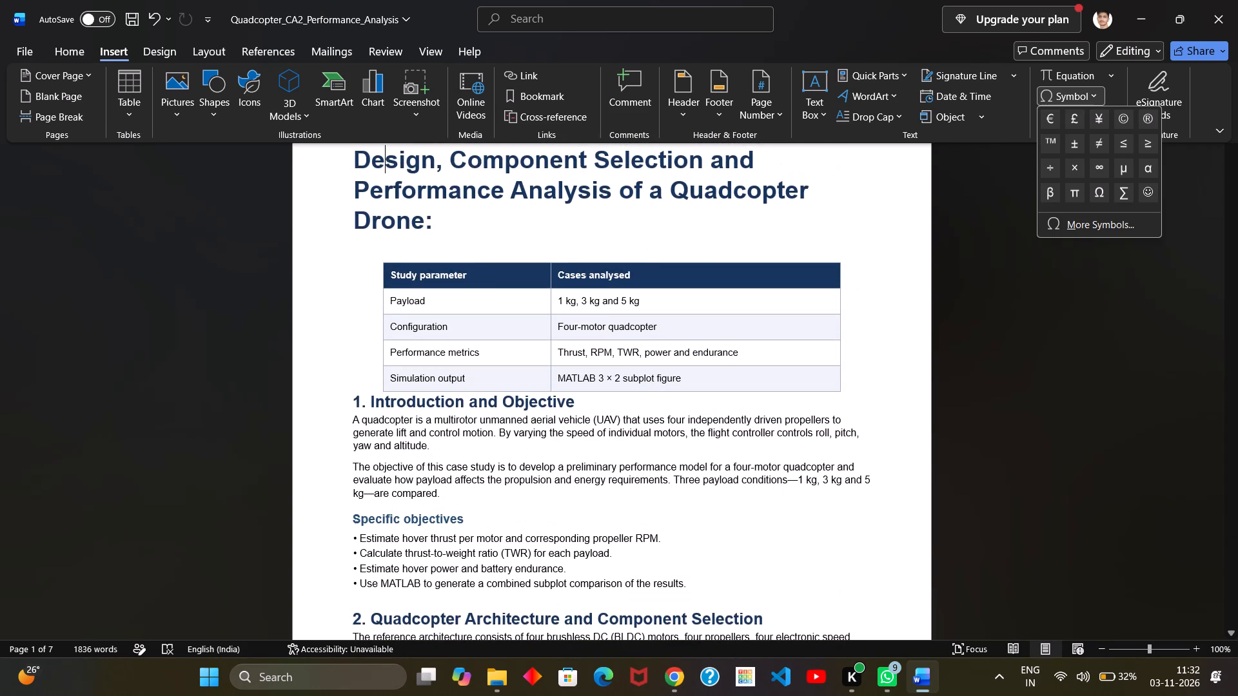
scroll(489, 275, up, 2)
Change the font colour of the report title on the first page to black.
drag(353, 146, 422, 192)
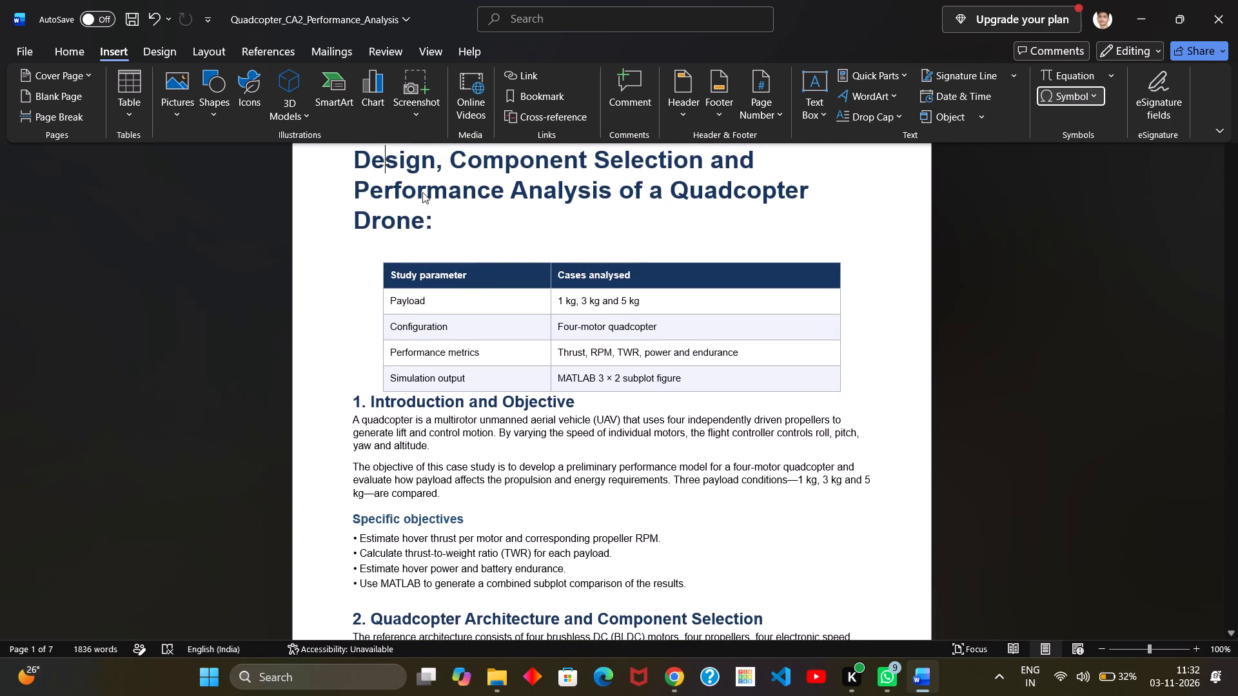
drag(422, 192, 442, 226)
drag(442, 226, 359, 151)
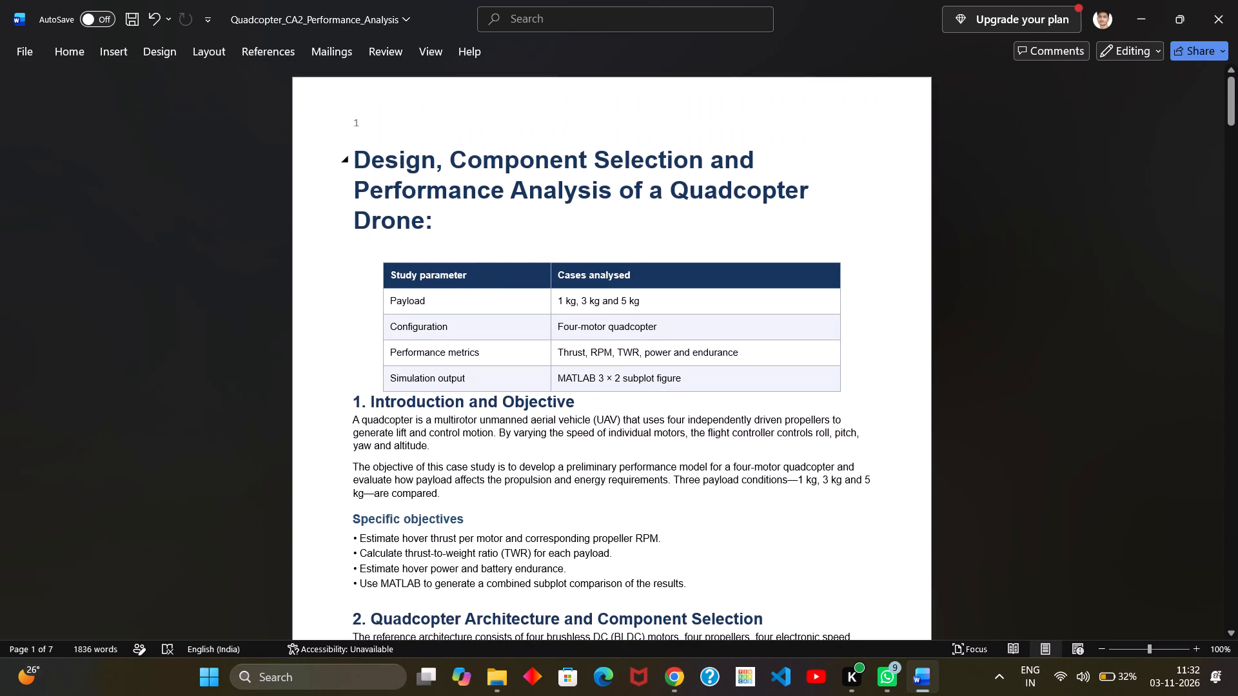
drag(359, 151, 355, 157)
drag(355, 157, 469, 236)
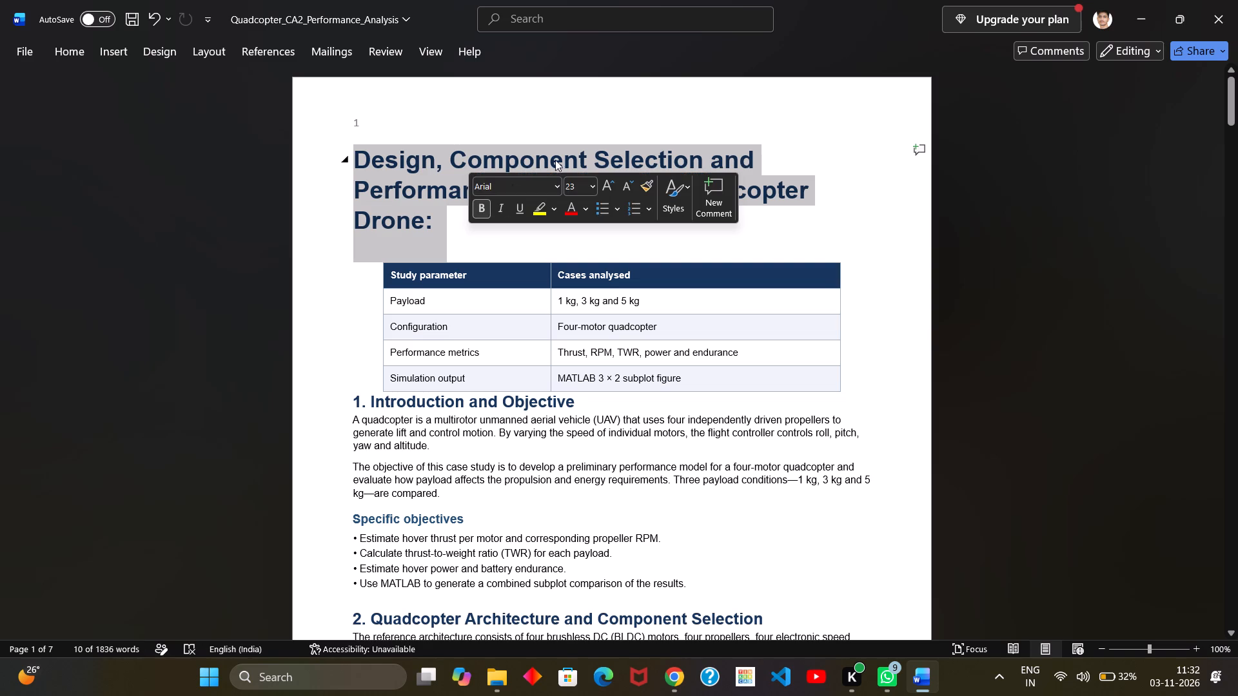
click(584, 211)
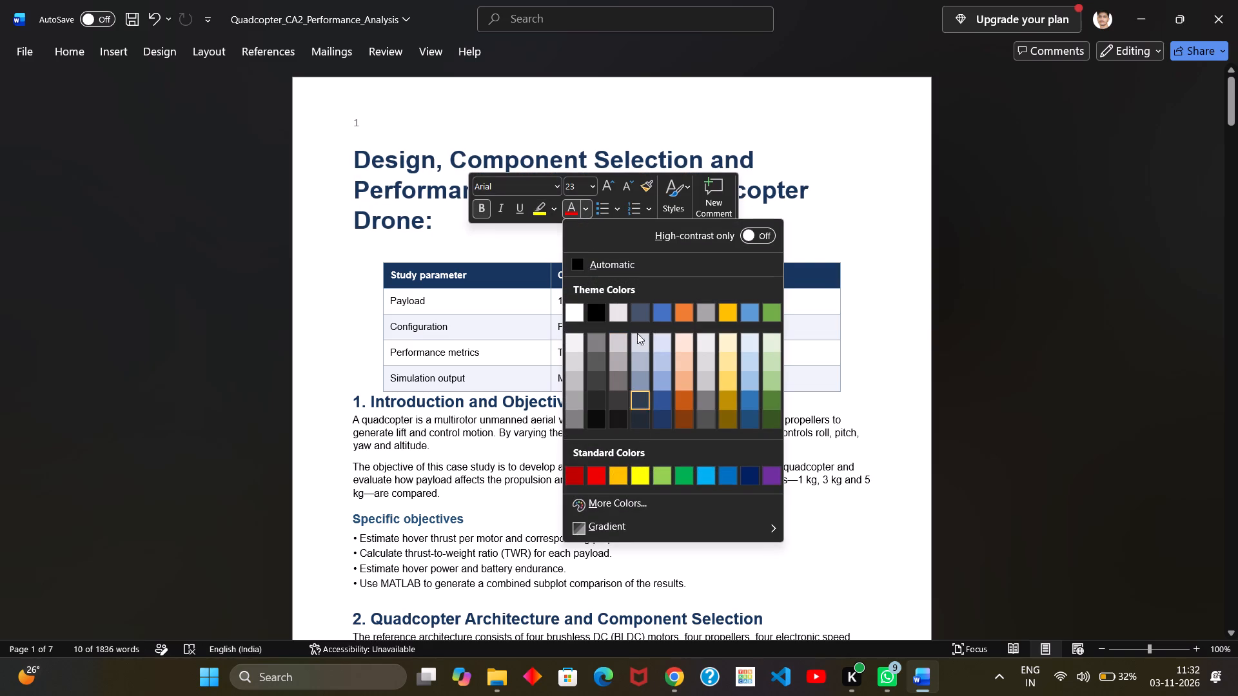
click(598, 319)
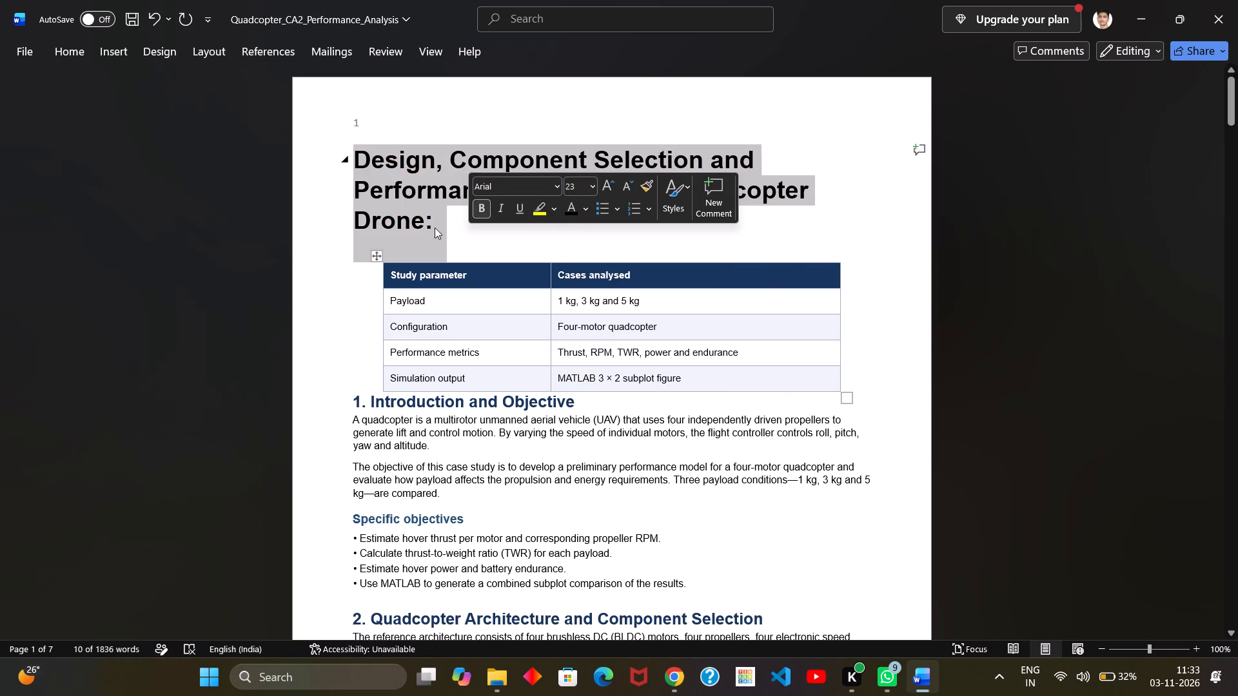
click(470, 238)
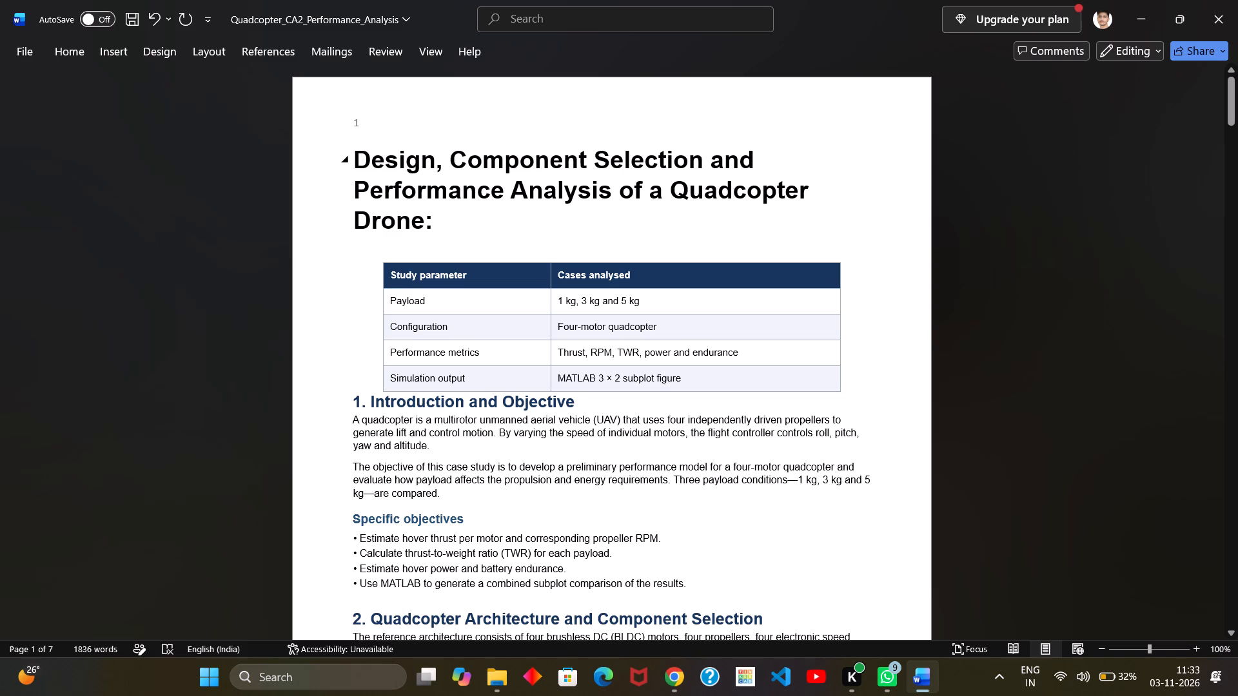
Set the report title in Times New Roman at size 20.
drag(353, 147, 477, 215)
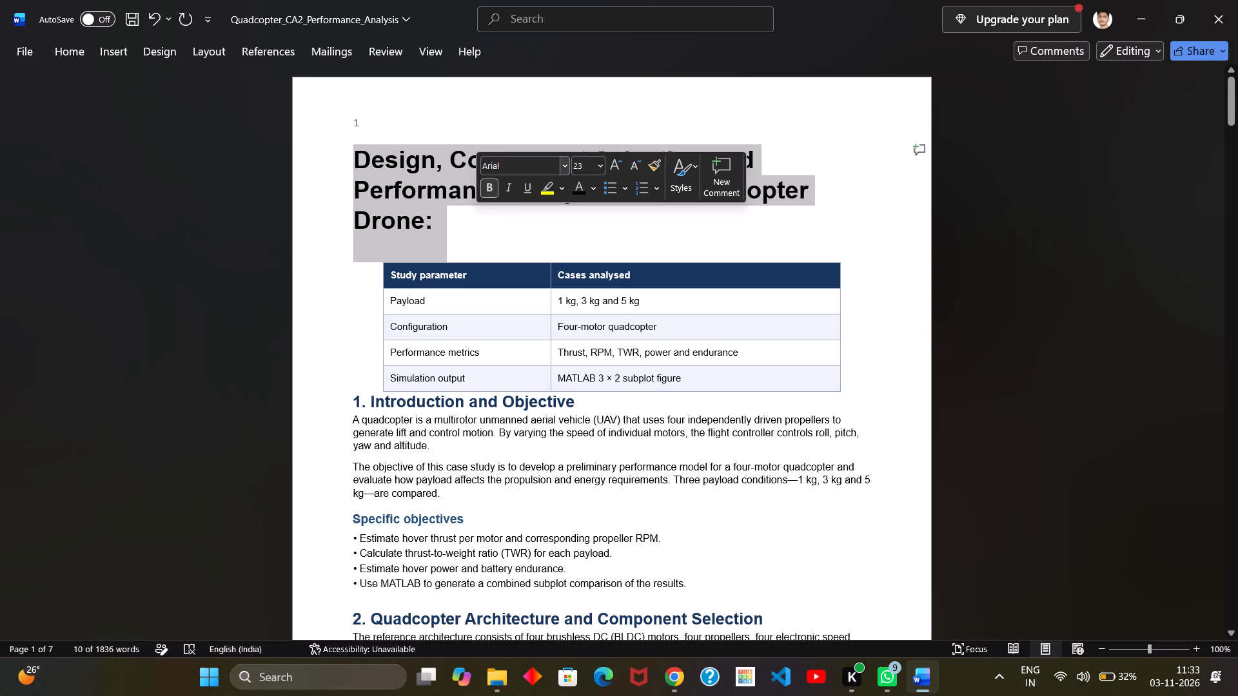
click(561, 170)
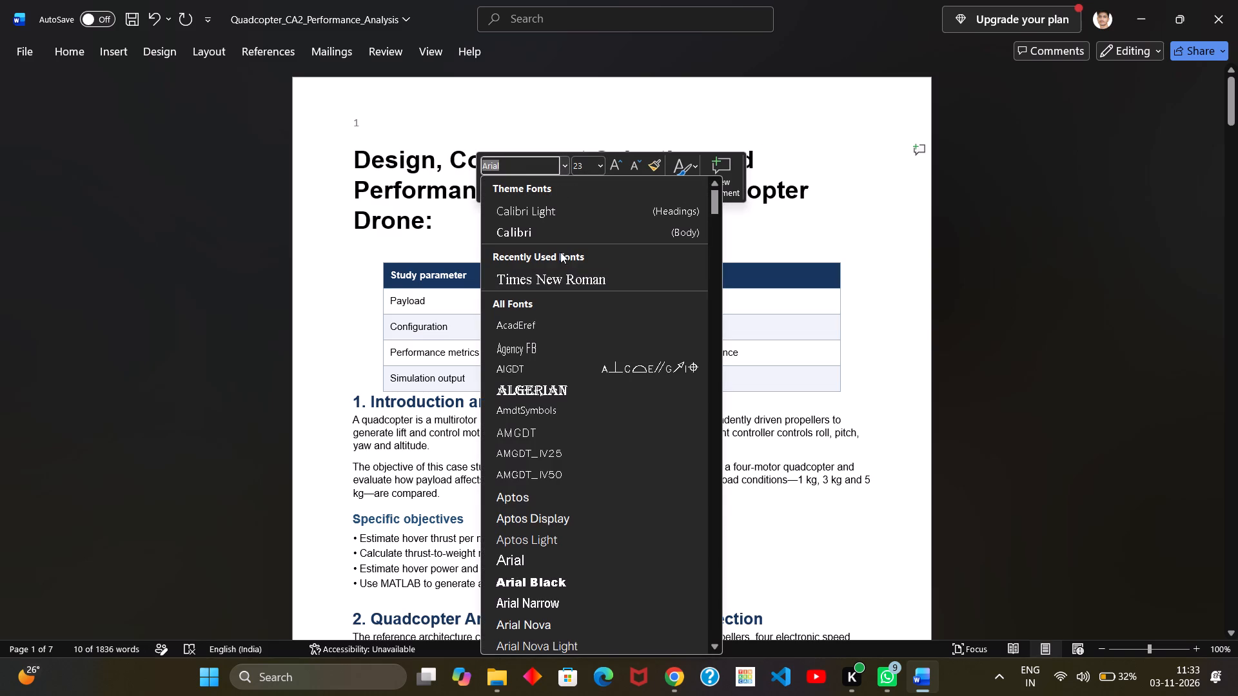
click(546, 271)
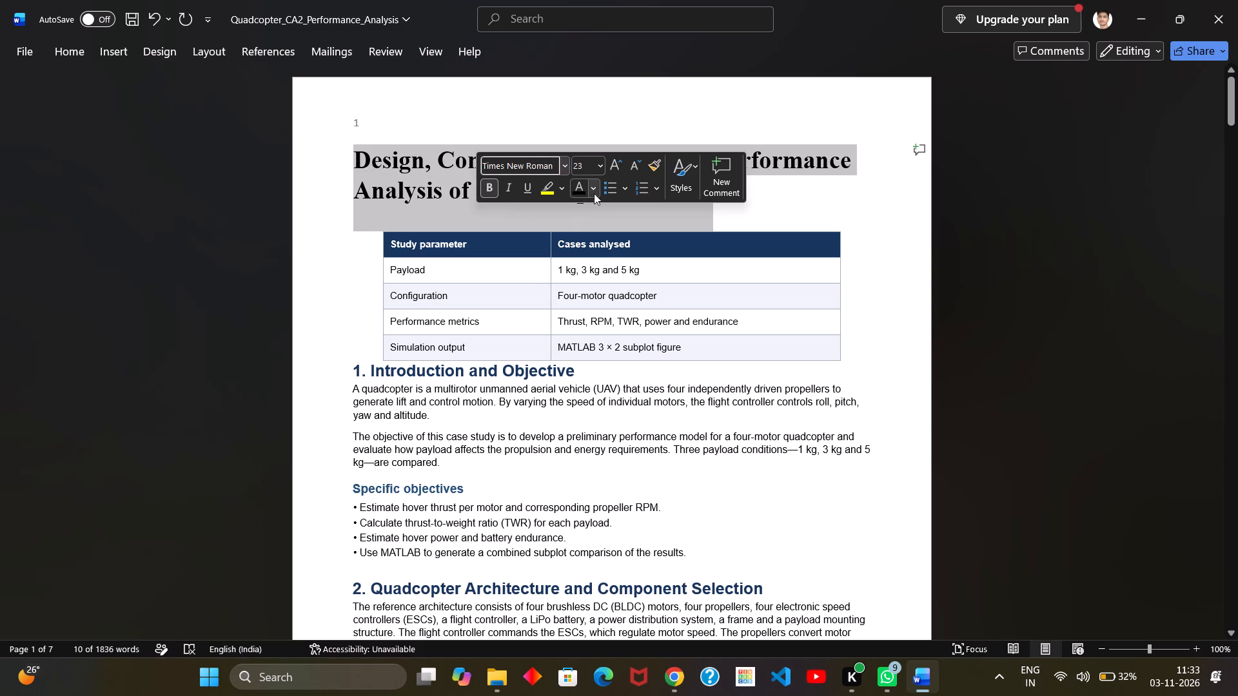
click(600, 163)
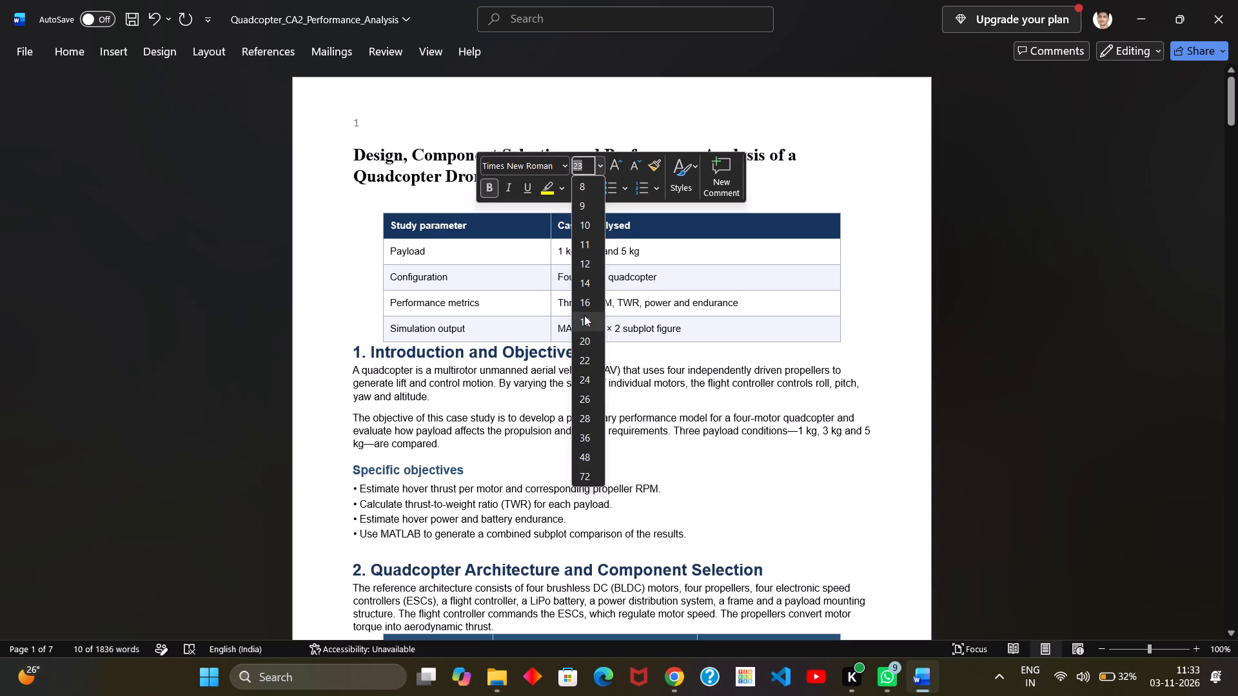
click(584, 338)
click(325, 161)
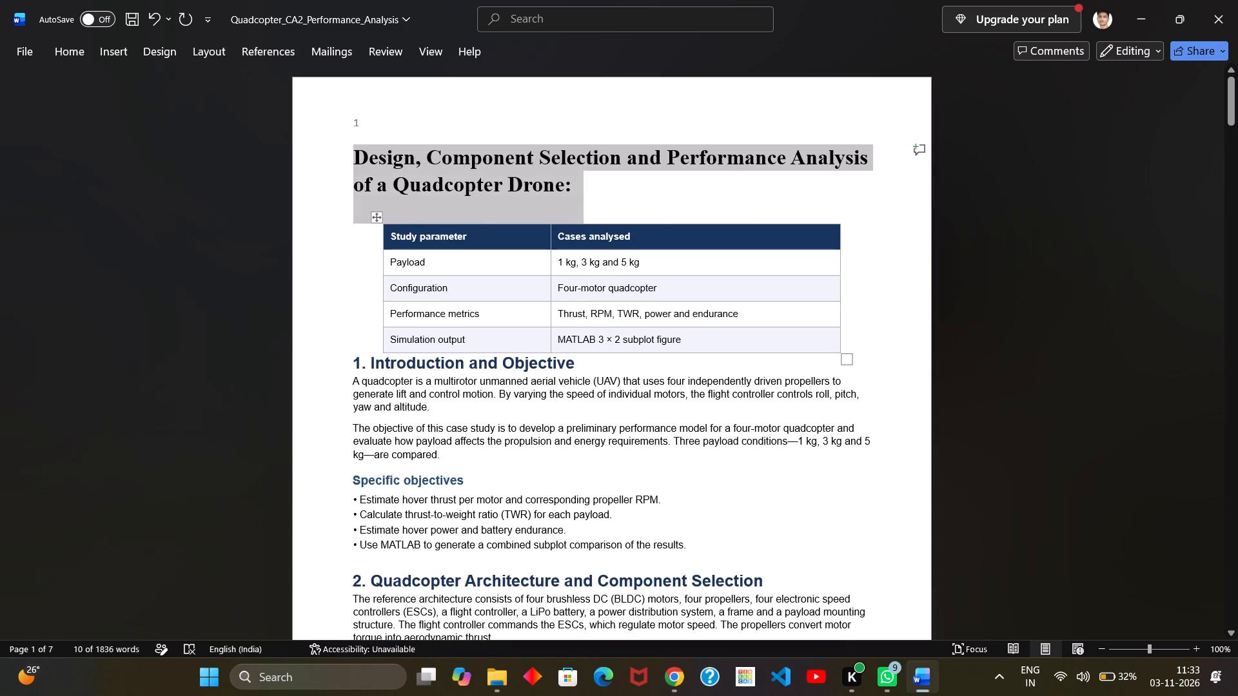
Format the heading "1. Introduction and Objective" in Times New Roman, size 18, with black font colour.
scroll(542, 349, down, 1)
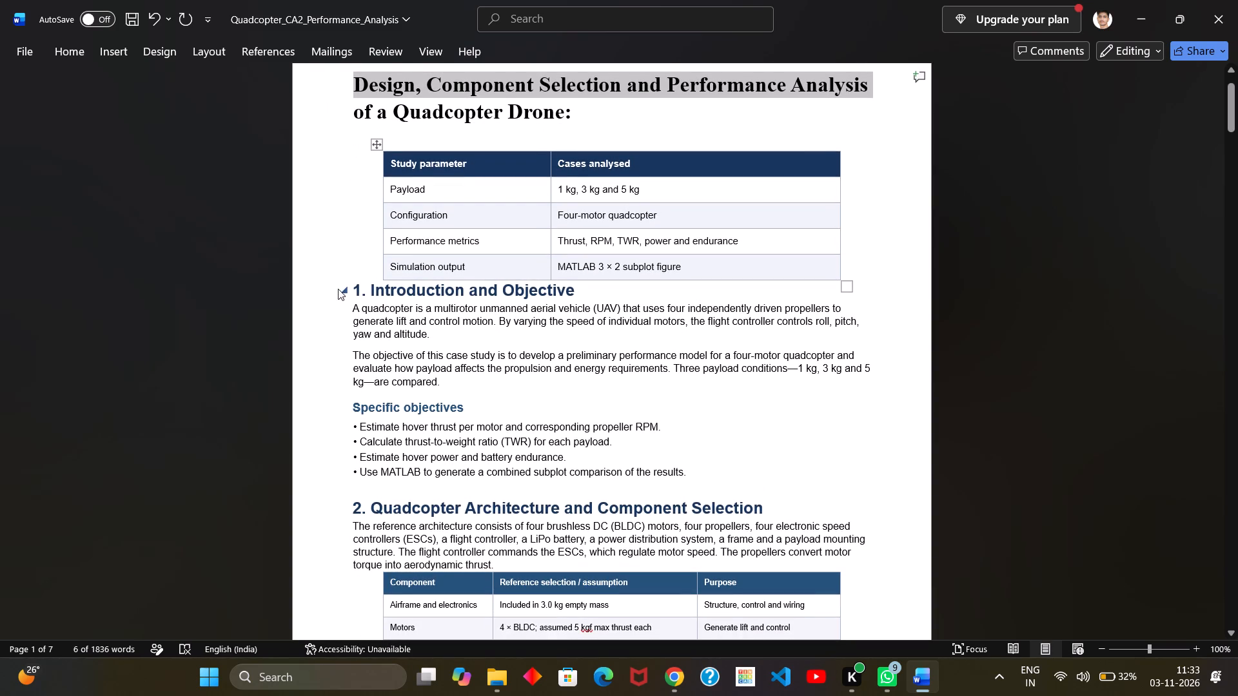
drag(354, 289, 556, 285)
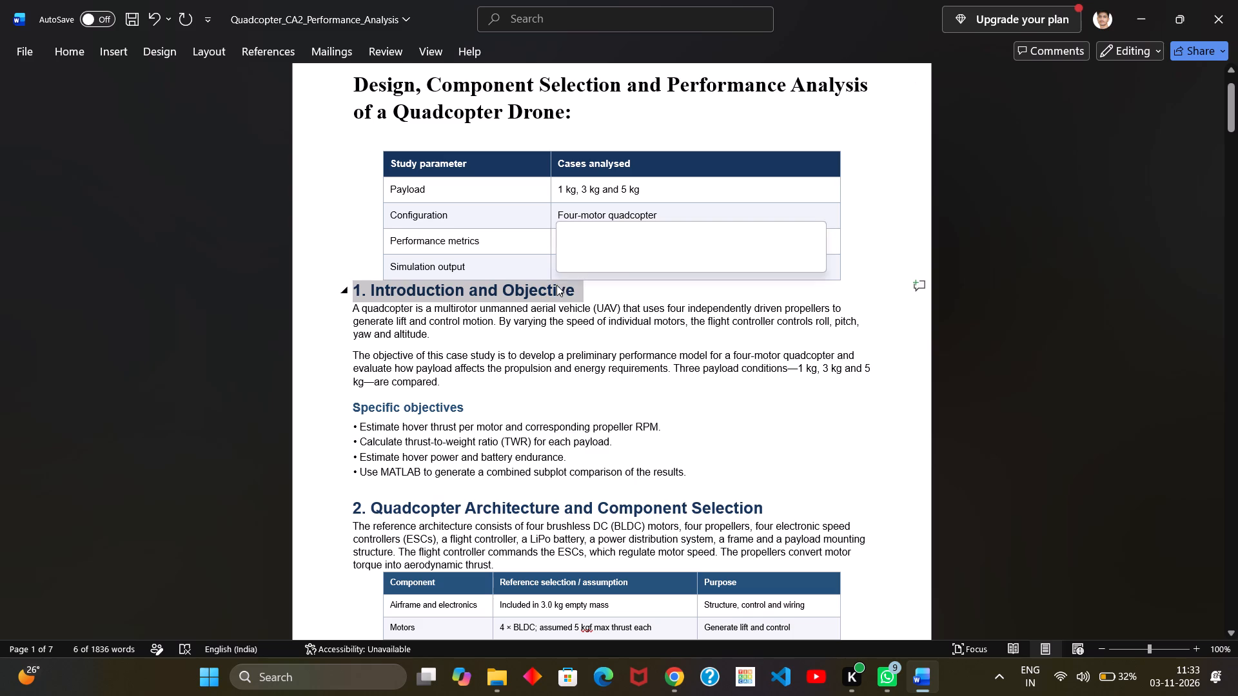
click(683, 234)
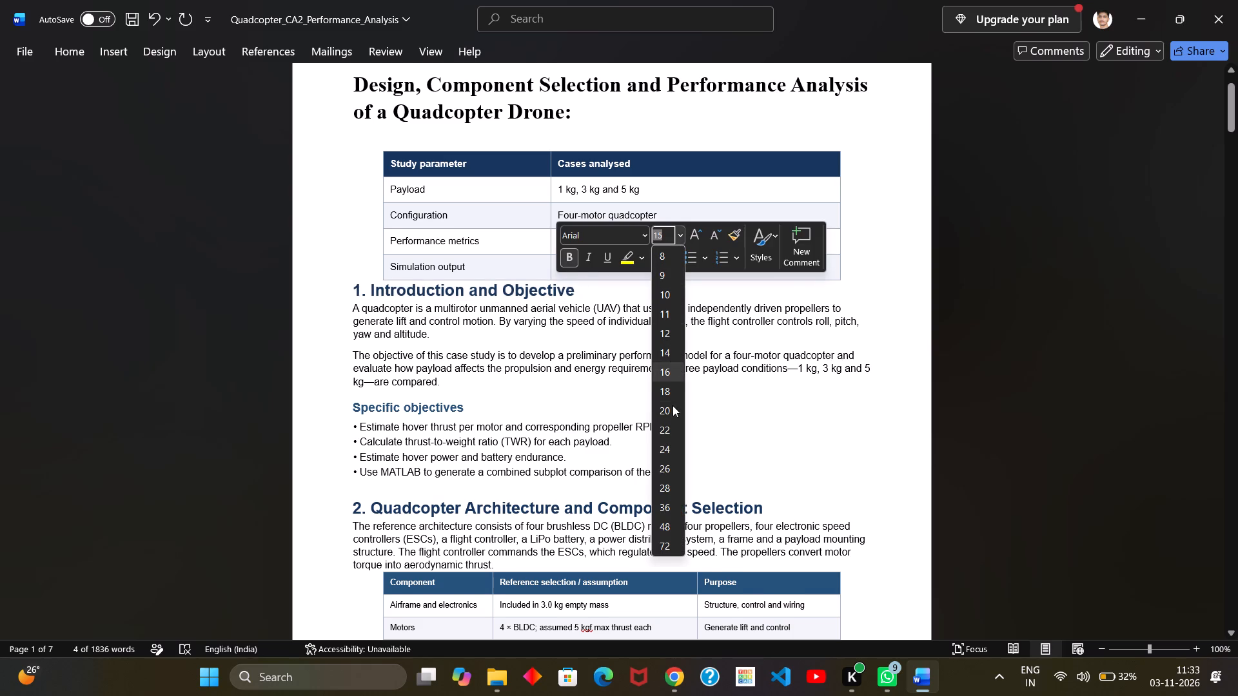
click(673, 405)
click(678, 235)
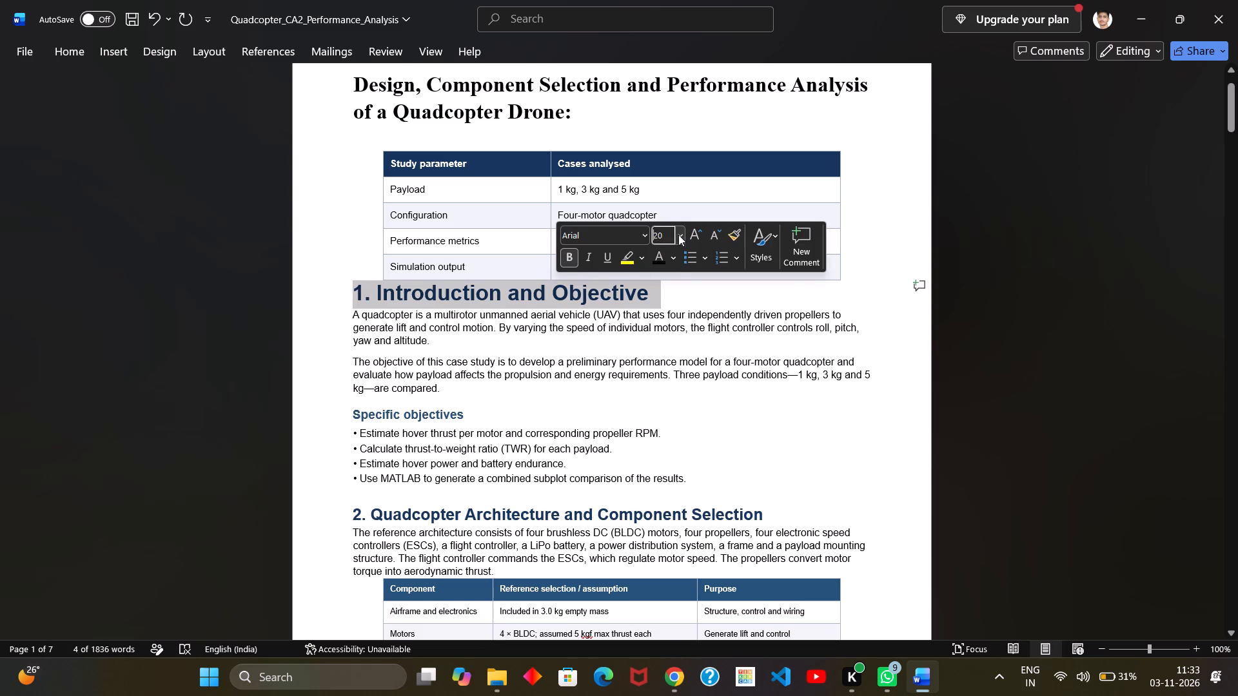
click(664, 386)
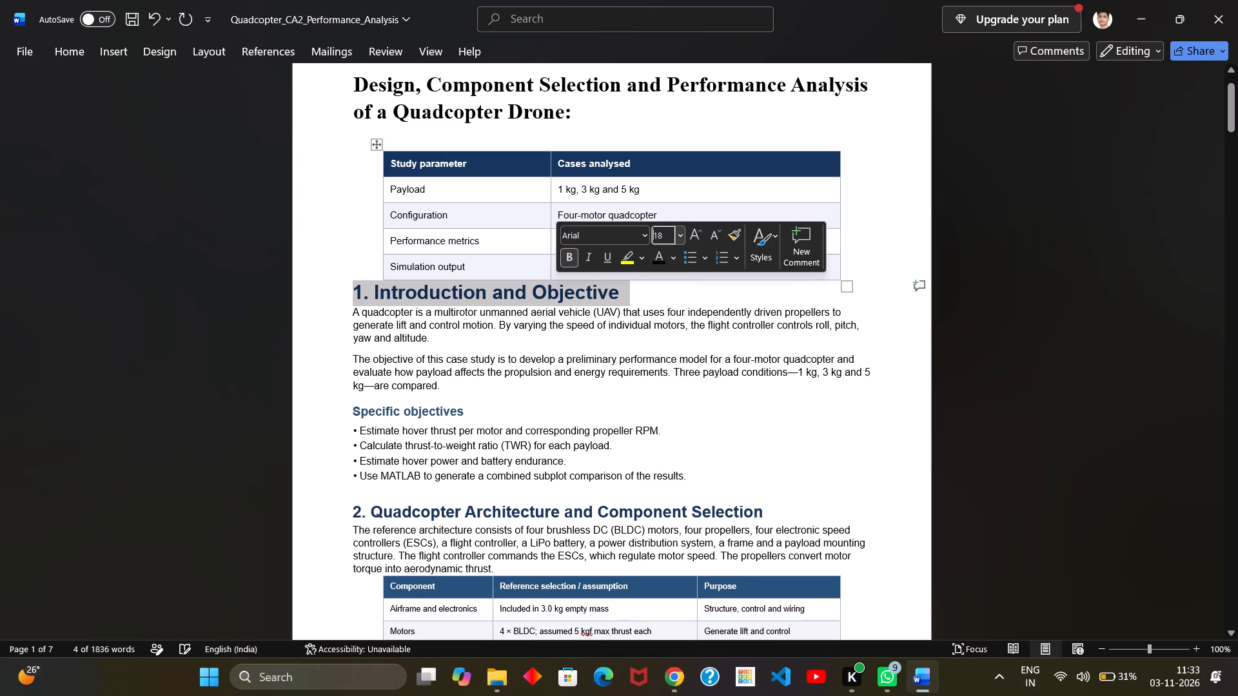
click(647, 231)
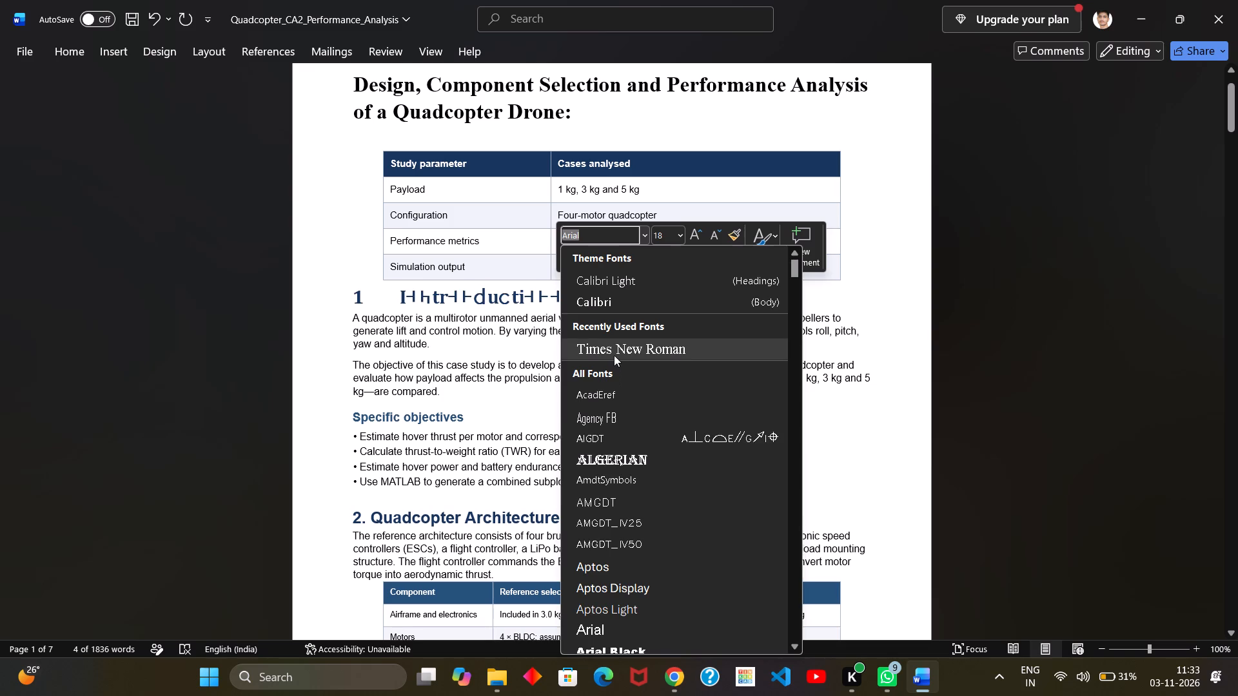
click(614, 354)
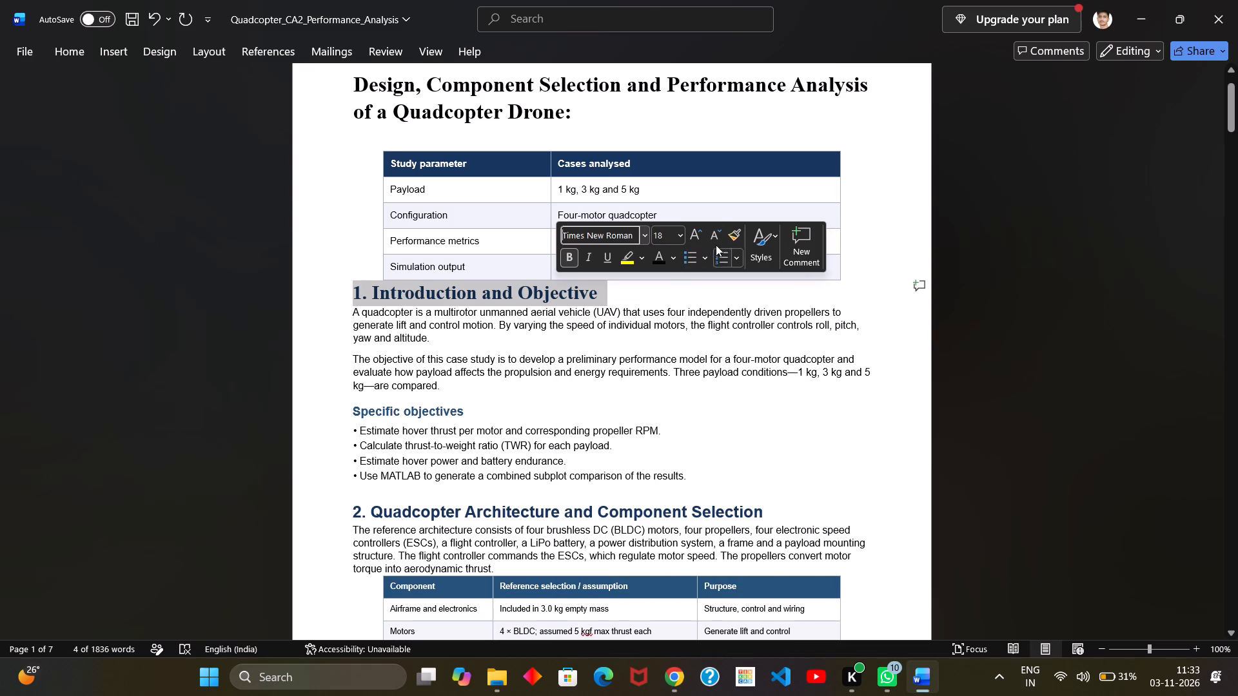
click(671, 258)
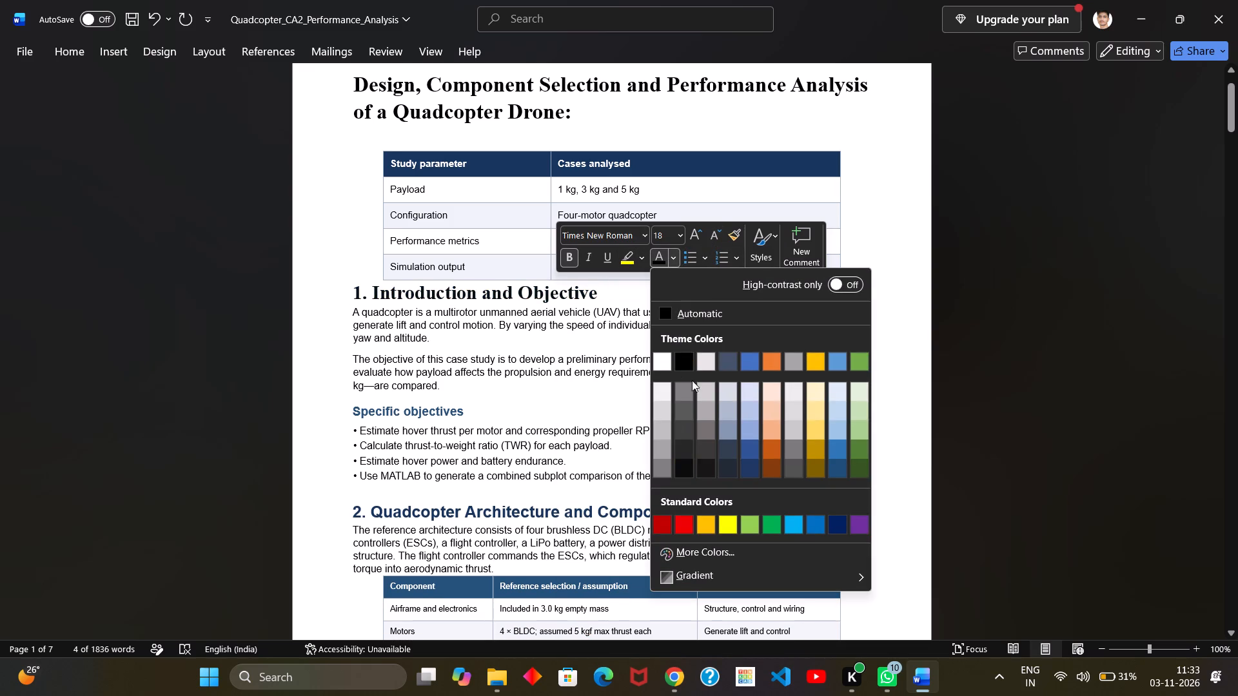
click(685, 360)
scroll(424, 346, down, 1)
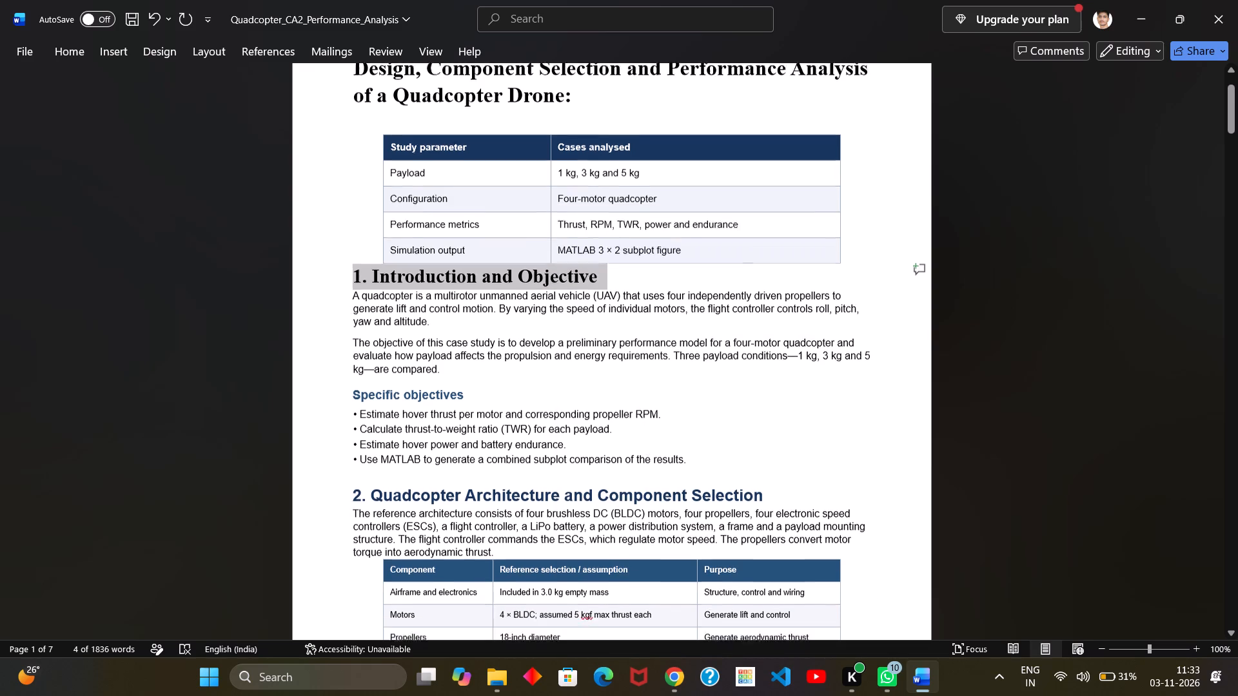
Format the heading "Specific objectives" in Times New Roman, size 16, with black font colour.
scroll(424, 346, down, 1)
drag(350, 328, 442, 321)
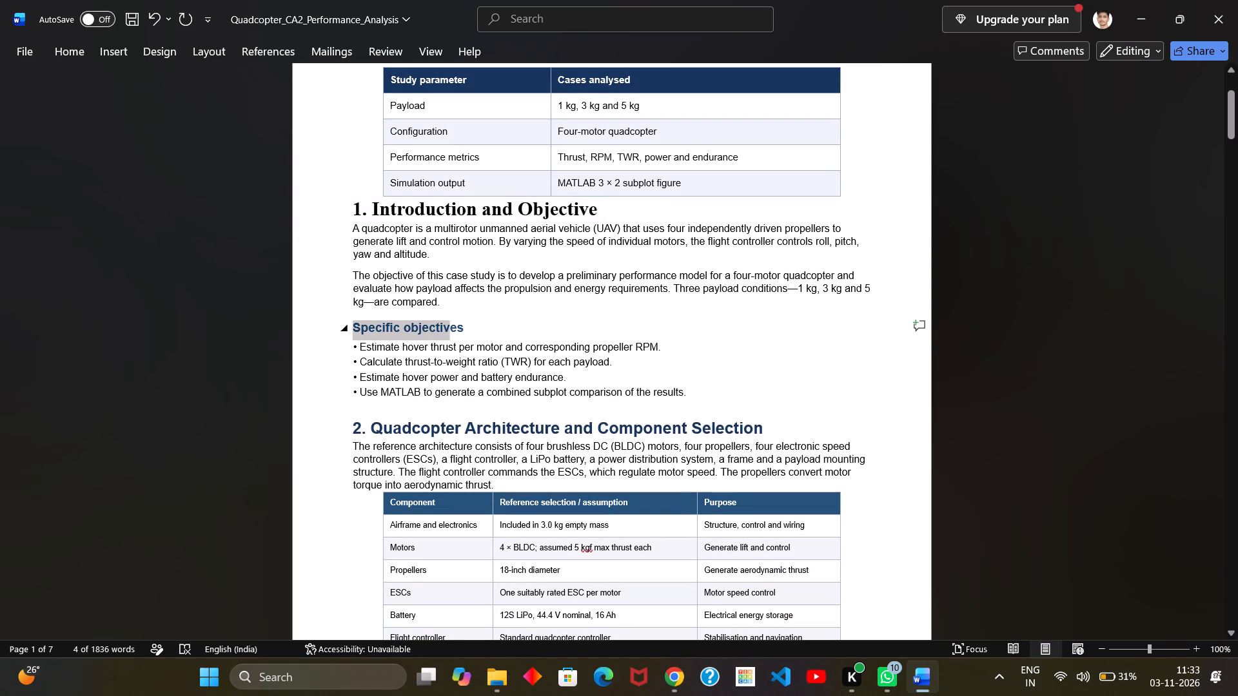
drag(442, 321, 471, 325)
click(594, 279)
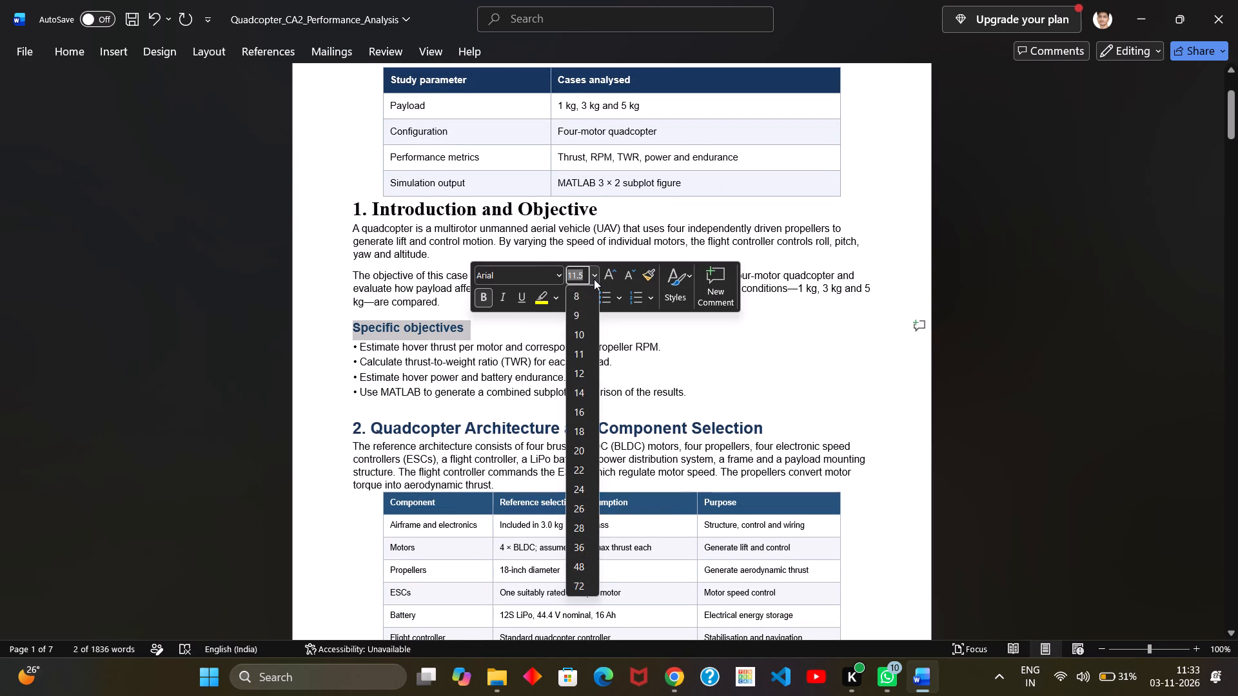
click(587, 420)
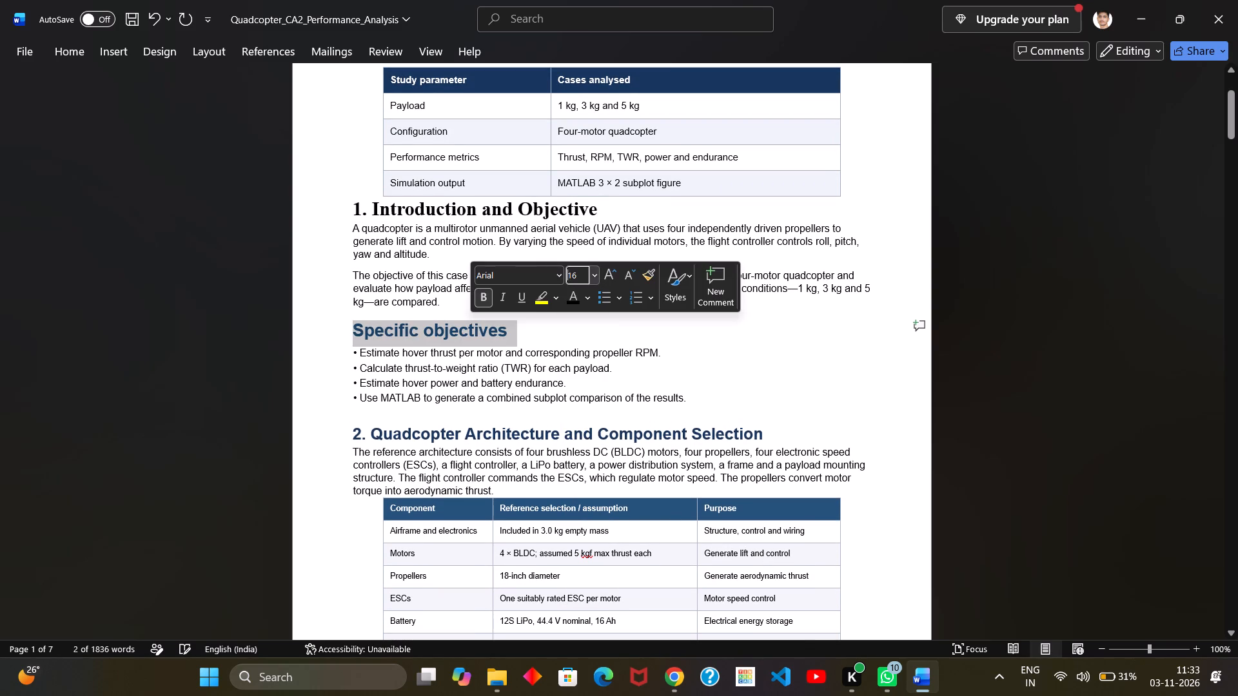
click(585, 297)
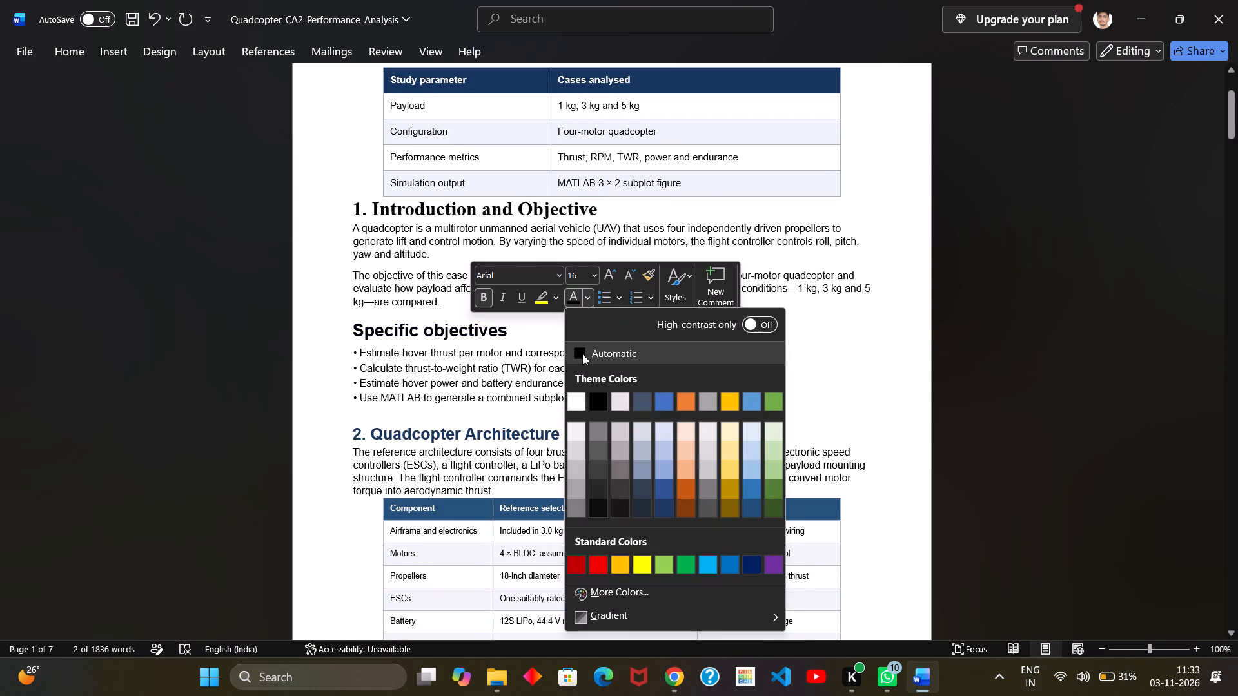
click(582, 354)
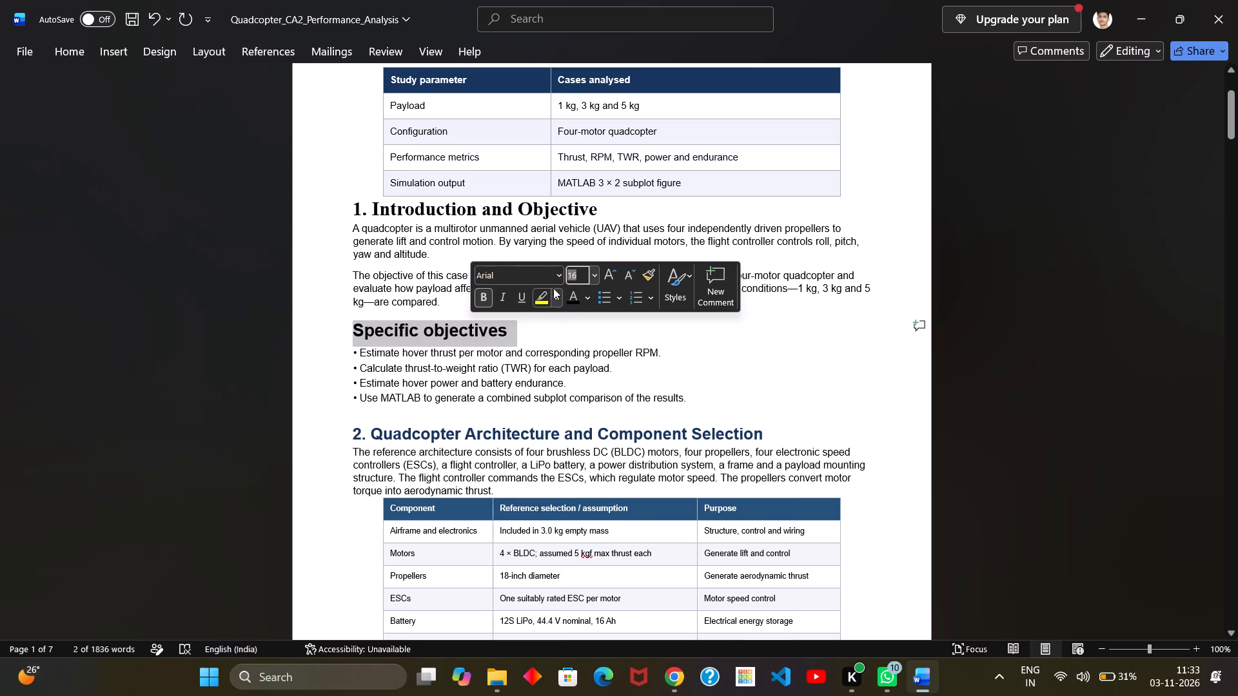
click(558, 273)
click(546, 388)
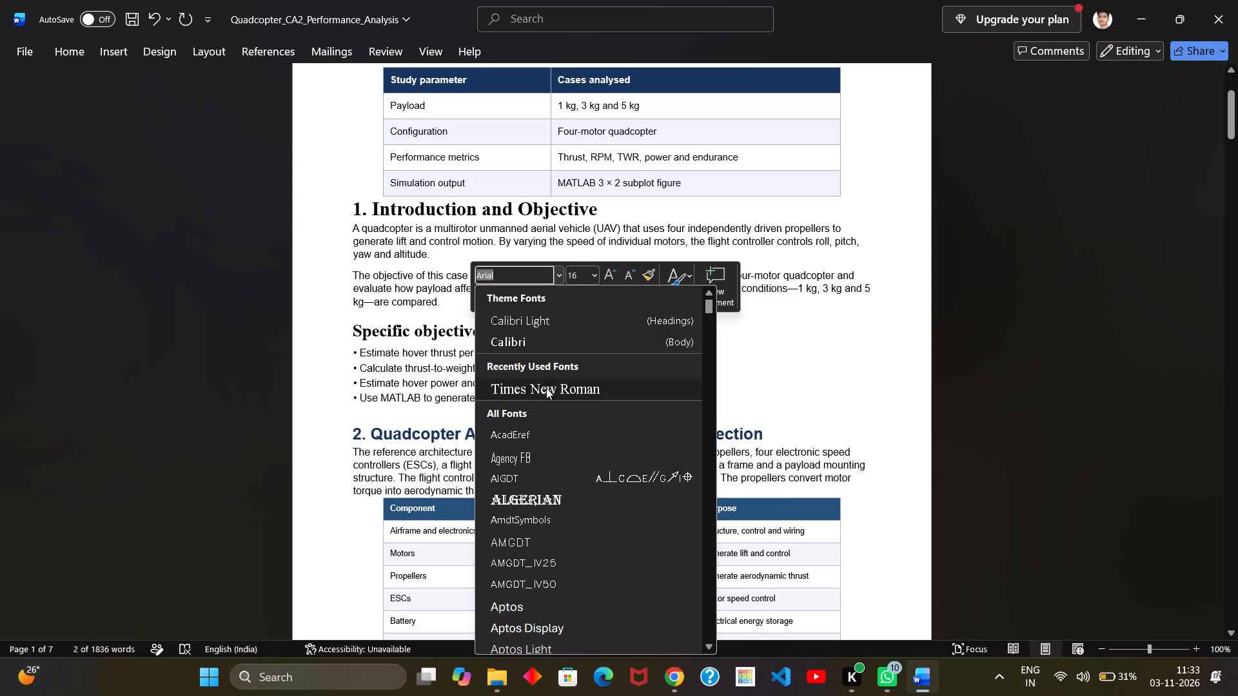
Format the heading "2. Quadcopter Architecture and Component Selection" in Times New Roman, size 16, with black font colour.
scroll(428, 363, down, 1)
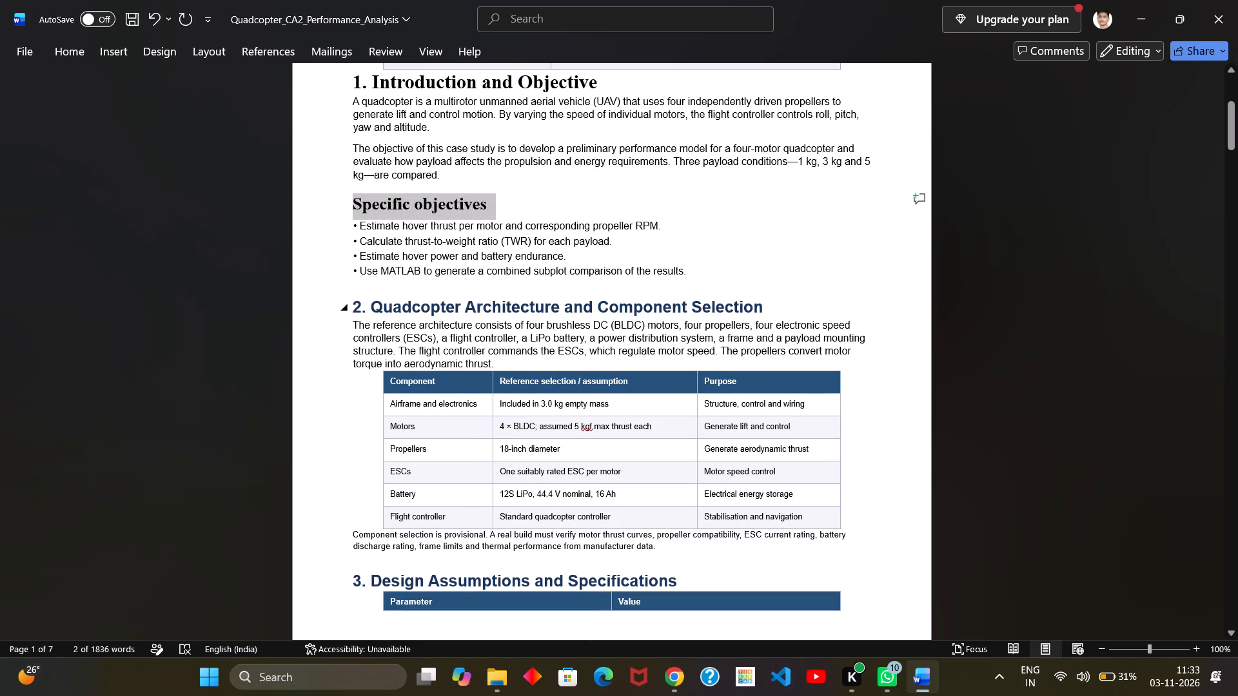
click(347, 304)
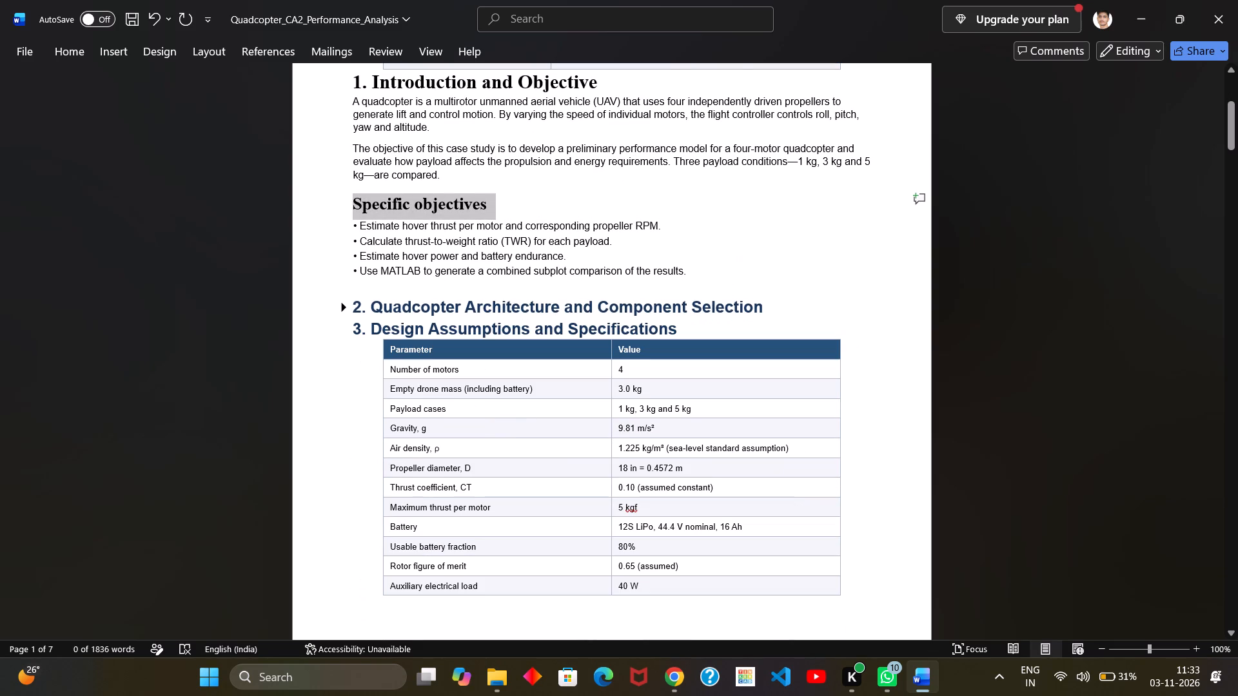
click(348, 309)
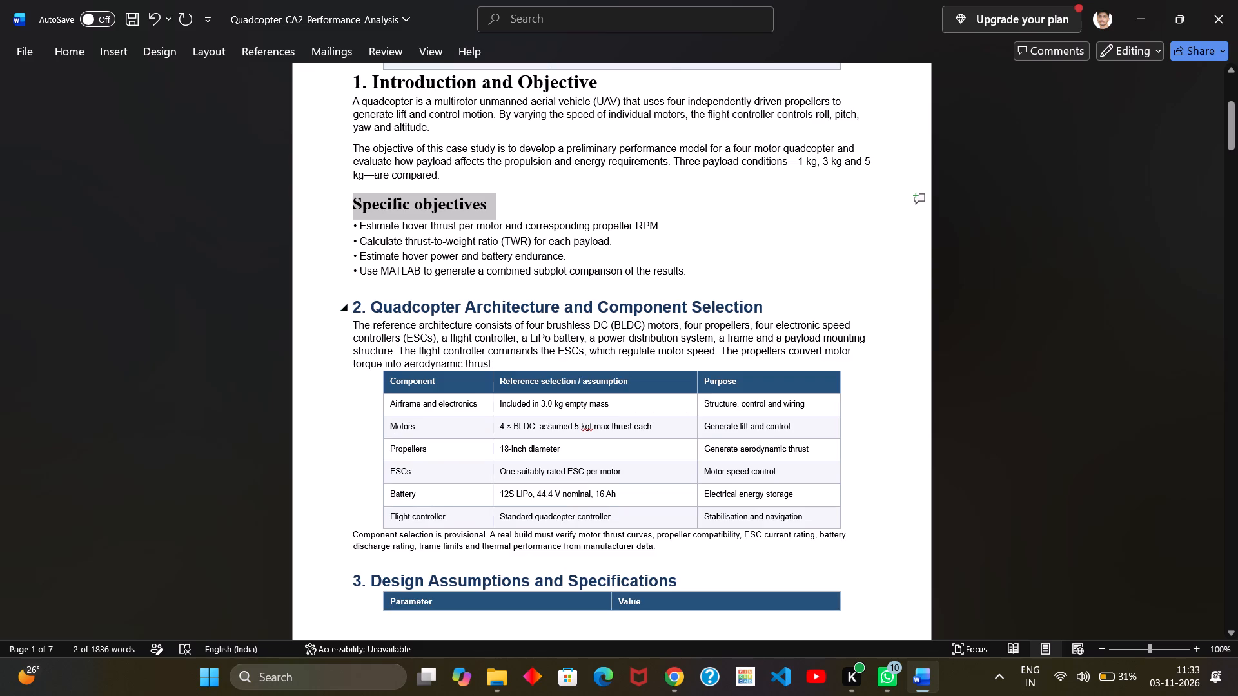
drag(356, 306, 731, 303)
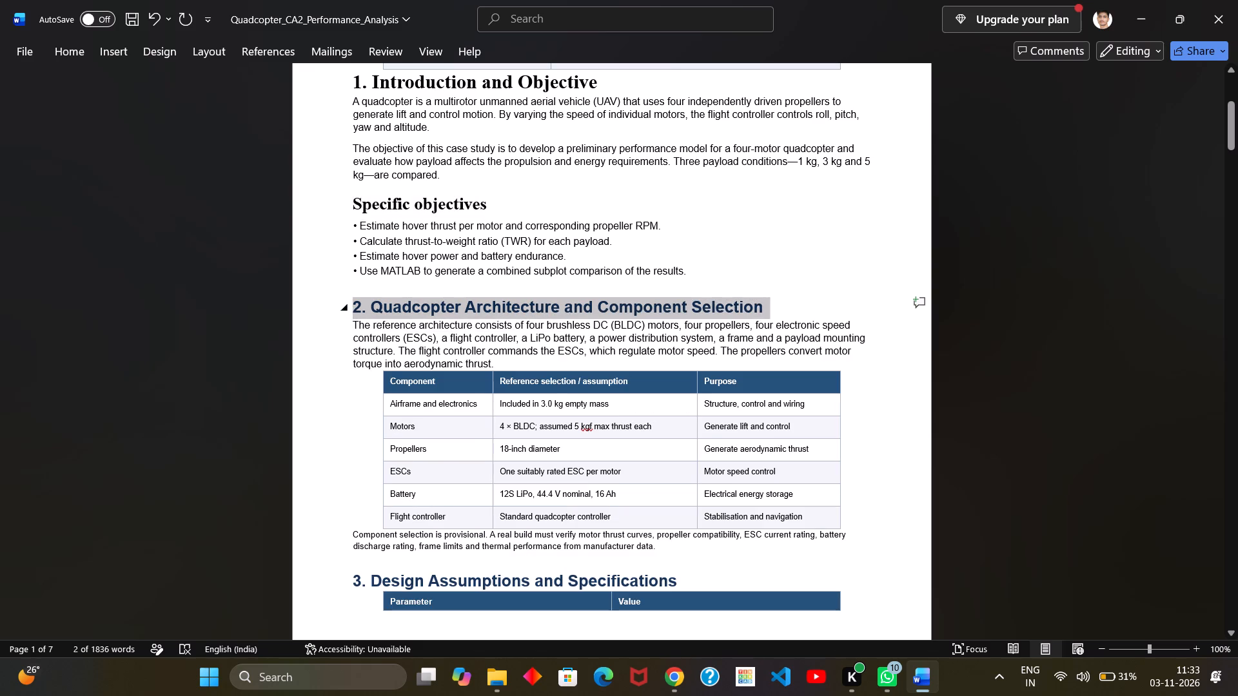
drag(731, 303, 750, 303)
click(838, 254)
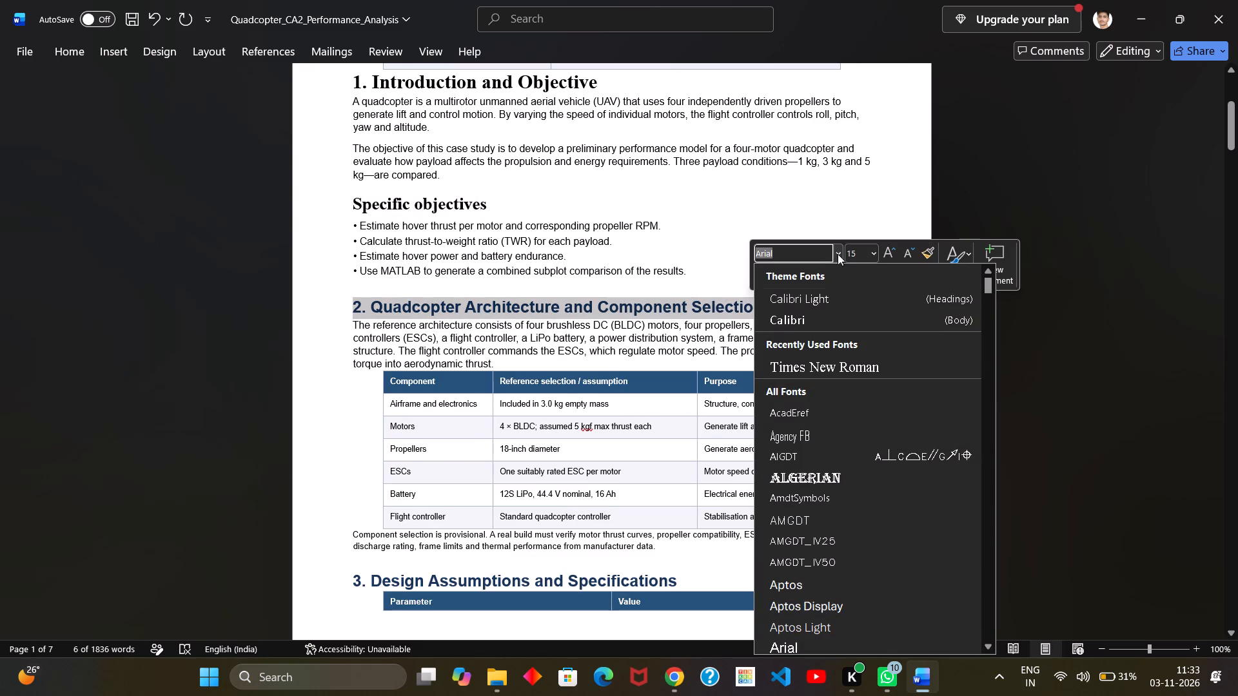
click(820, 362)
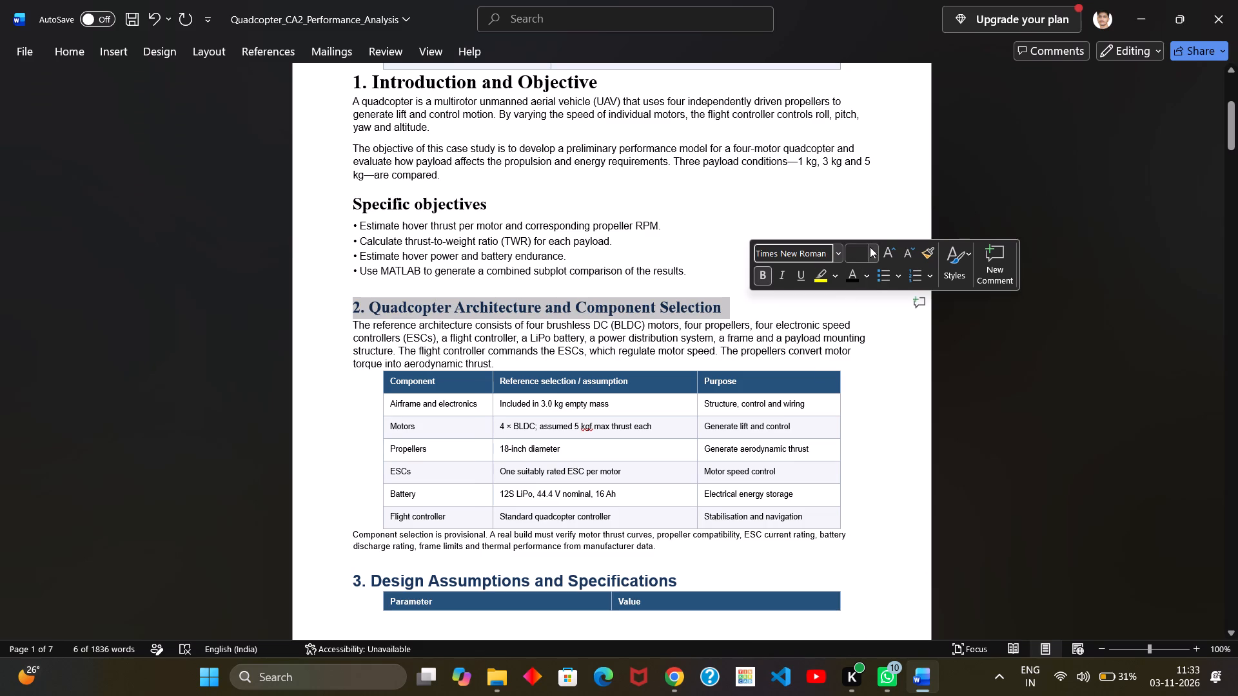
click(871, 246)
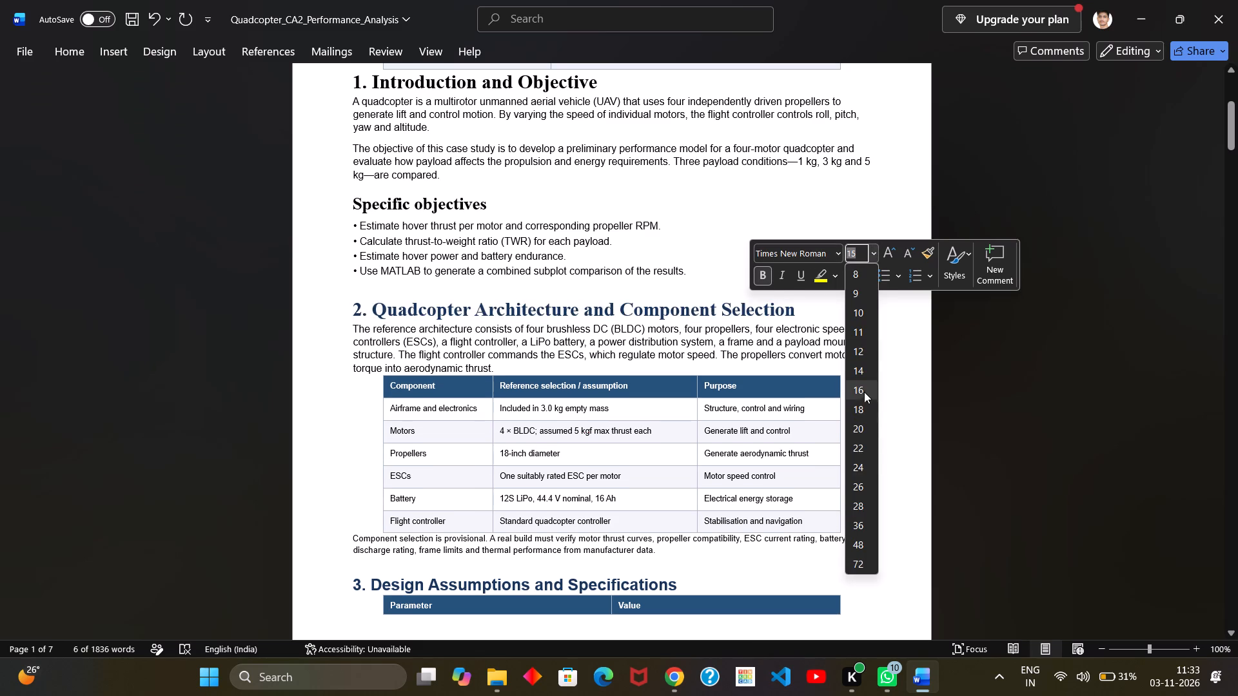
click(864, 389)
click(866, 272)
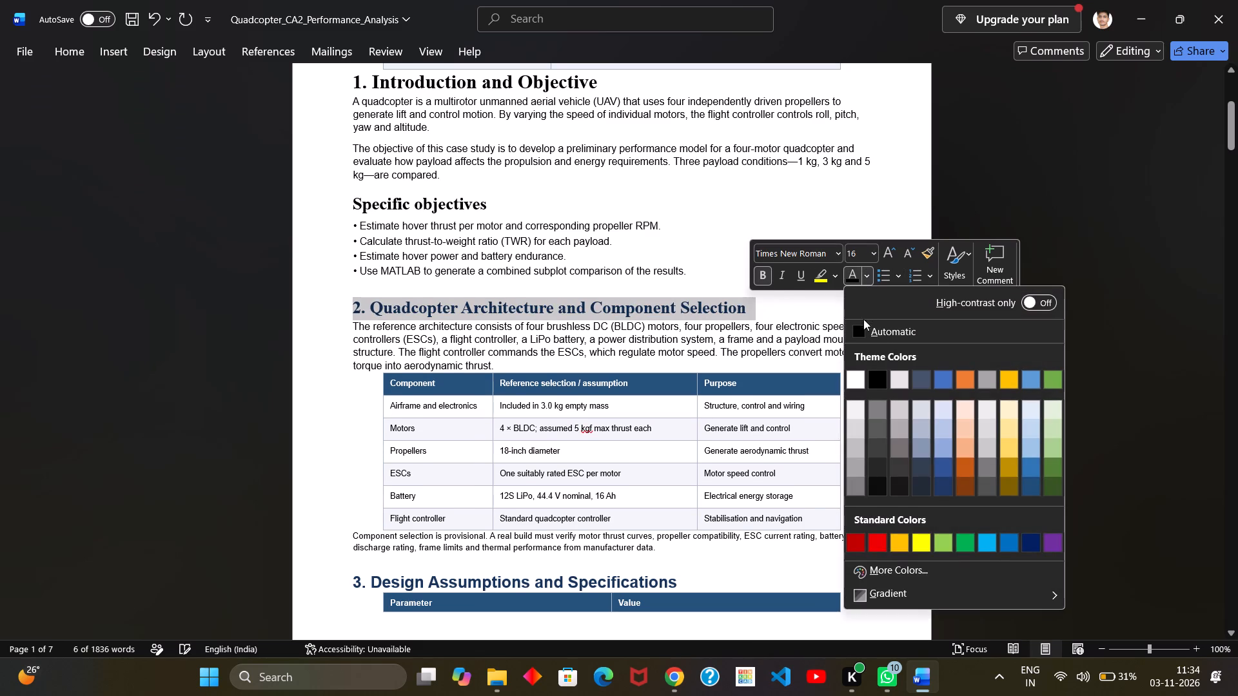
click(861, 329)
Format the heading "3. Design Assumptions and Specifications" in Times New Roman, size 16, with black font colour.
scroll(478, 378, down, 1)
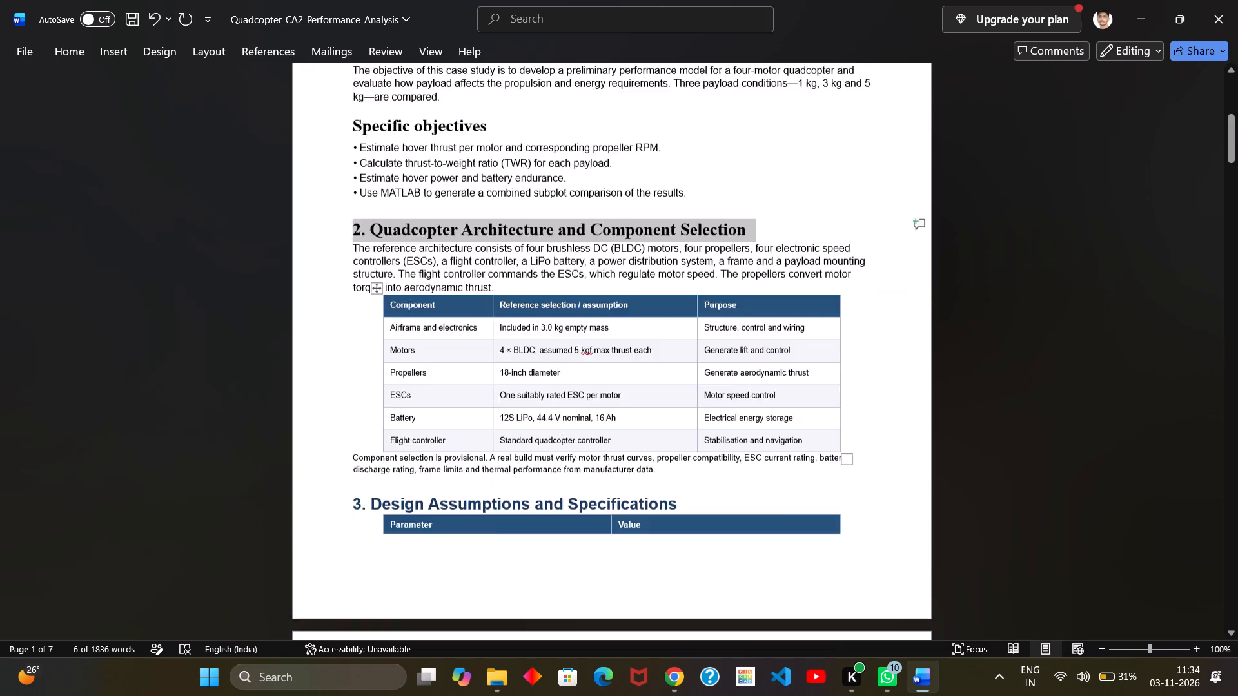
scroll(478, 378, down, 2)
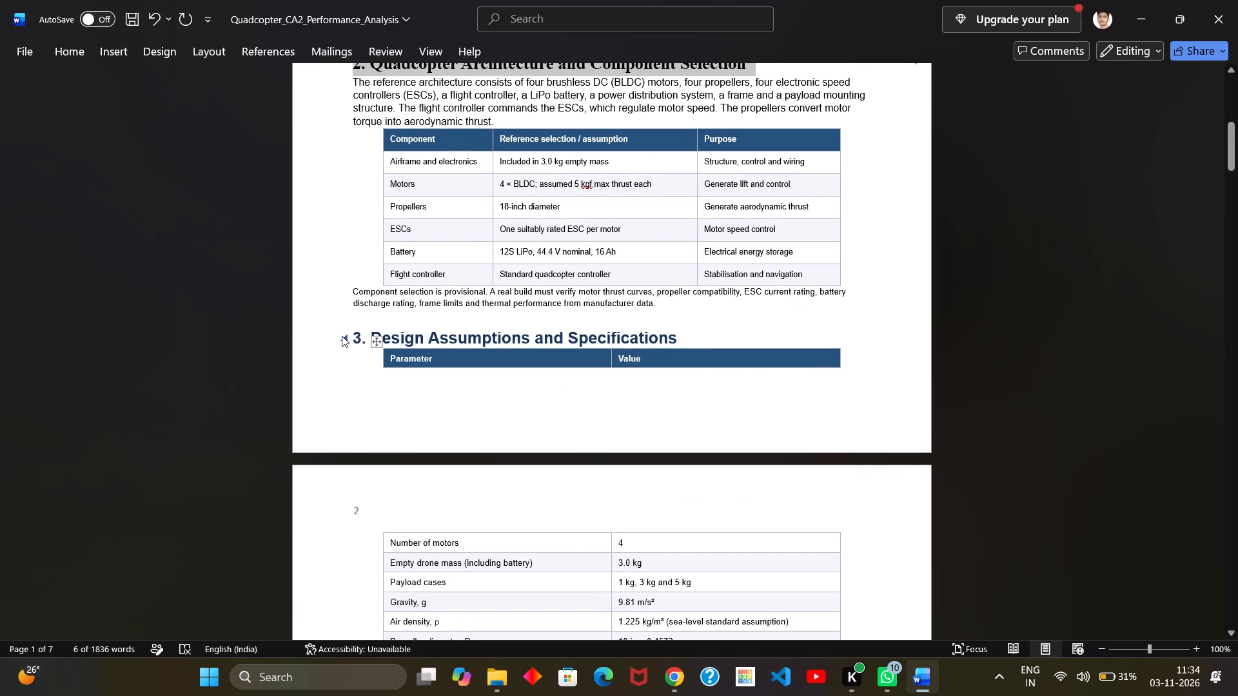
drag(351, 336, 673, 339)
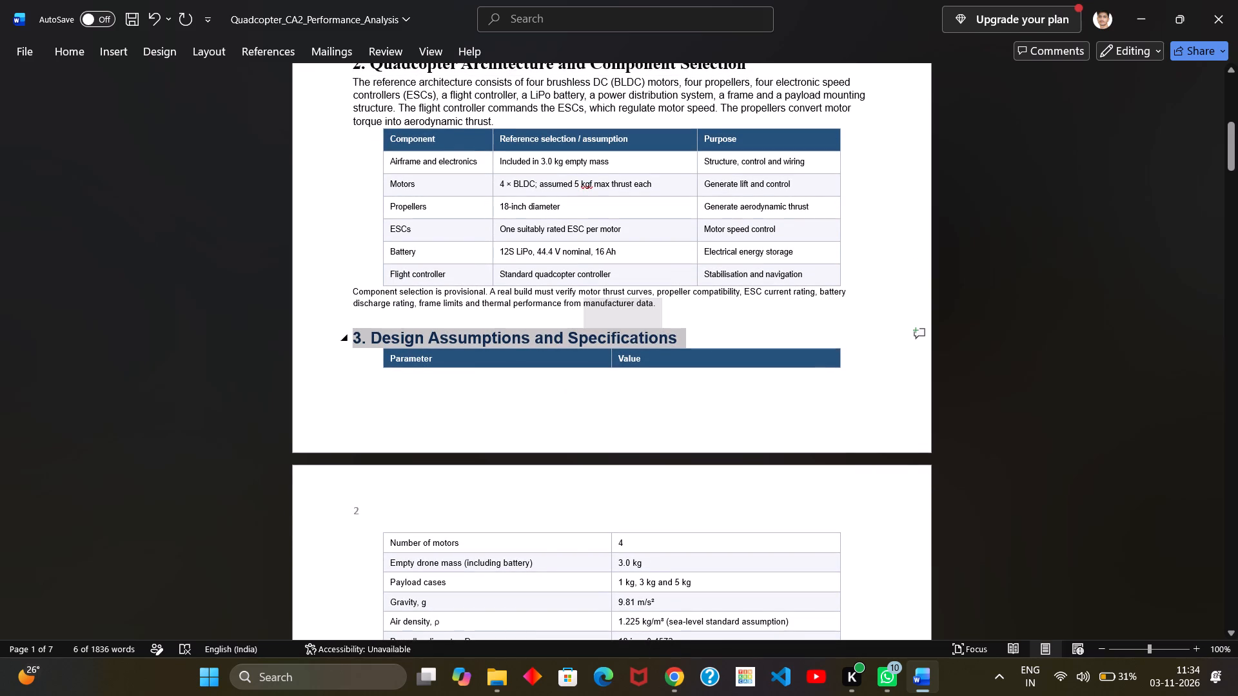
drag(673, 339, 675, 340)
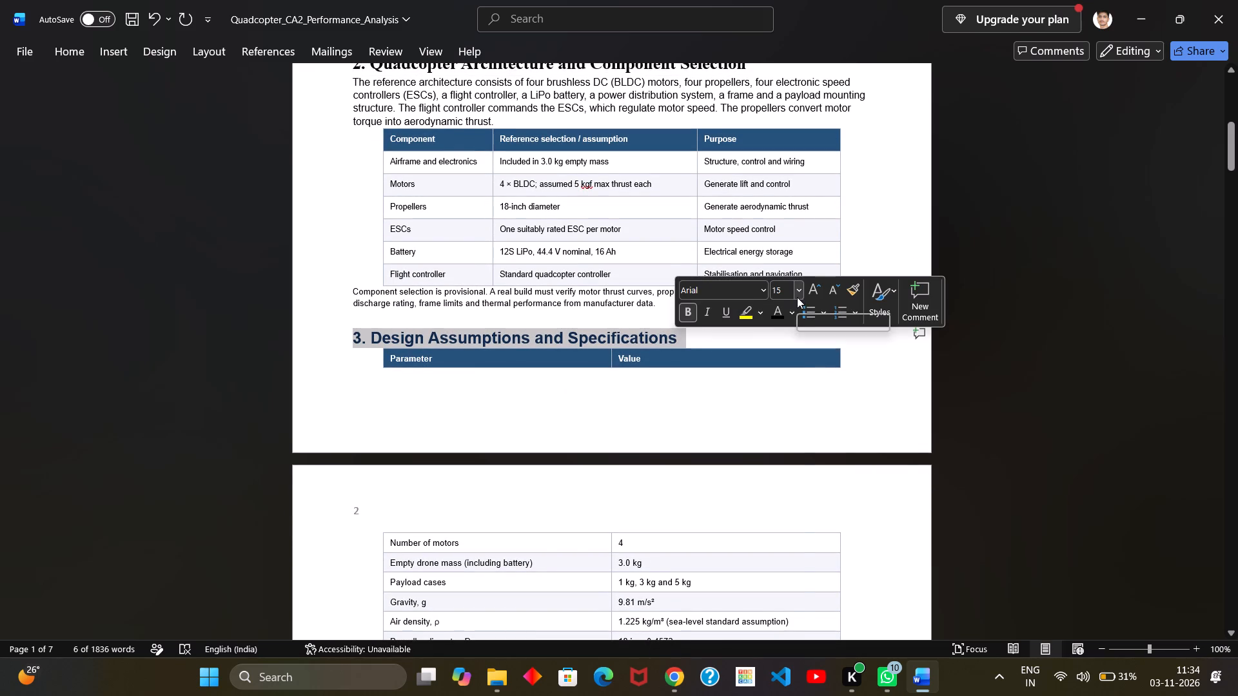
click(798, 296)
click(786, 425)
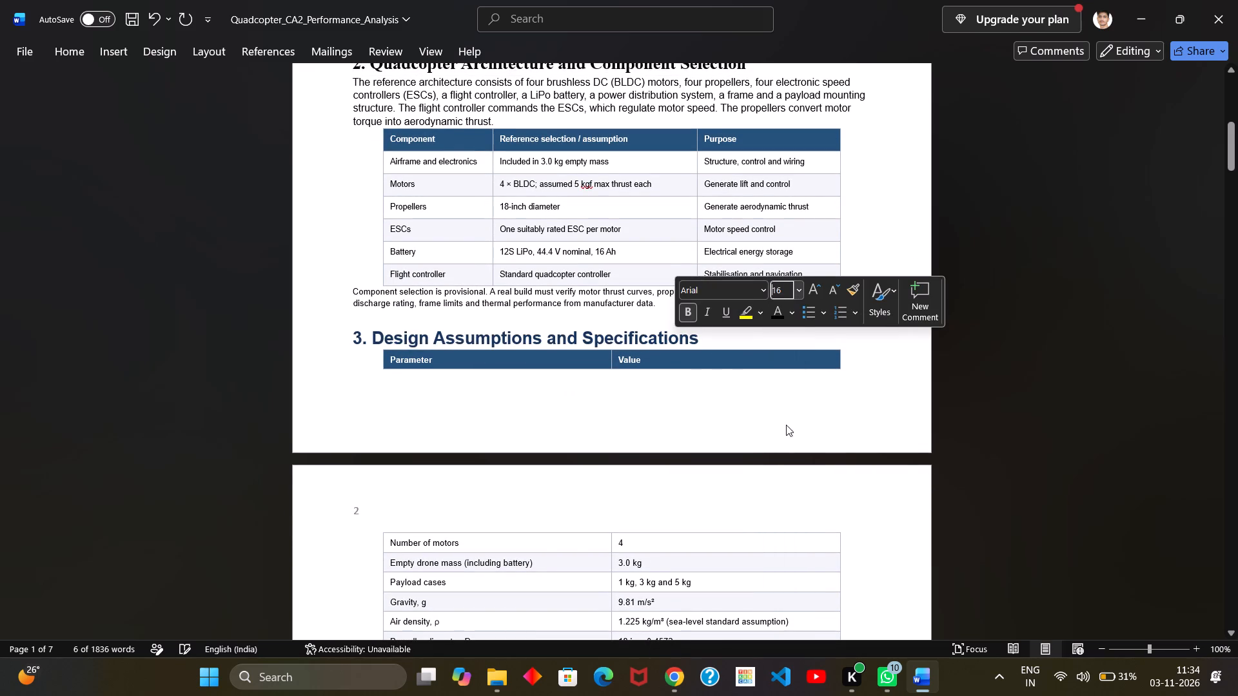
click(764, 289)
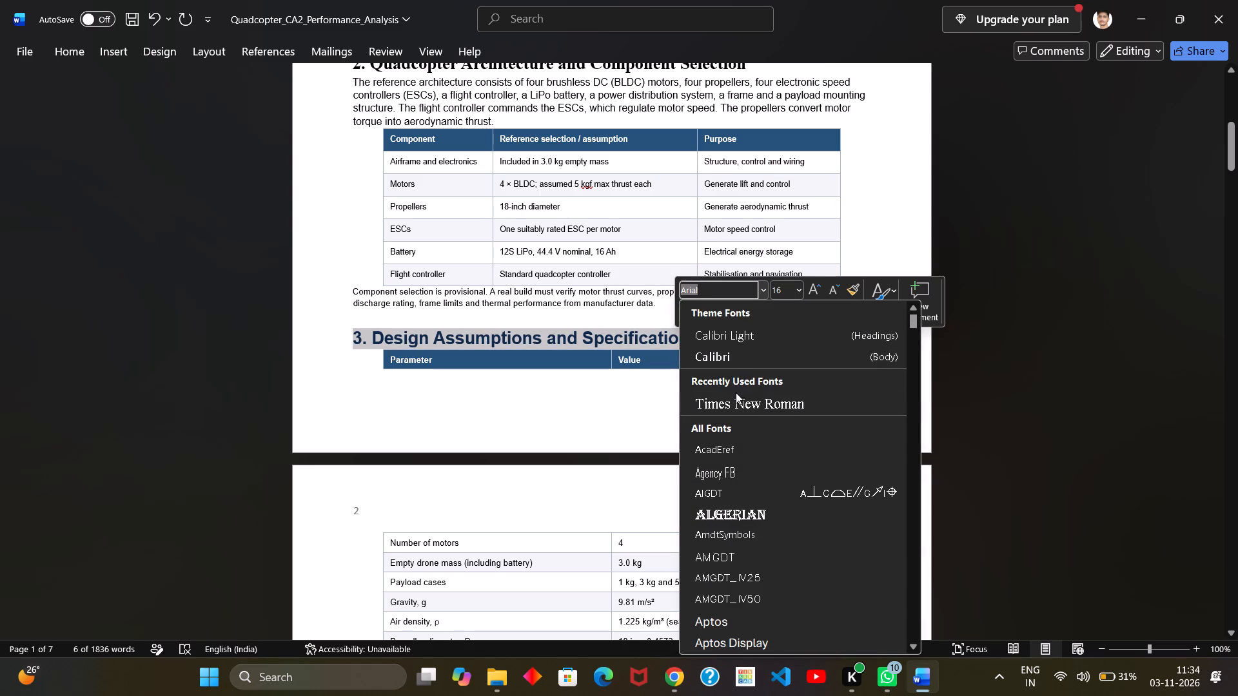
click(734, 395)
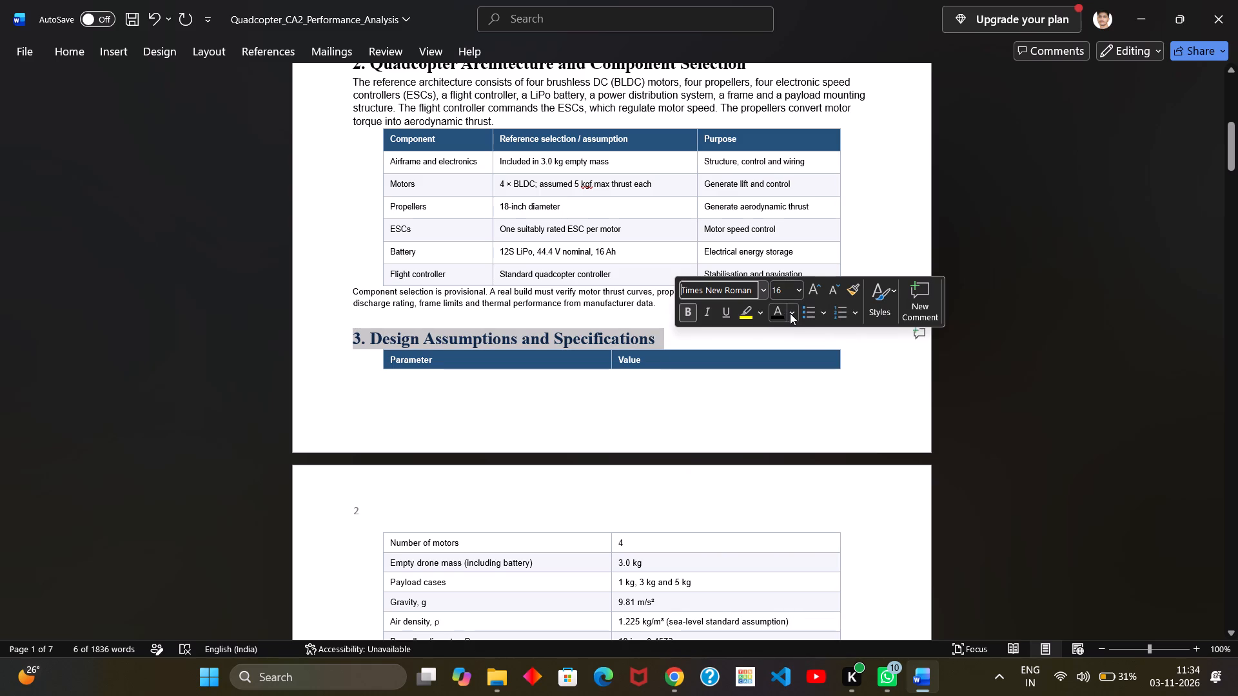
click(791, 314)
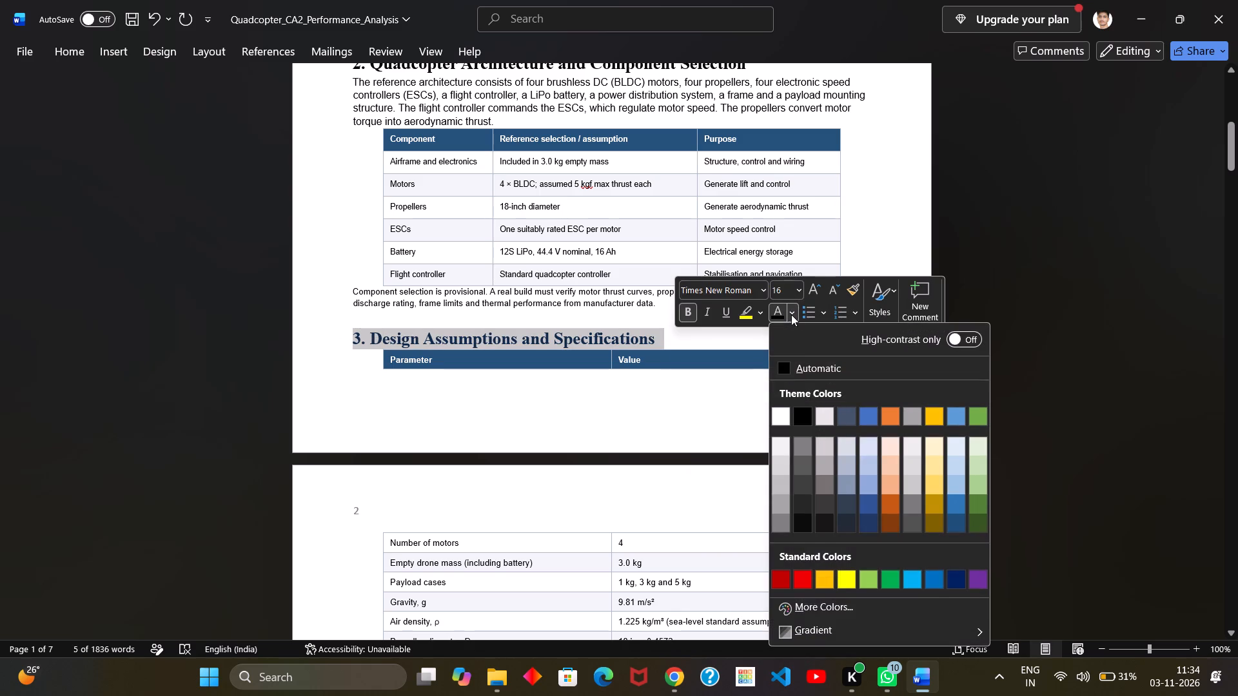
click(779, 363)
Set the heading "4. Mathematical Modelling and Equations" in Times New Roman with black font colour.
scroll(510, 389, down, 1)
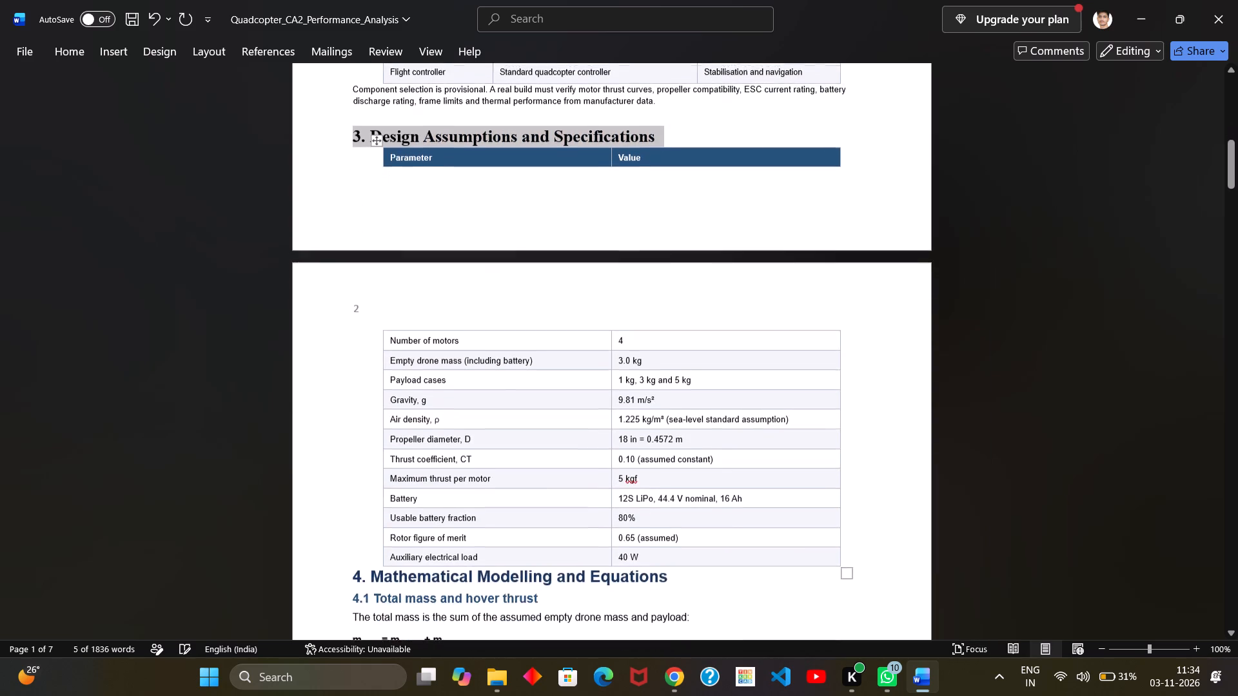
scroll(496, 362, down, 1)
drag(351, 273, 551, 288)
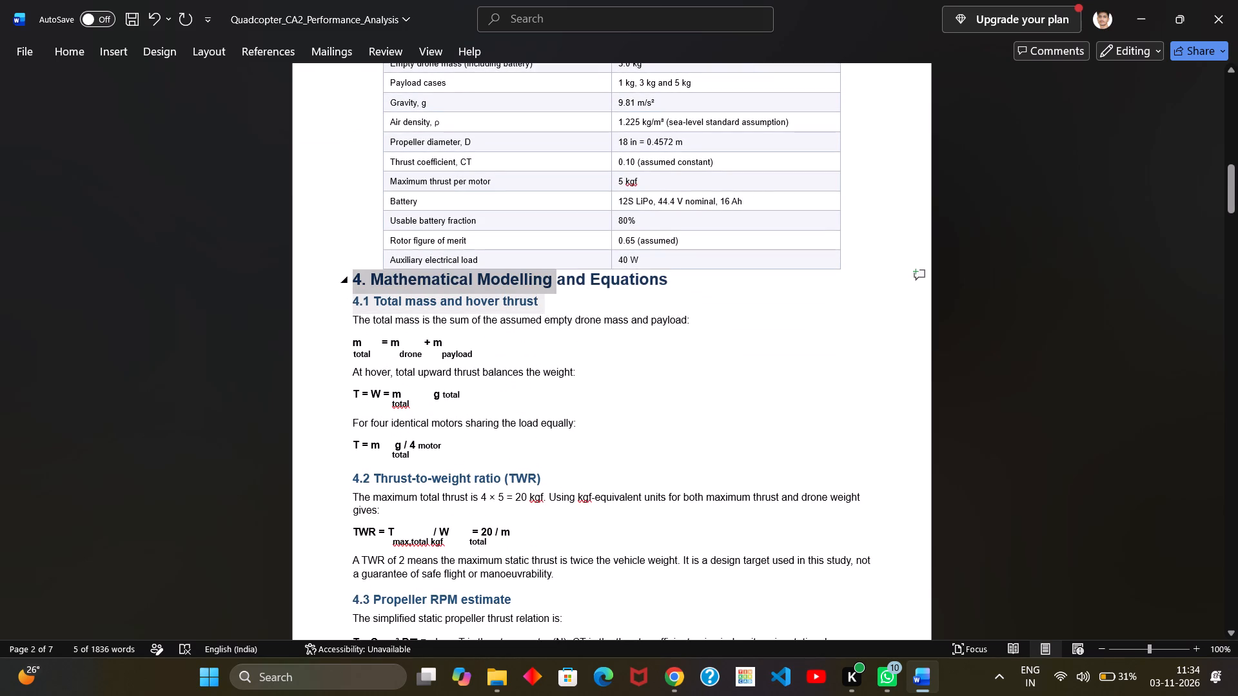
drag(551, 288, 651, 286)
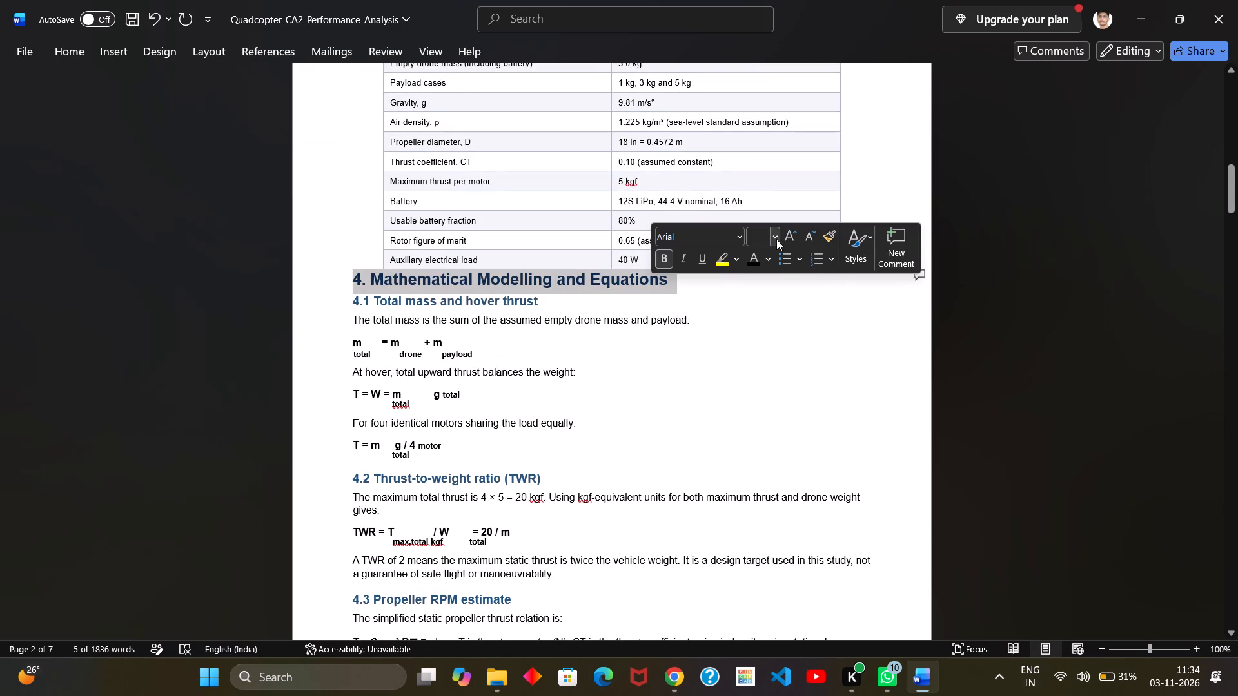
click(737, 235)
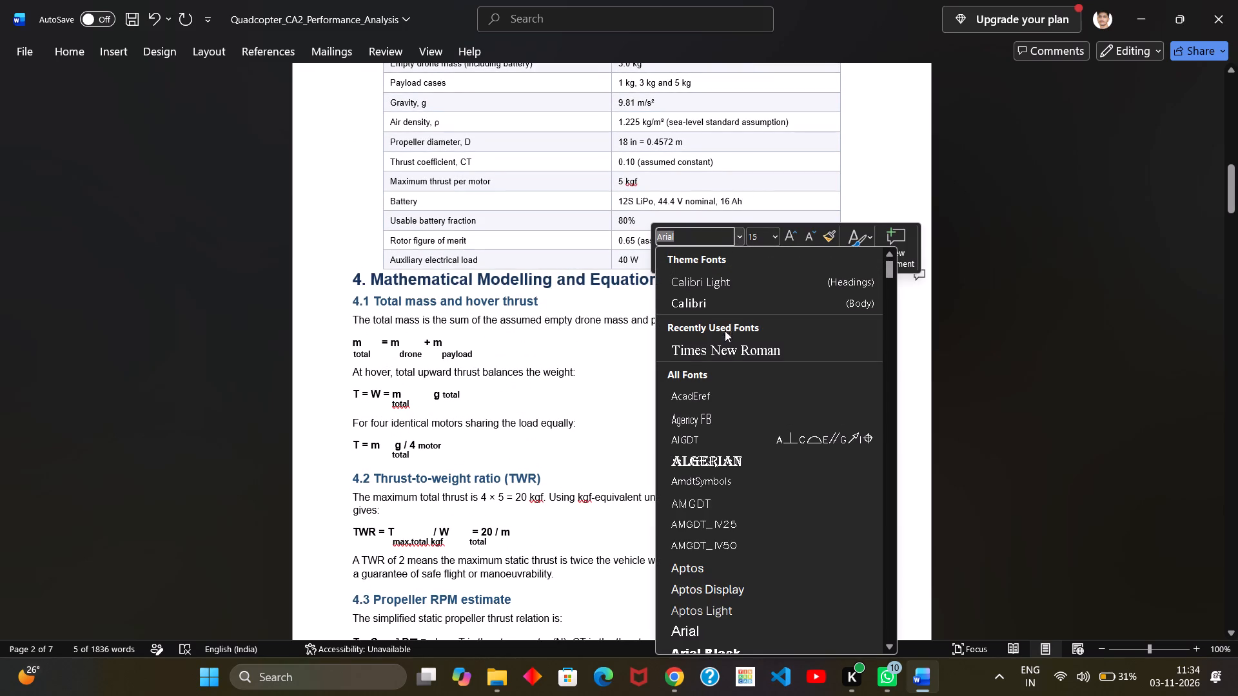
click(723, 343)
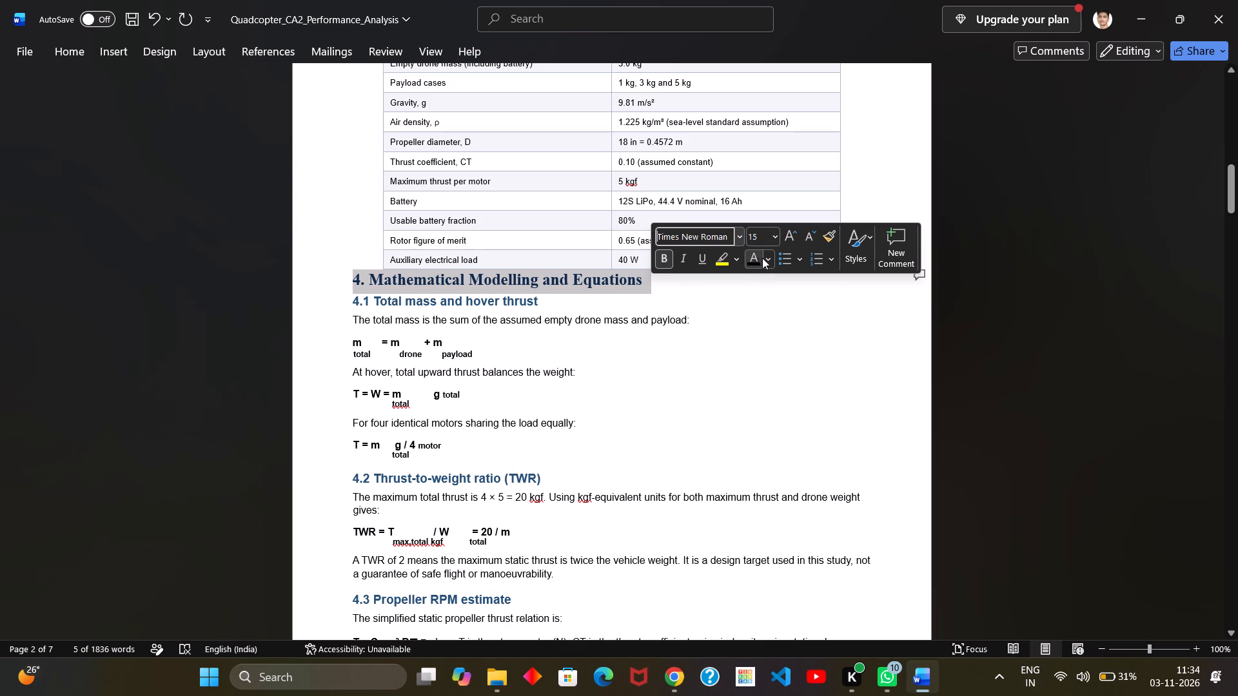
click(765, 258)
click(759, 312)
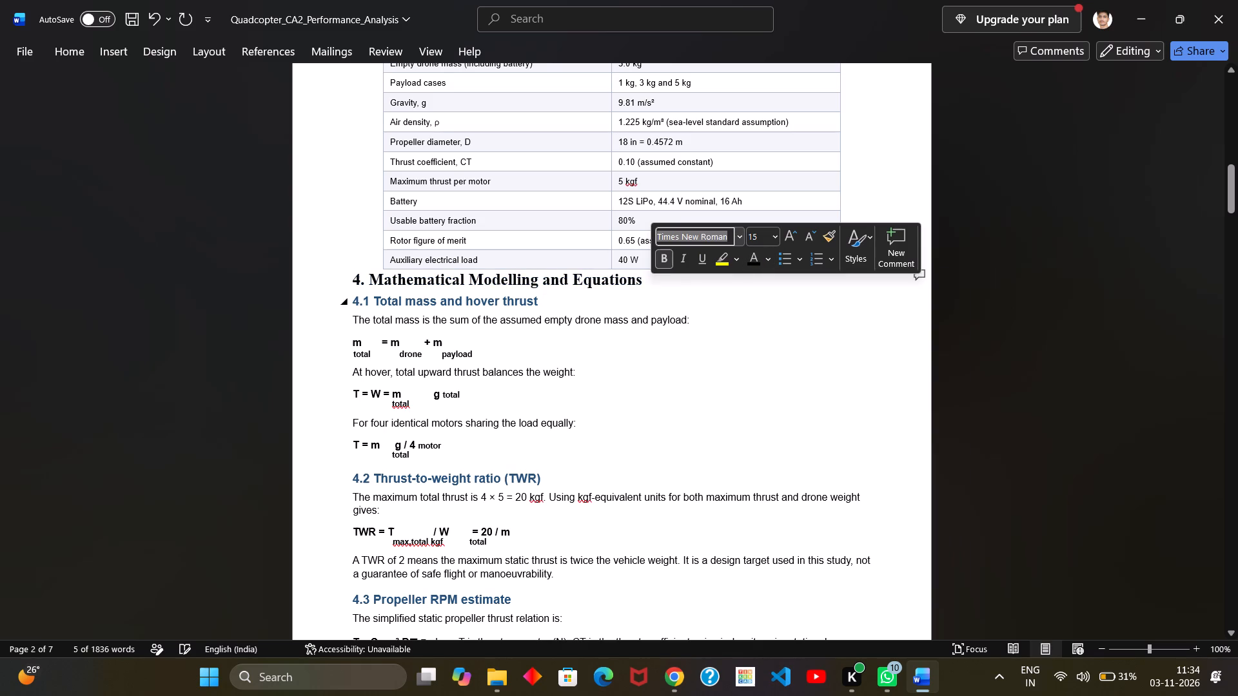
Set the subheading "4.1 Total mass and hover thrust" in Times New Roman with black font colour.
drag(348, 299, 437, 298)
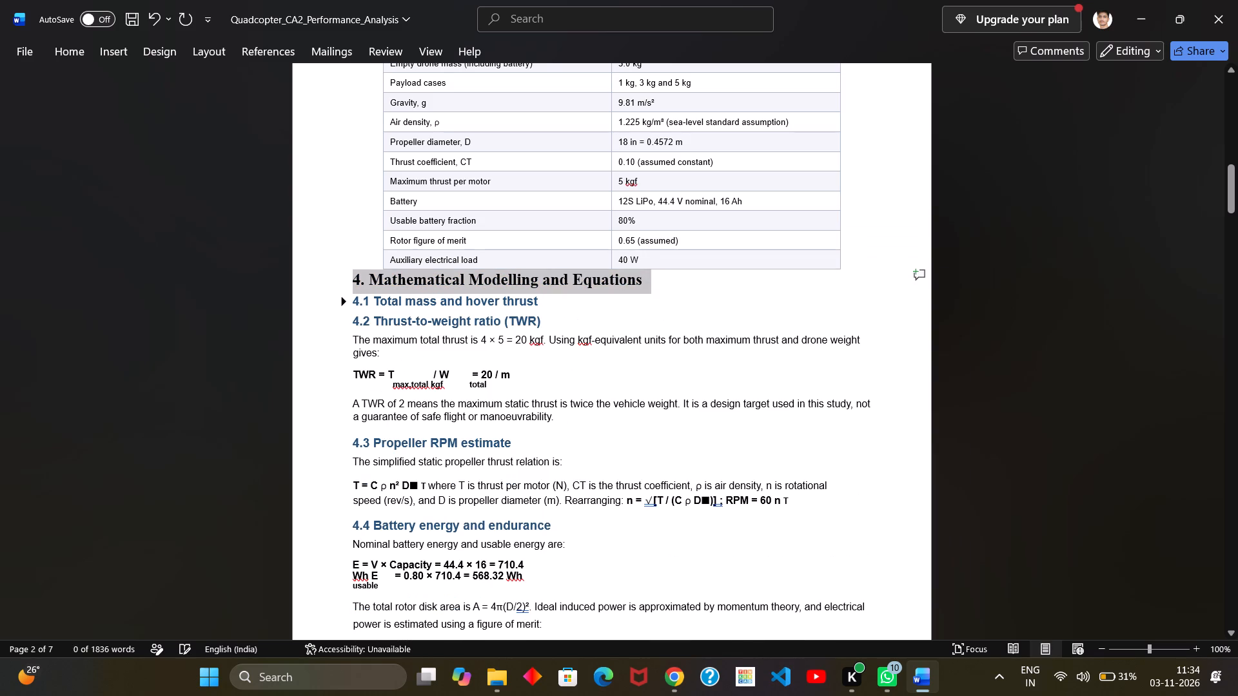
drag(437, 298, 342, 301)
click(342, 301)
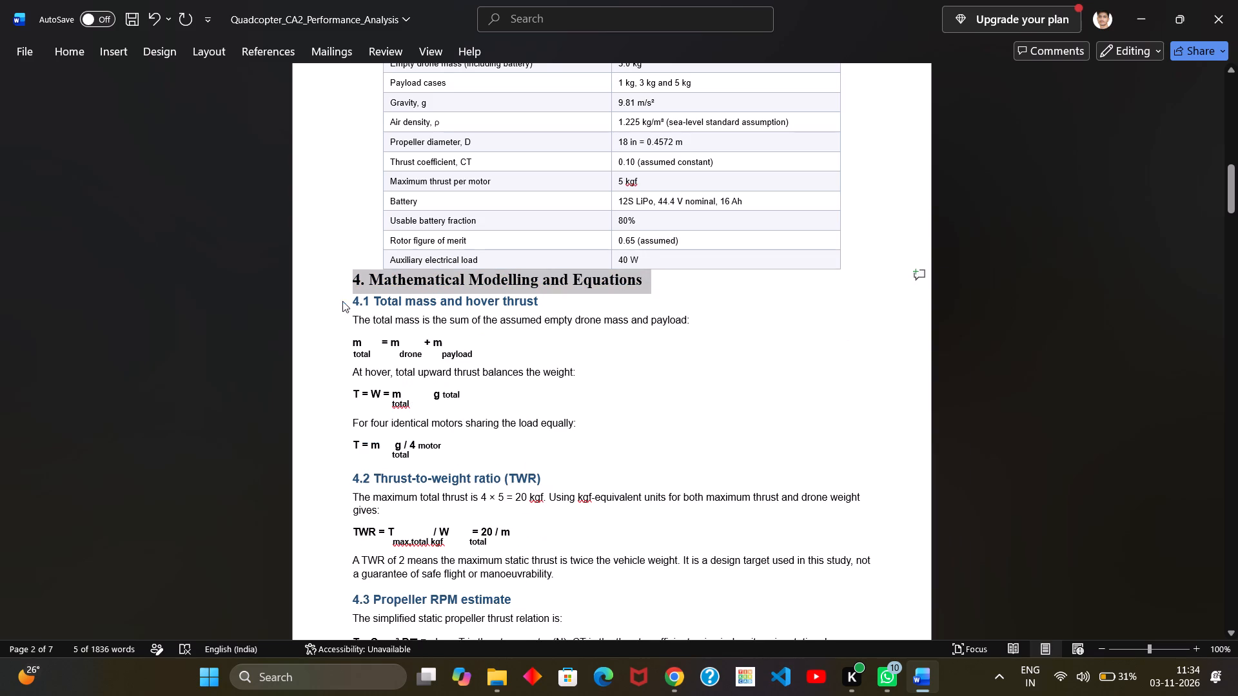
drag(560, 300, 359, 298)
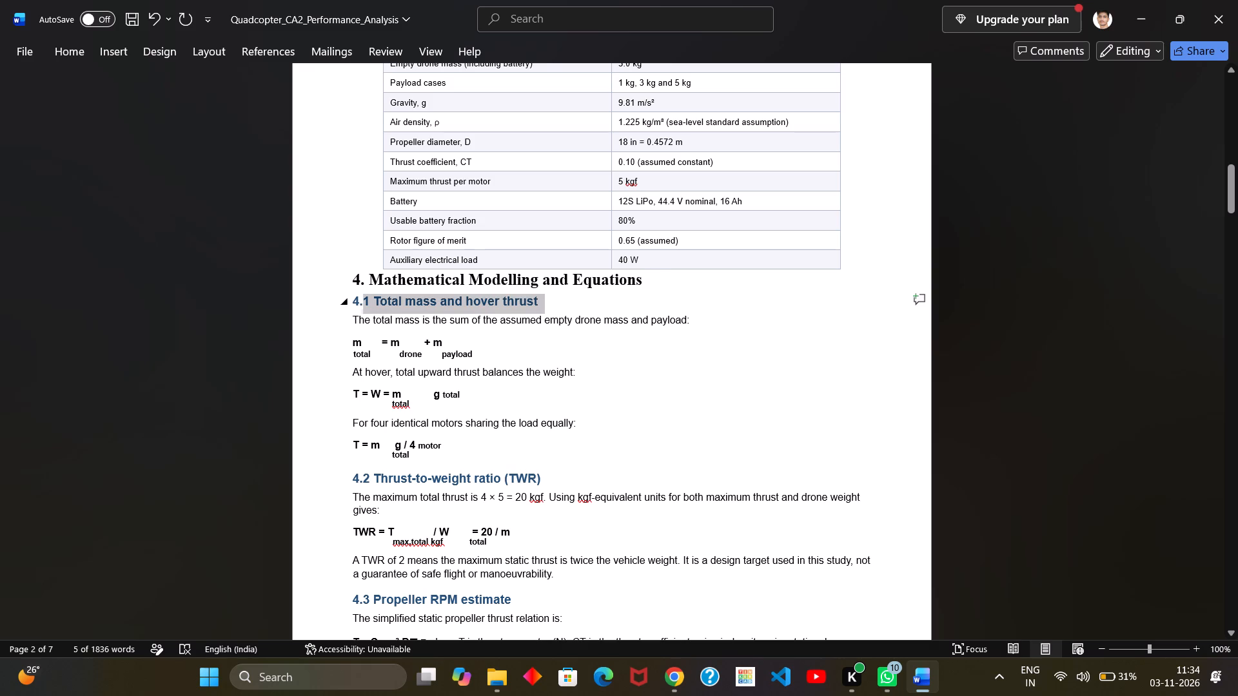
drag(359, 298, 350, 300)
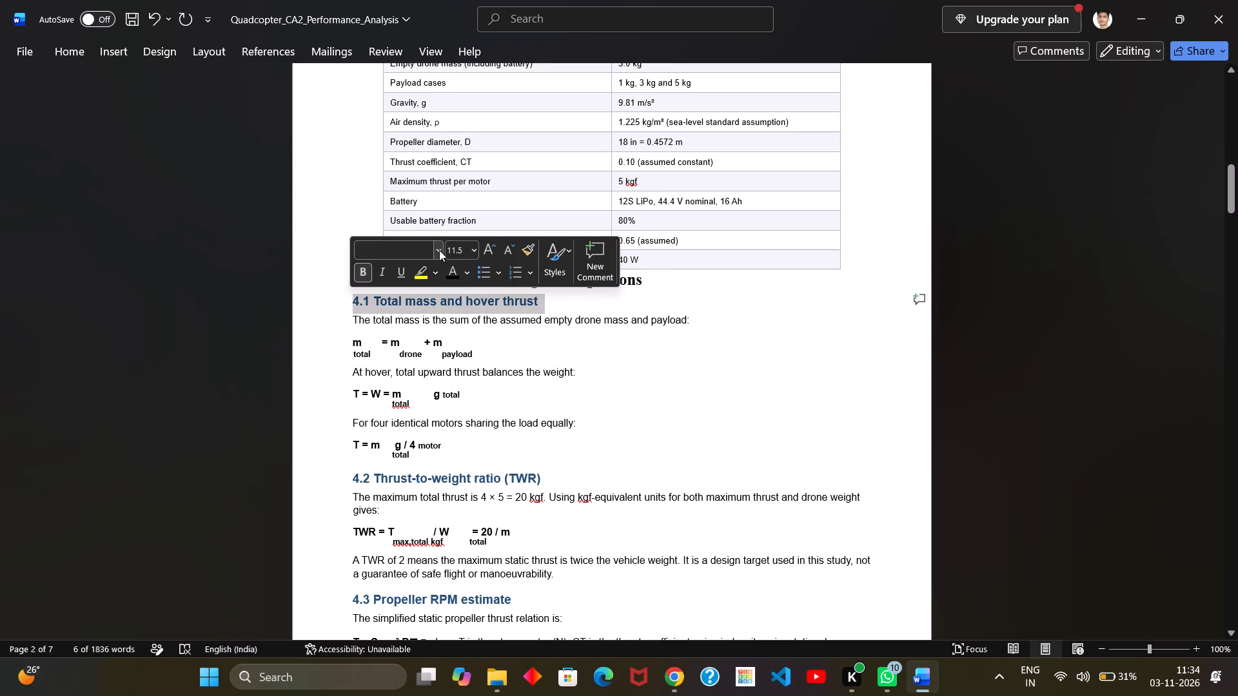
click(439, 250)
click(400, 365)
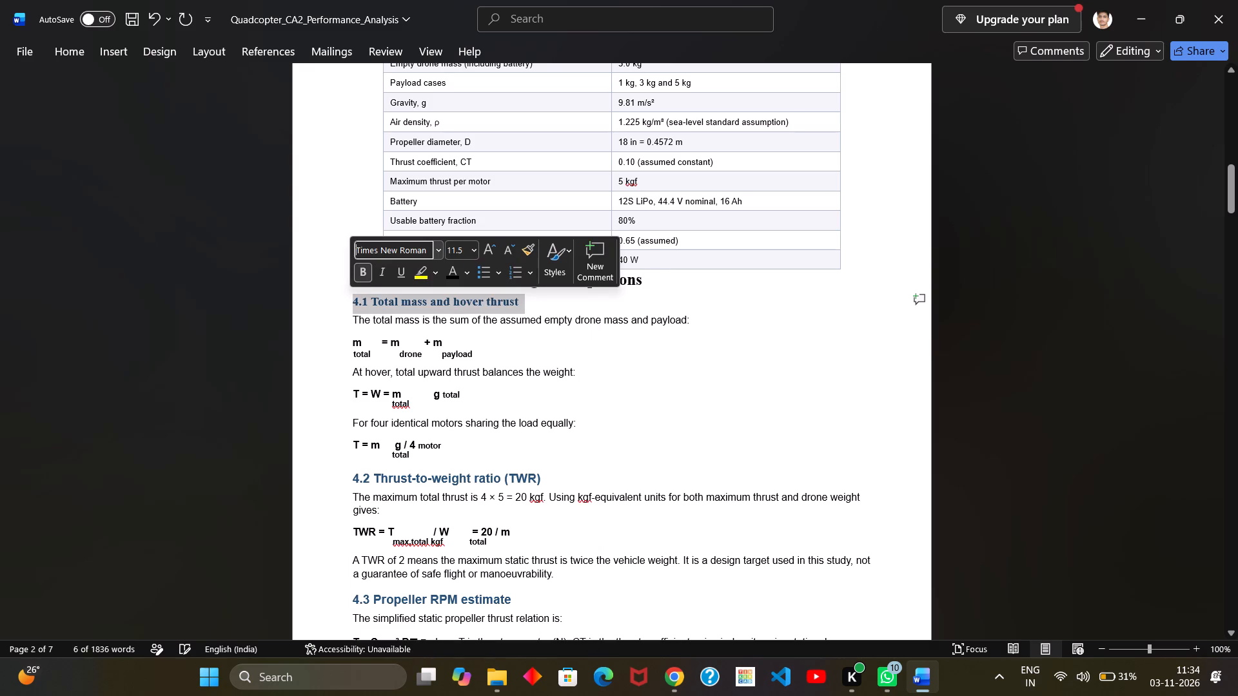
click(466, 276)
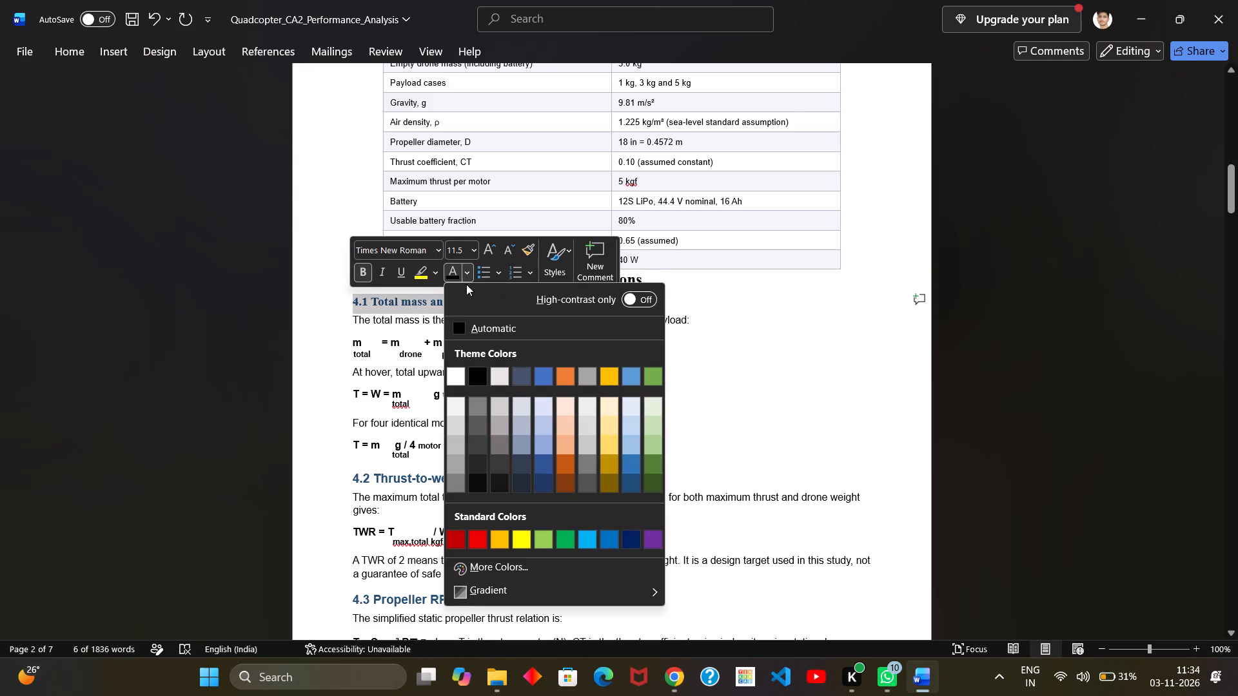
click(464, 323)
click(593, 378)
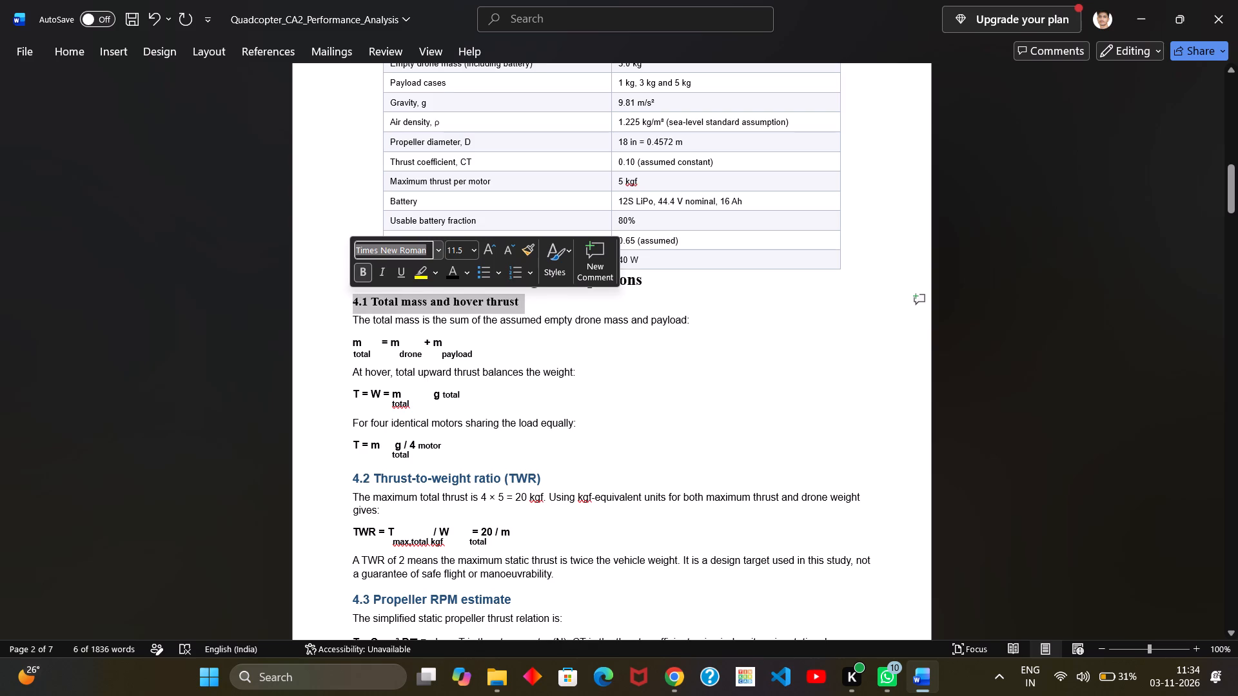
Delete the stray black square symbol and the space after D in the thrust equation under section 4.3.
scroll(593, 378, down, 2)
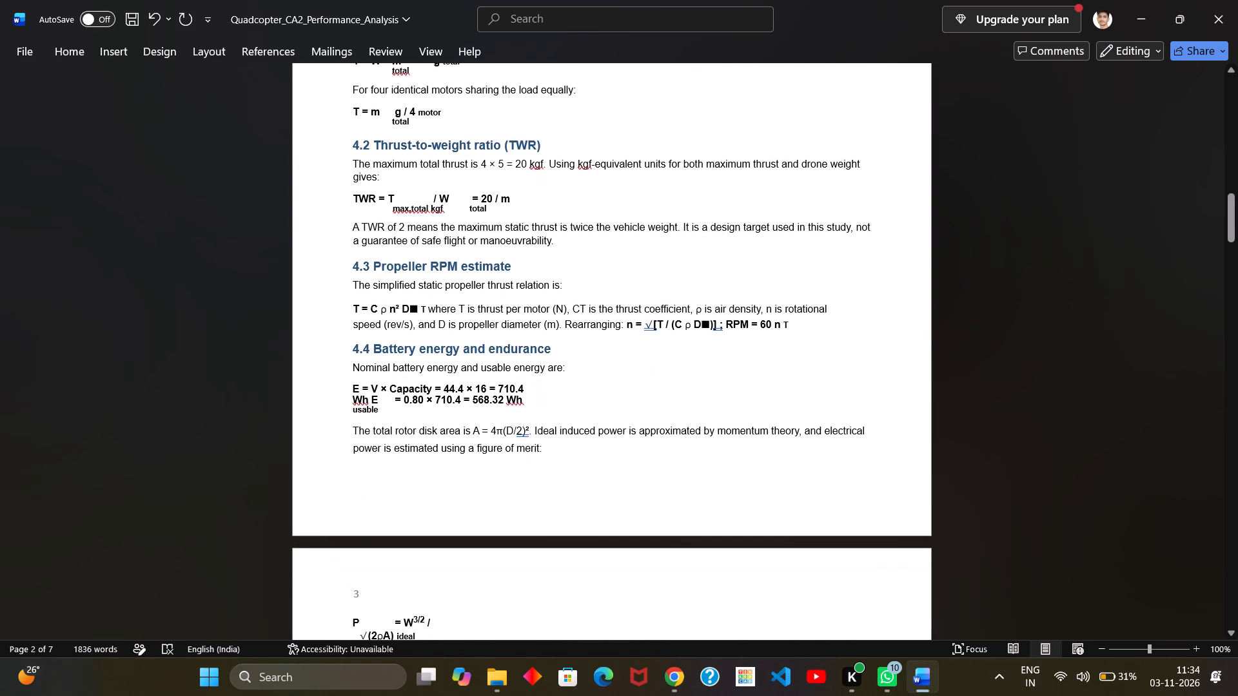
click(422, 313)
key(BackSpace)
key(BackSpace)
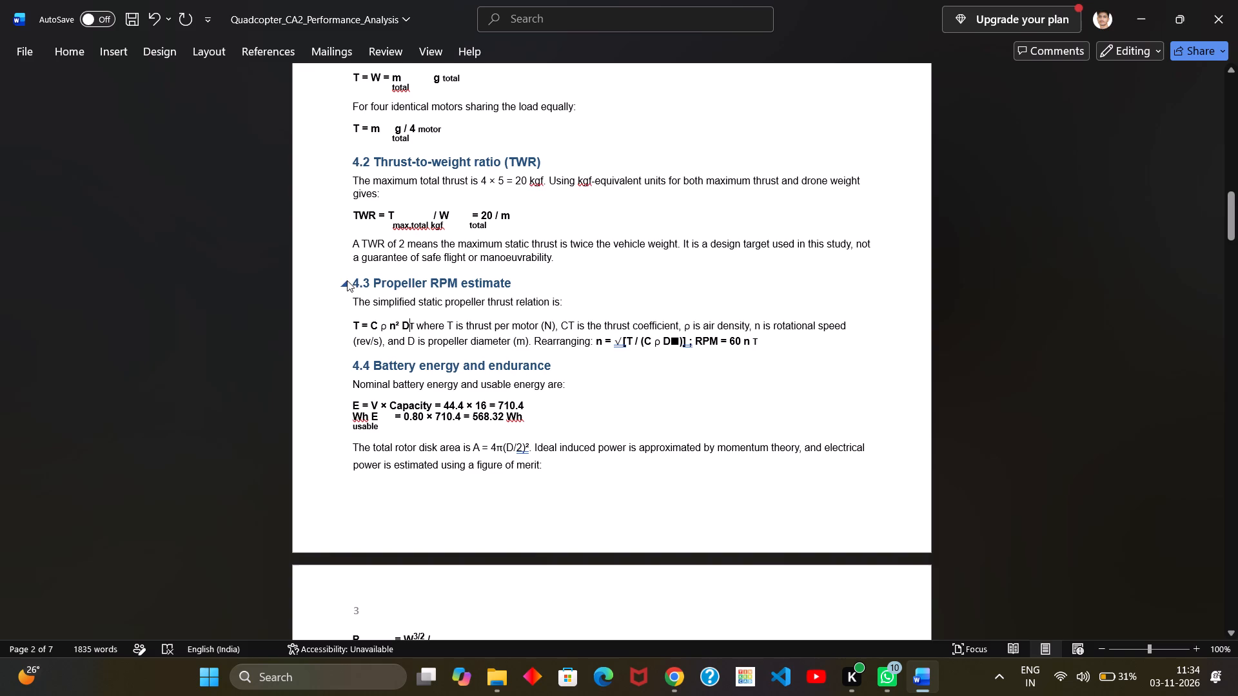
Set the subheading "4.2 Thrust-to-weight ratio (TWR)" in Times New Roman with black font colour.
scroll(351, 162, up, 1)
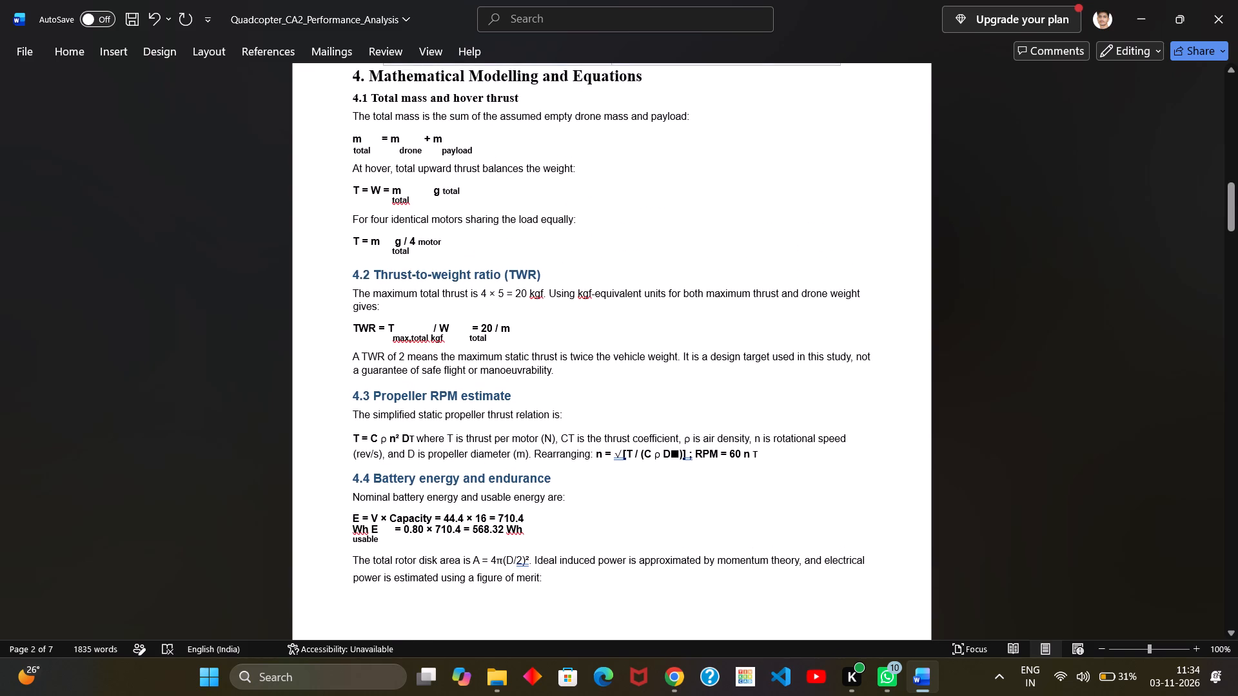
drag(544, 272, 342, 273)
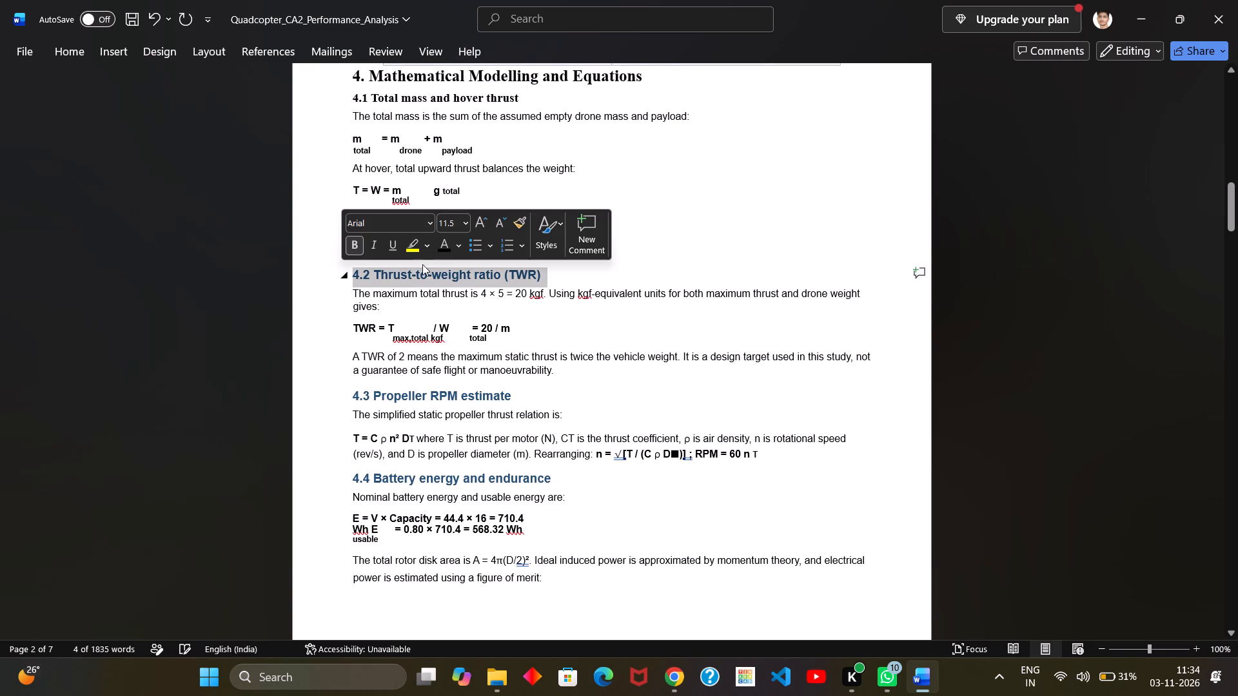
click(466, 224)
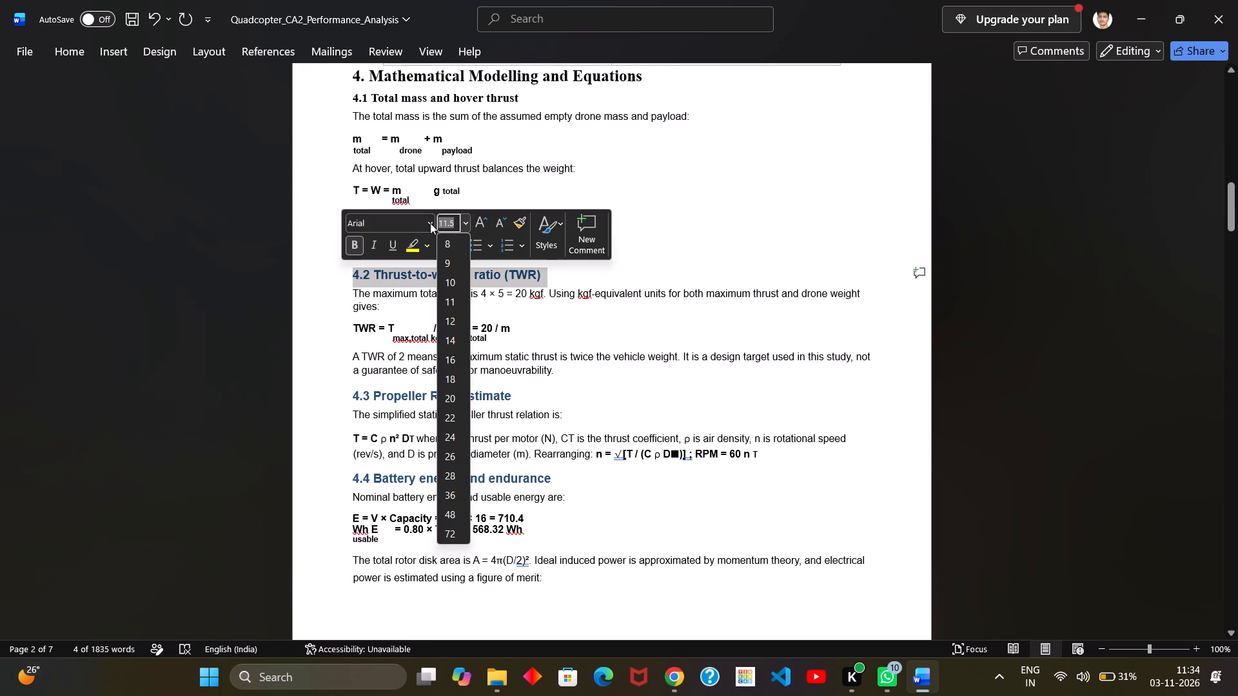
click(429, 222)
click(393, 335)
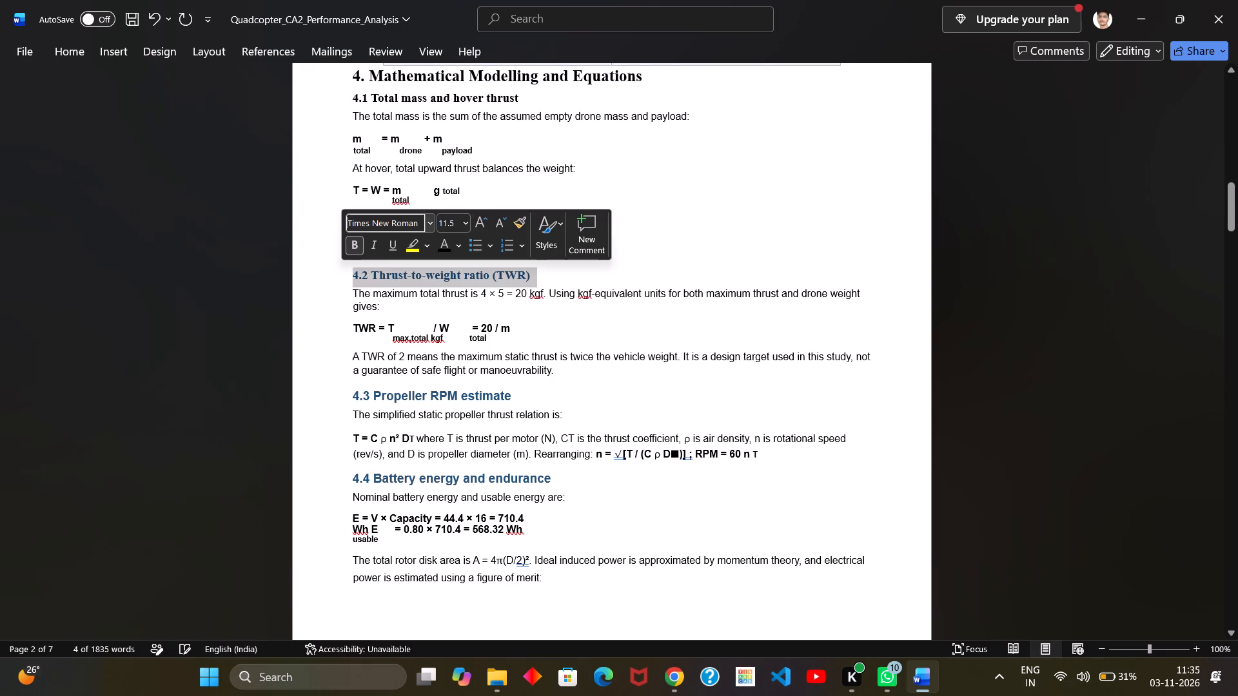
click(457, 240)
click(461, 303)
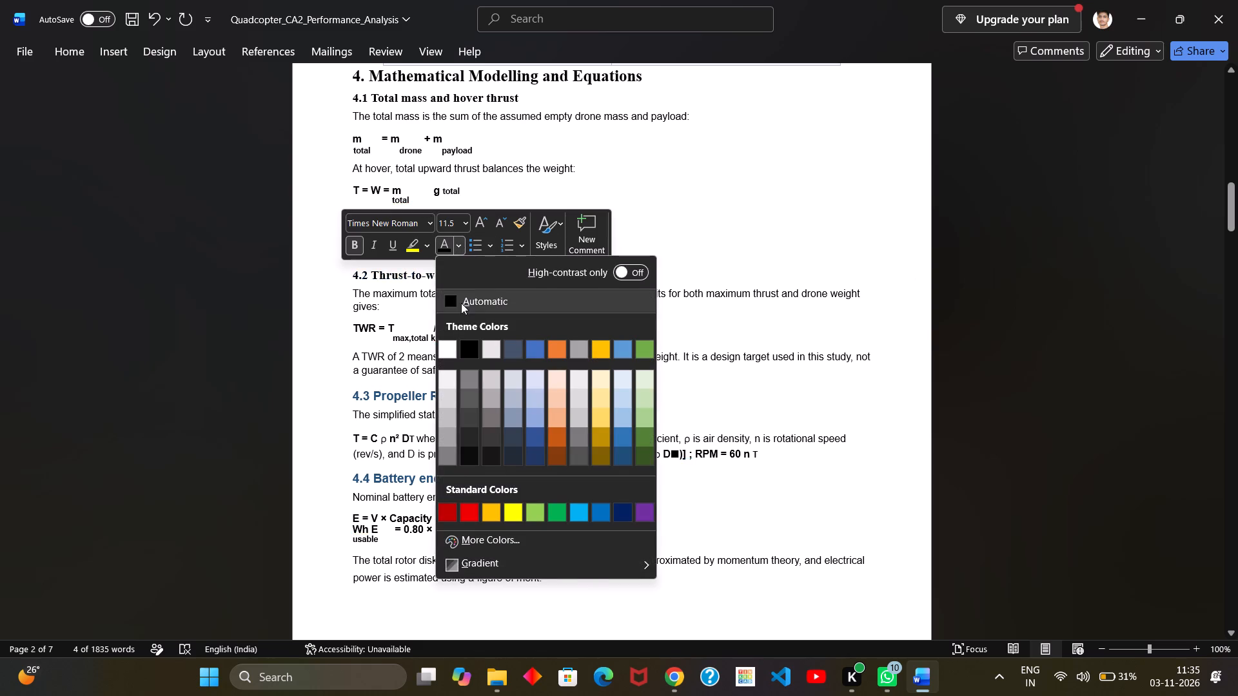
Set the heading "9. MATLAB-Generated Graphs" in Times New Roman with black font colour.
scroll(461, 303, down, 9)
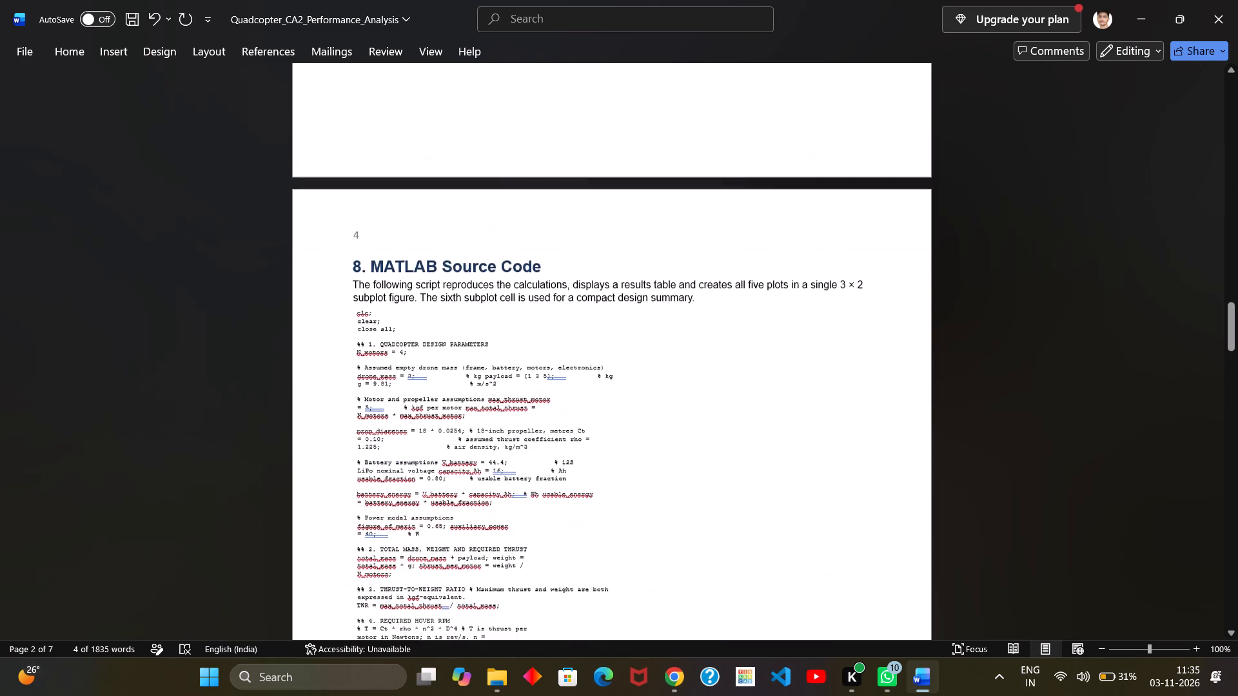
scroll(461, 303, down, 7)
scroll(461, 303, up, 1)
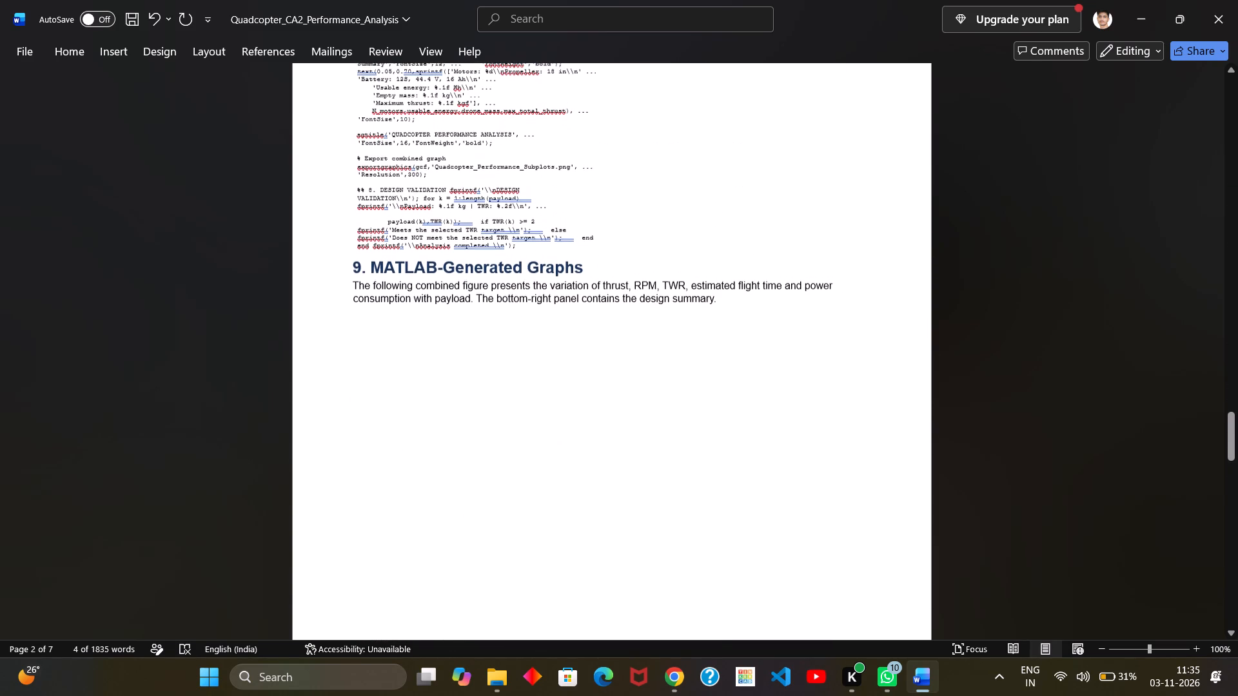
drag(596, 269, 341, 264)
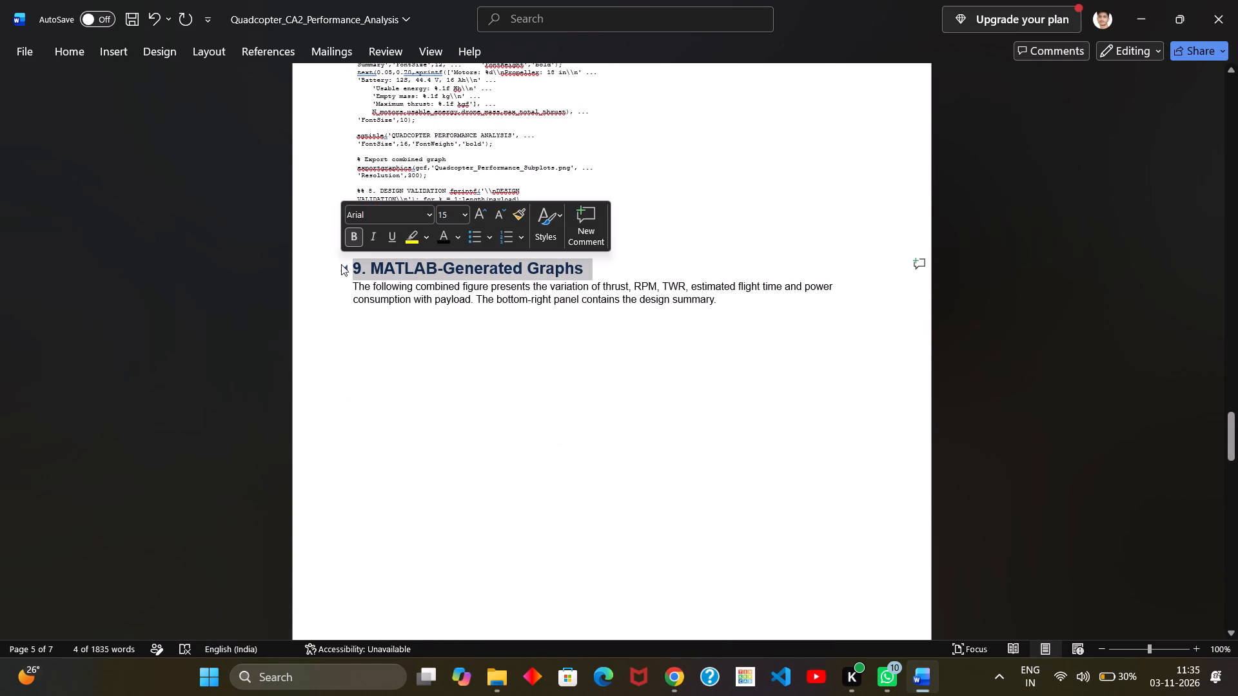
click(427, 217)
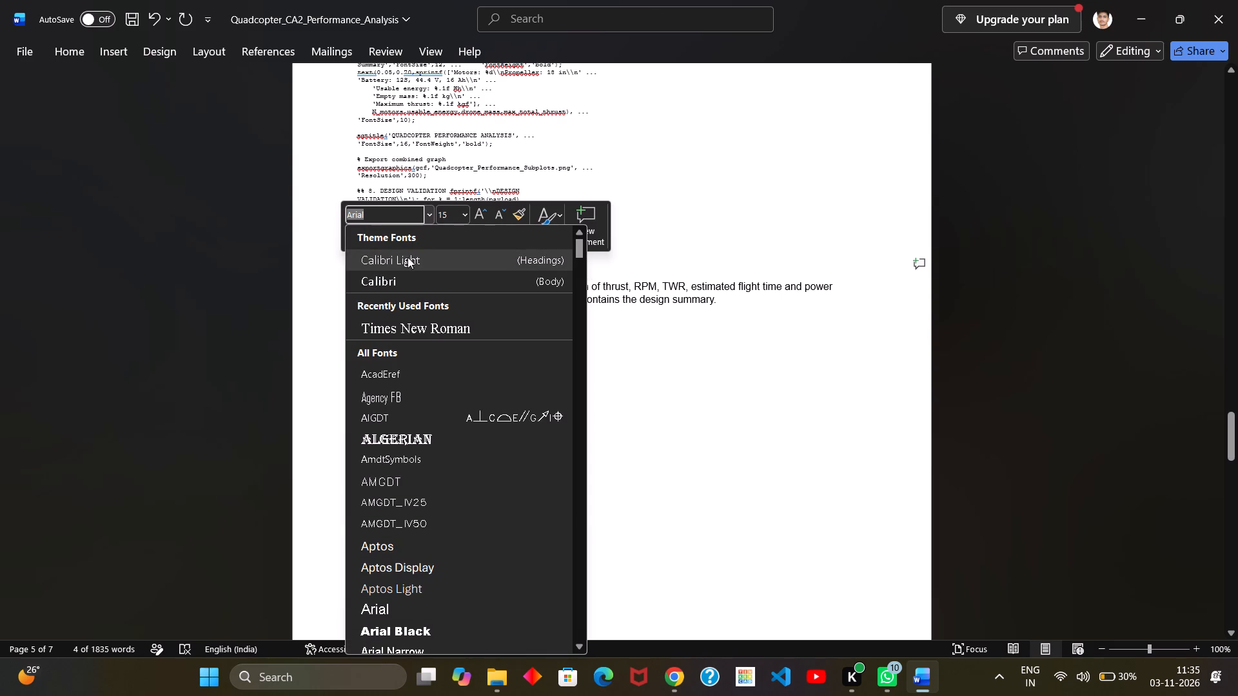
click(385, 318)
click(458, 238)
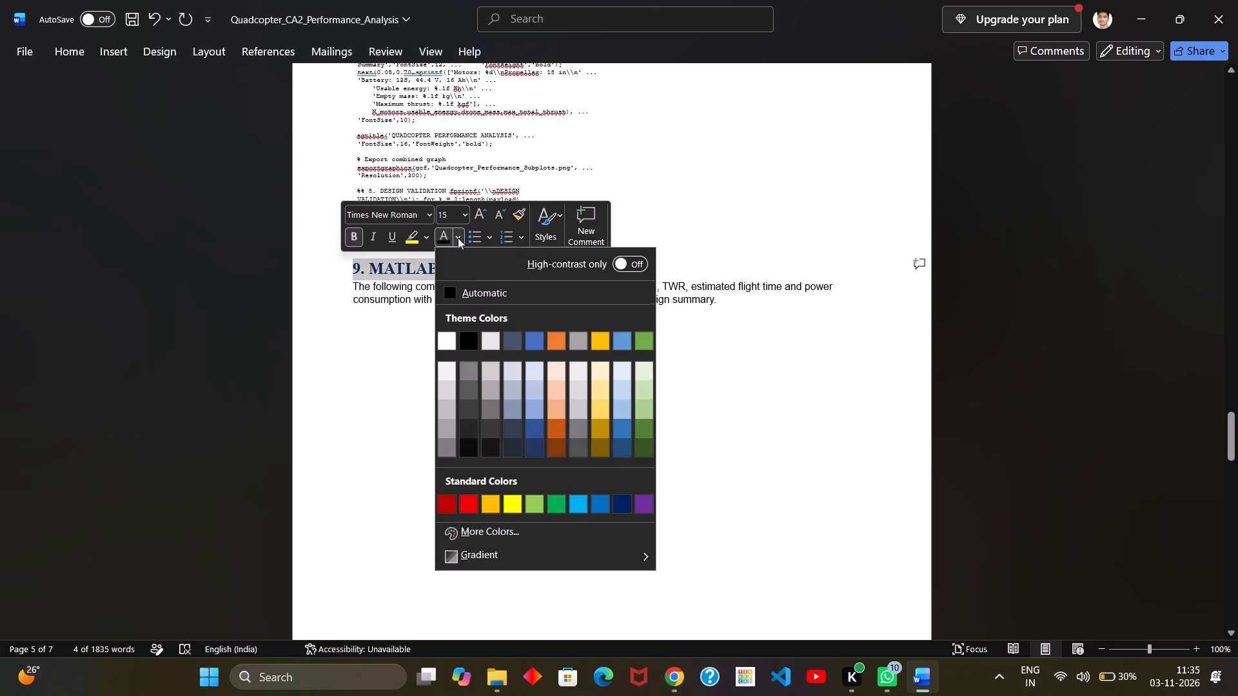
click(480, 293)
Delete the "Engineering limitations and safety note" subheading and its bullet paragraph on the last page.
scroll(480, 293, down, 3)
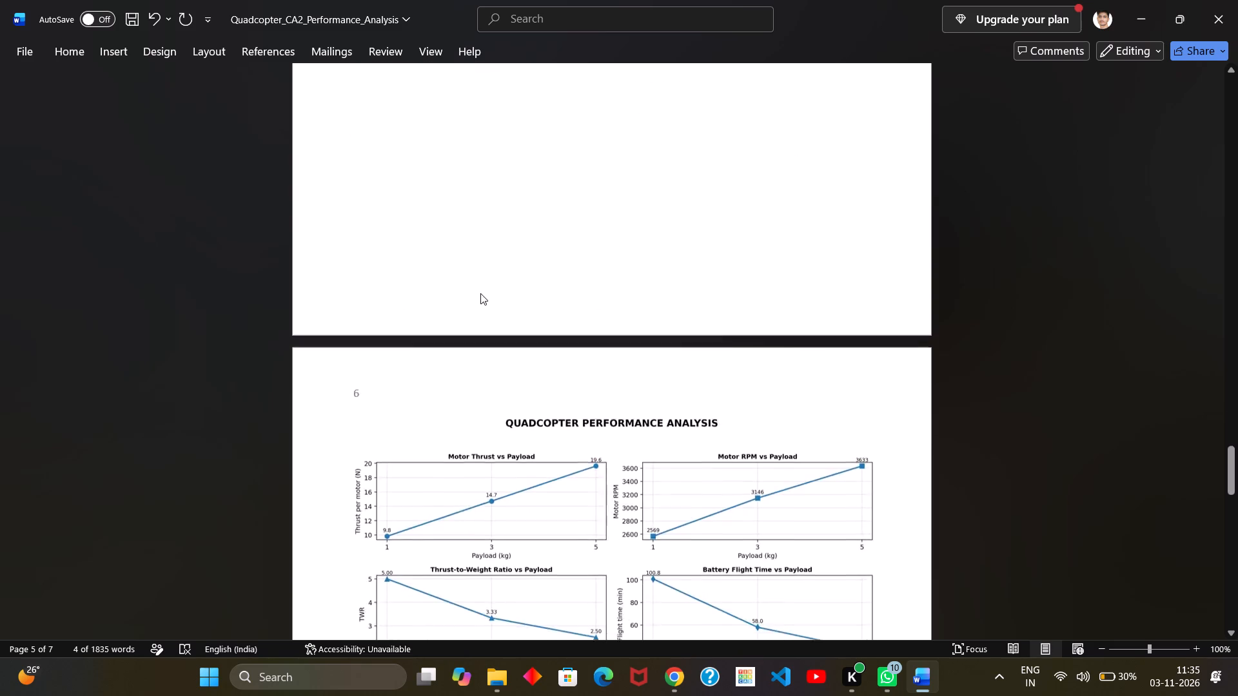
scroll(480, 293, down, 9)
scroll(480, 293, up, 1)
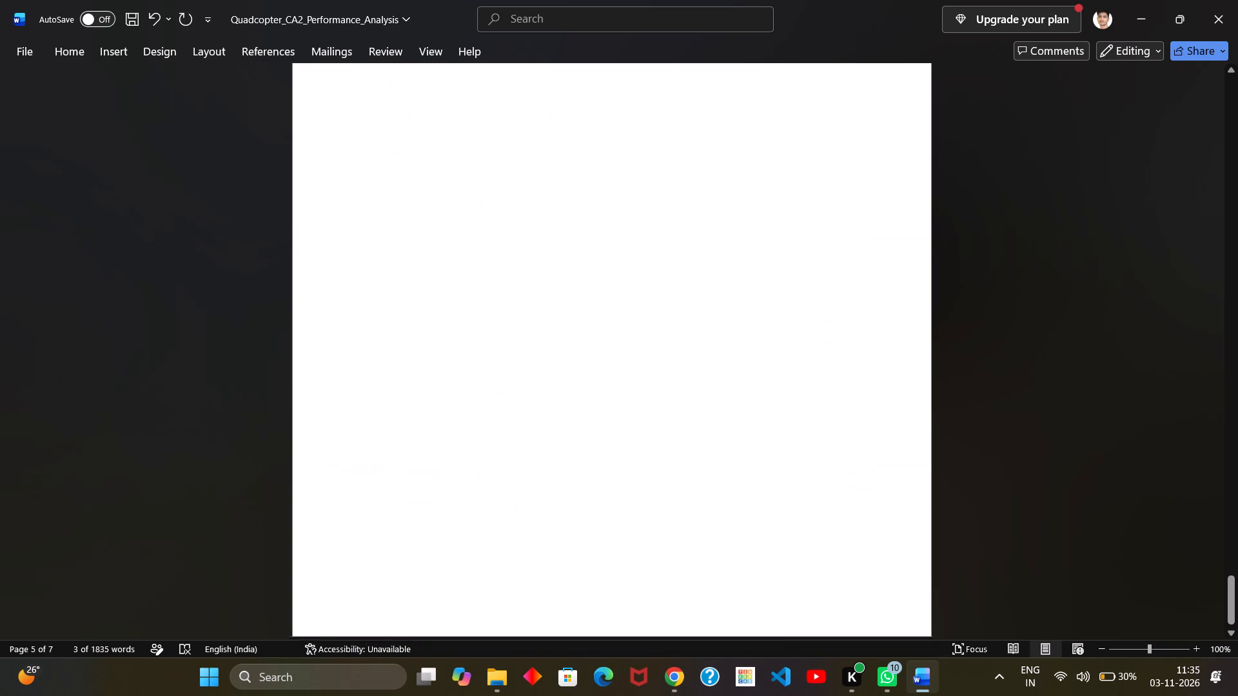
scroll(480, 293, up, 3)
scroll(480, 293, down, 1)
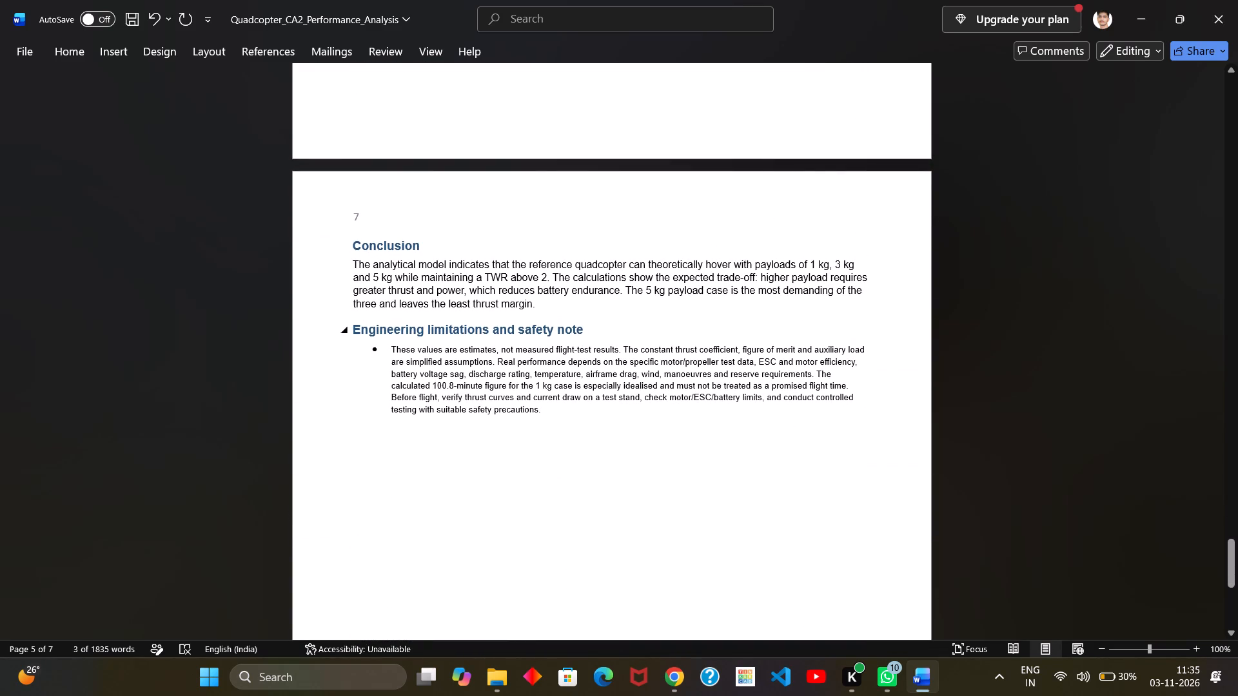
drag(584, 327, 353, 331)
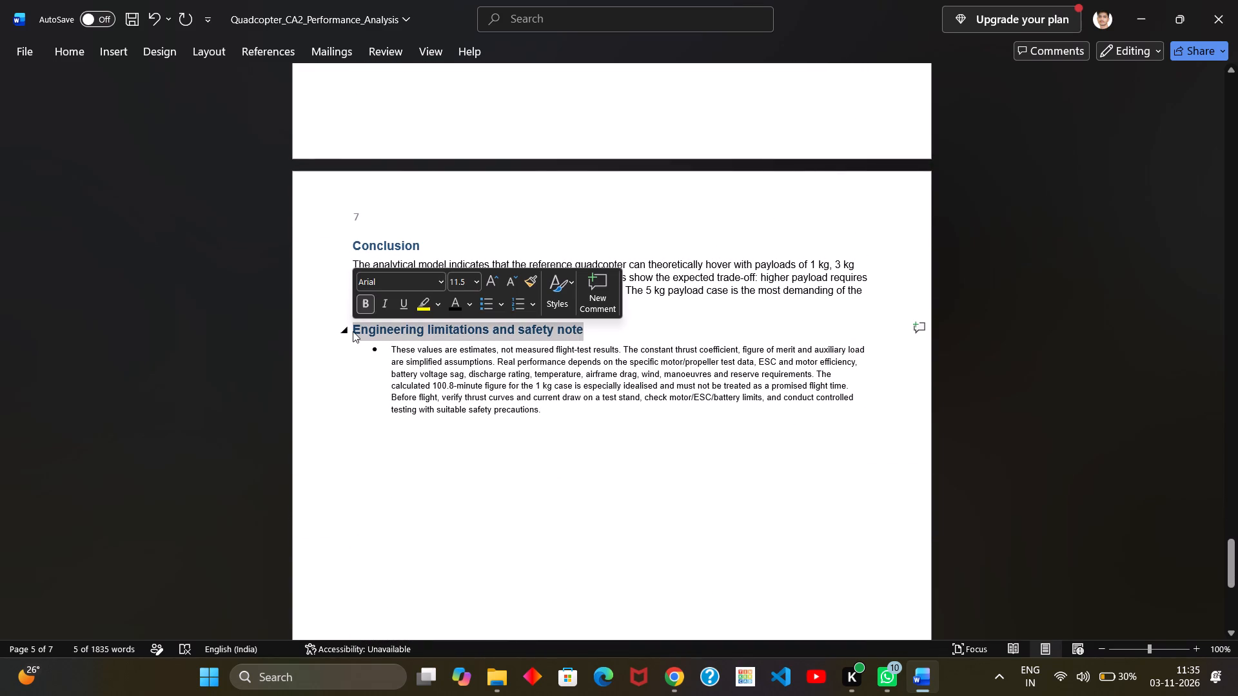
click(344, 318)
drag(344, 318, 613, 411)
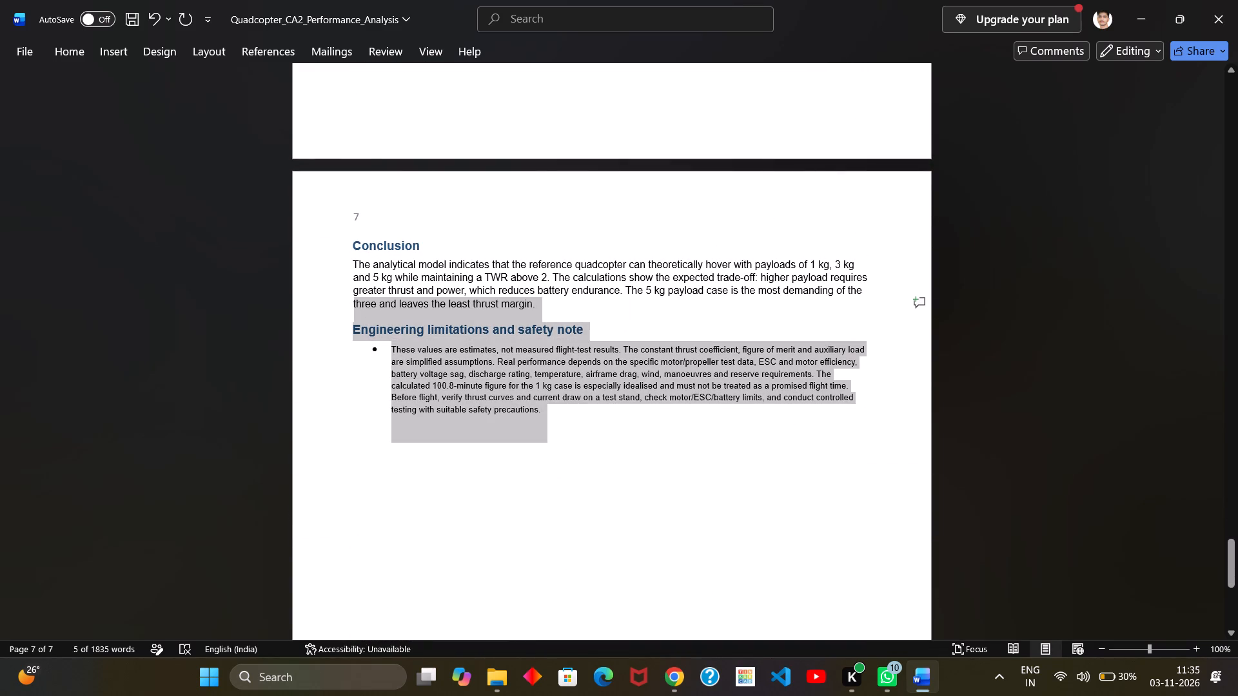
drag(613, 411, 341, 335)
click(341, 335)
click(331, 325)
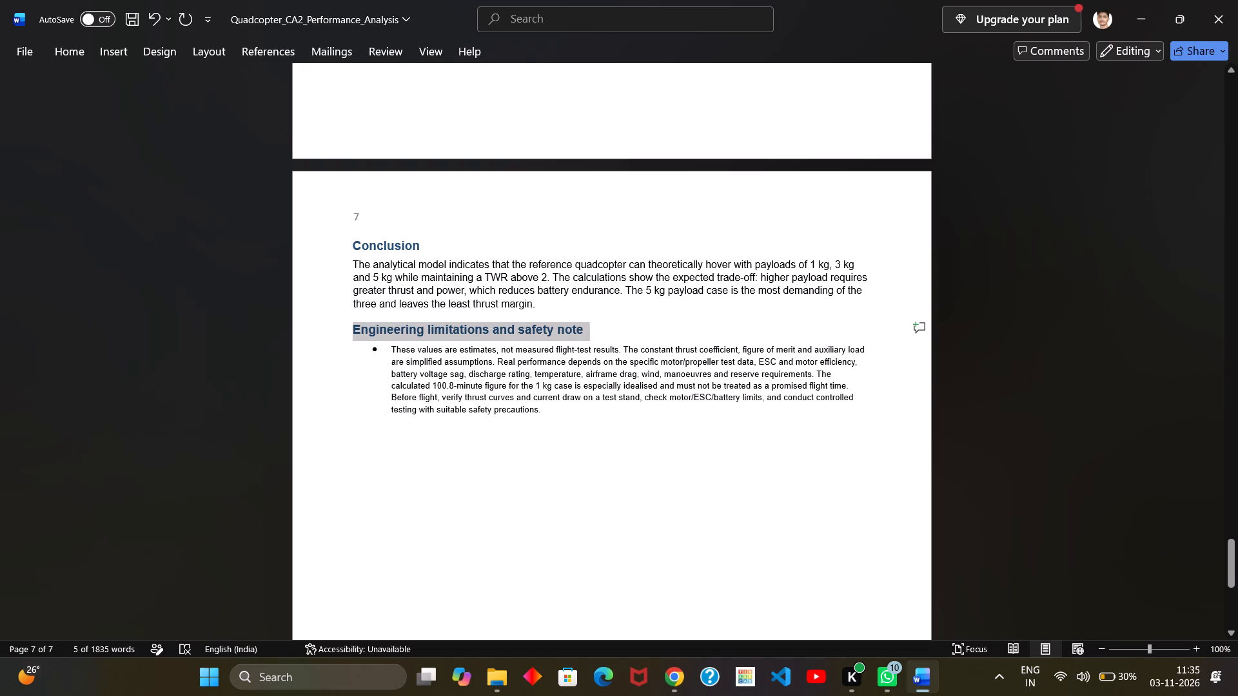
drag(331, 325, 540, 436)
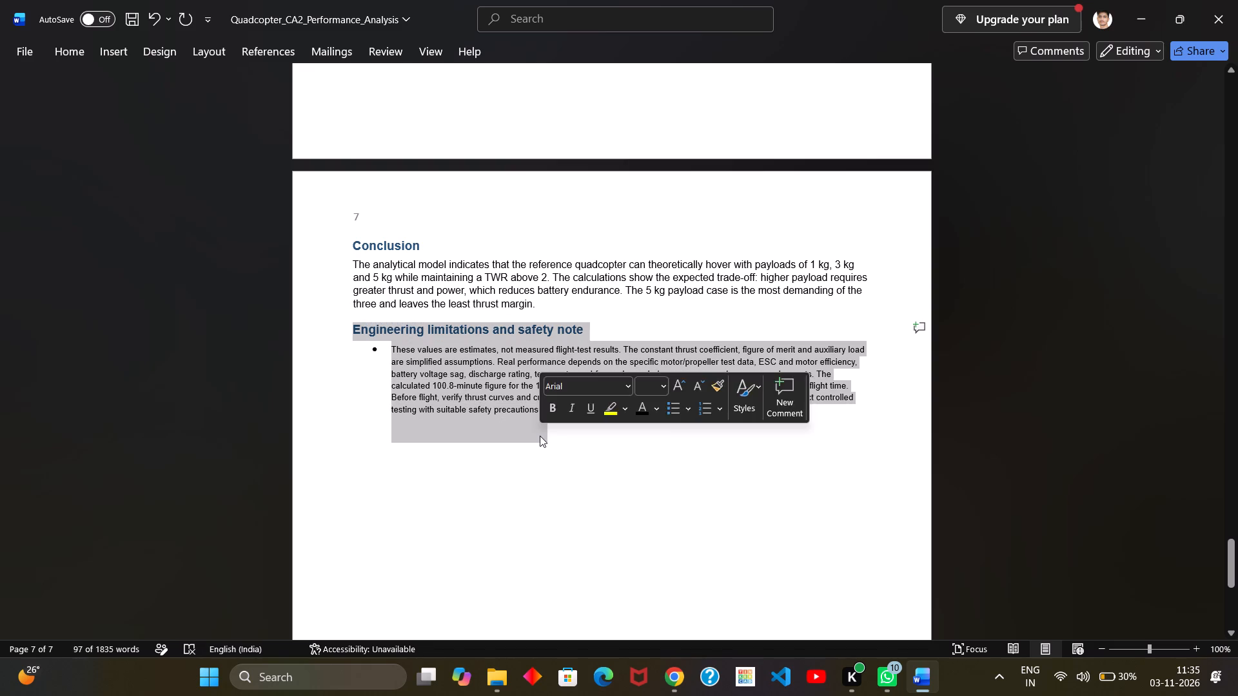
key(BackSpace)
key(BackSpace)
key(BackSpace)
Set the subheading "Conclusion" on page 7 in Times New Roman with black font colour.
scroll(540, 436, up, 1)
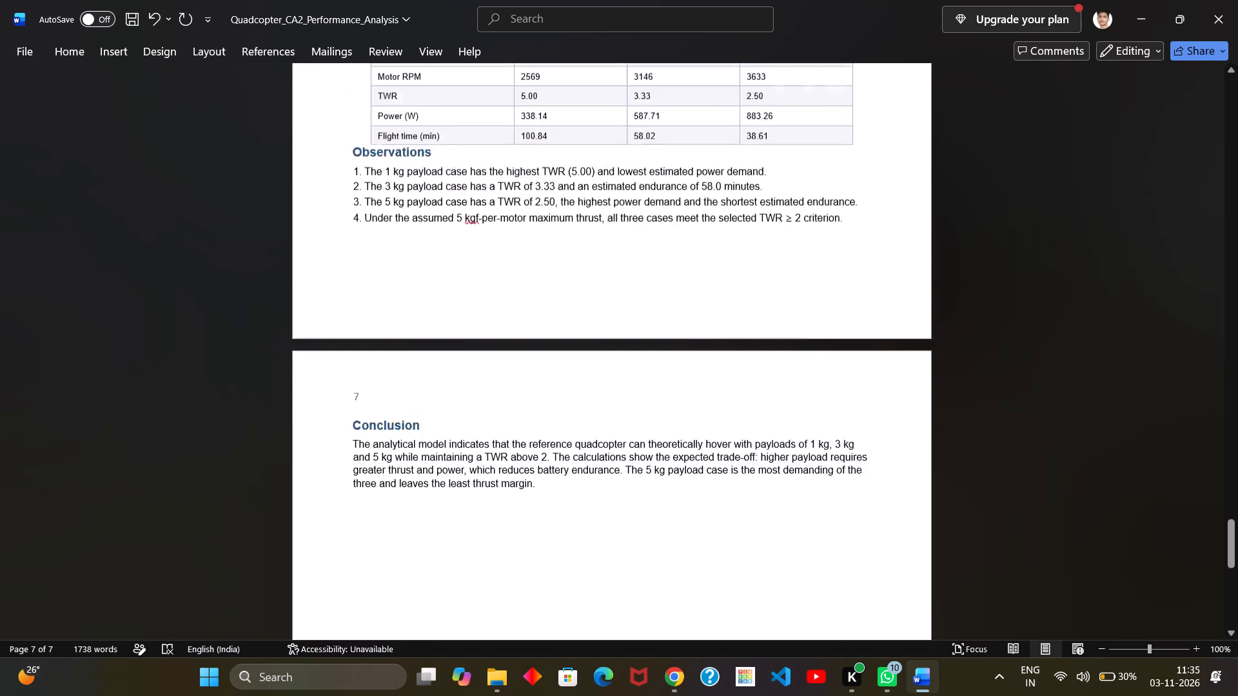
scroll(540, 436, up, 1)
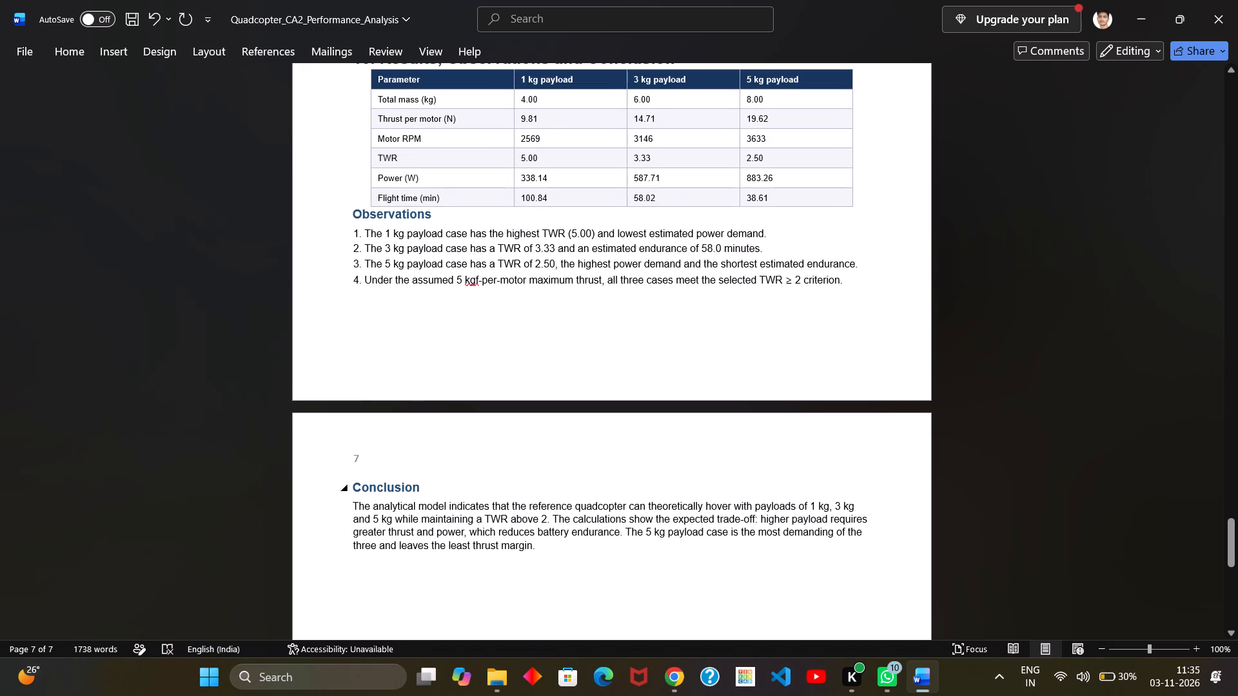
drag(426, 493, 332, 488)
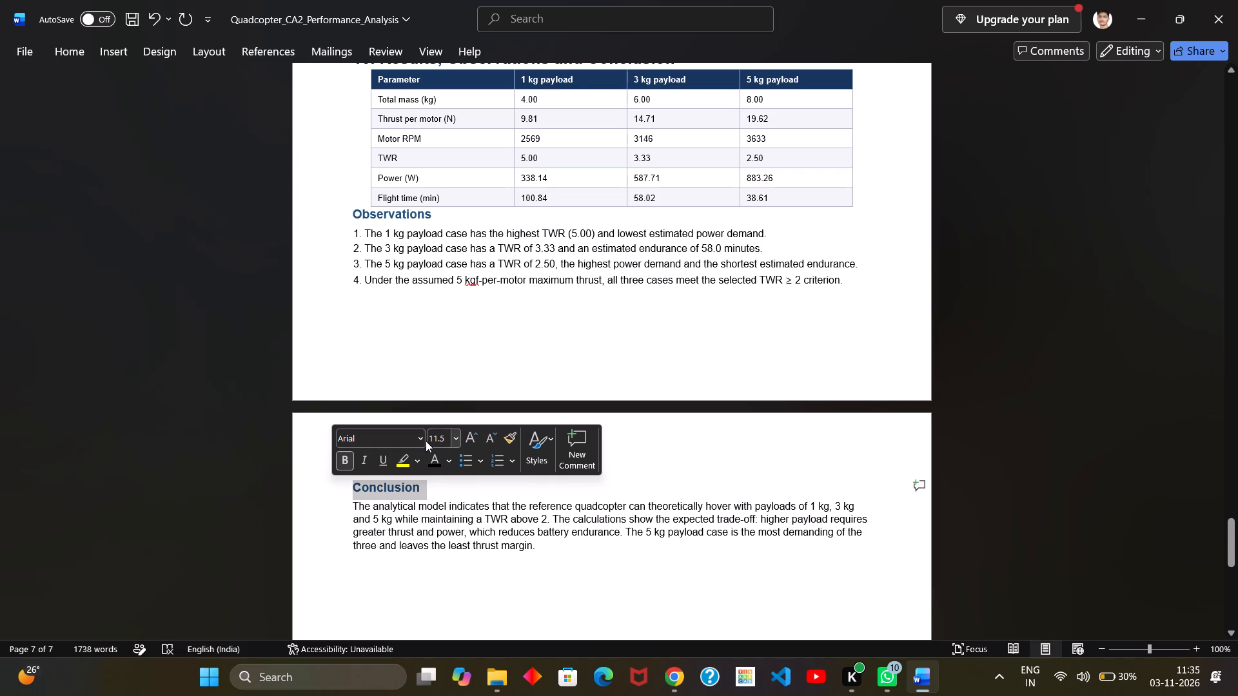
click(424, 441)
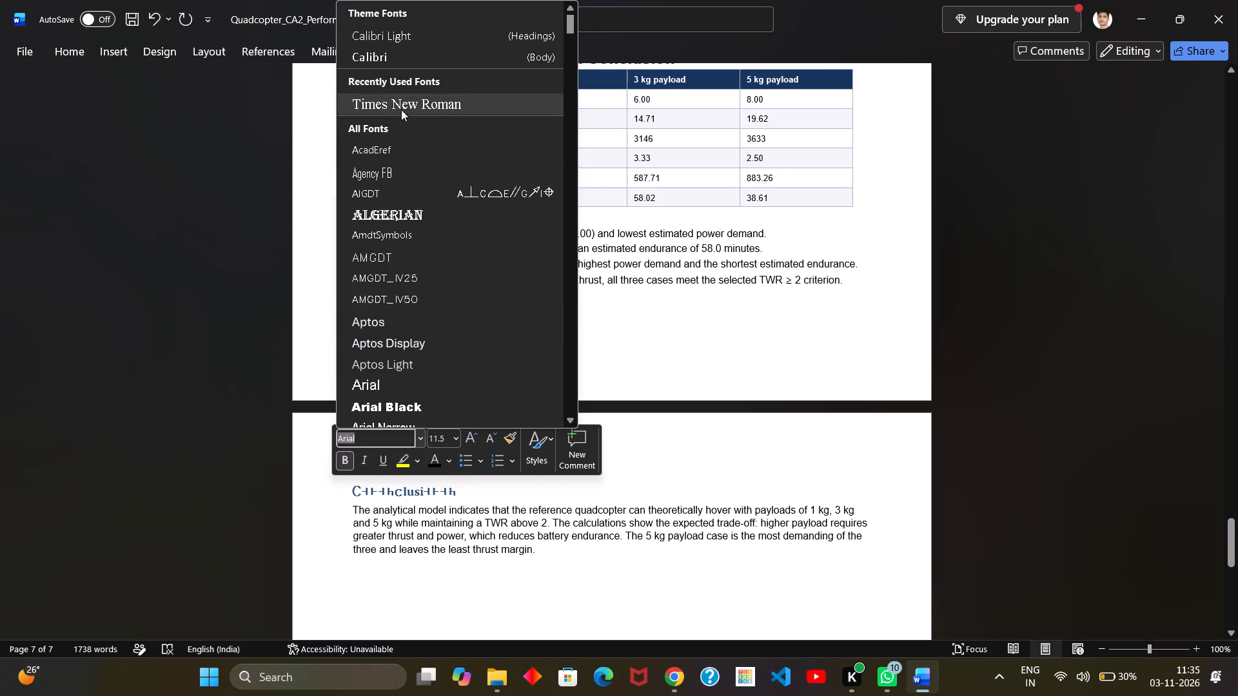
click(399, 101)
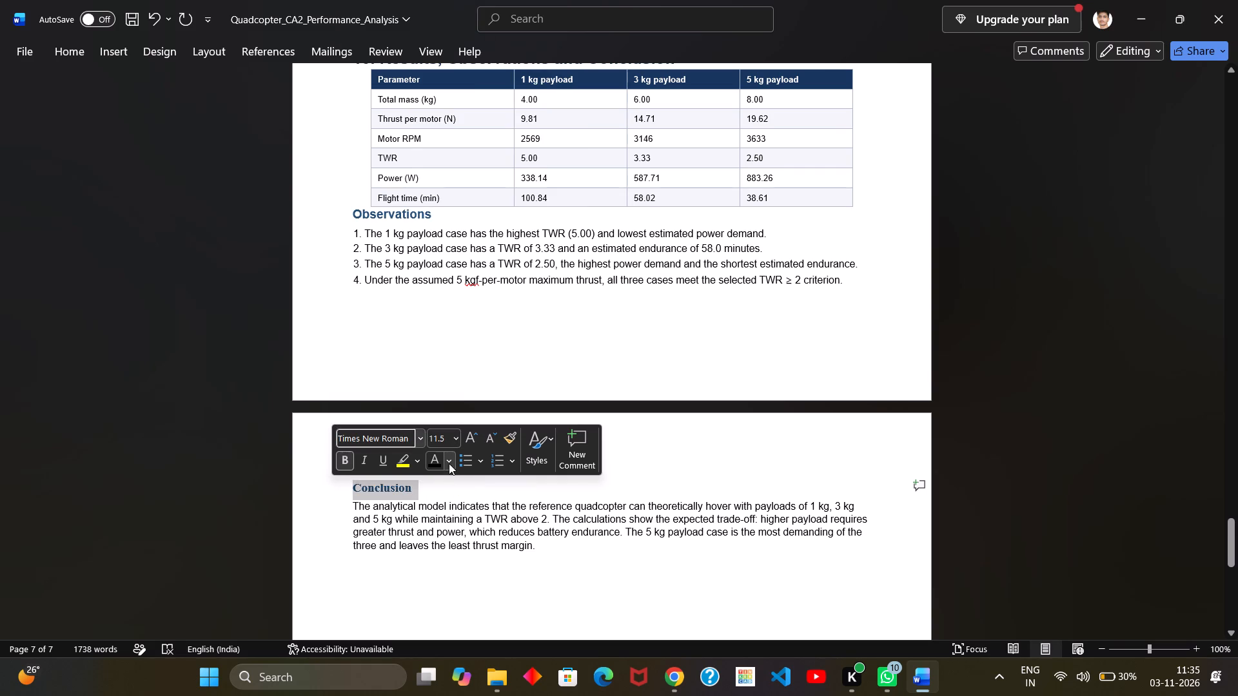
click(449, 463)
click(466, 219)
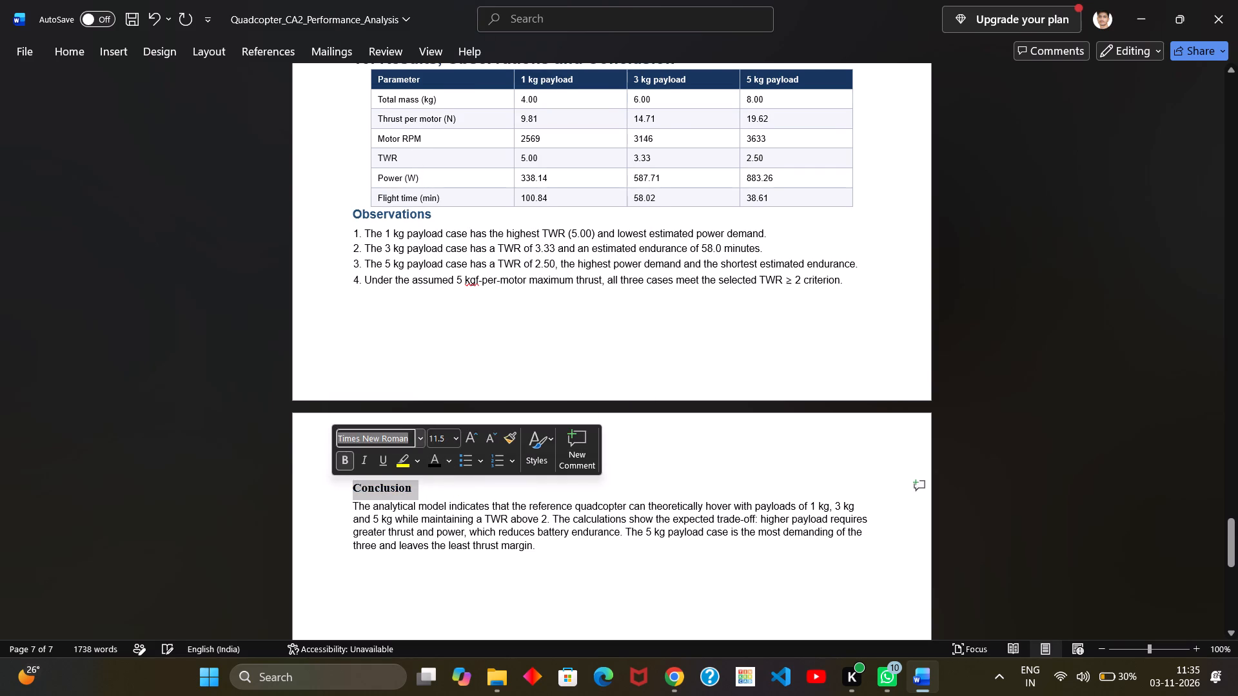
Set the subheading "Observations" below the results table in black font colour and Times New Roman.
scroll(464, 355, up, 1)
drag(434, 285, 335, 281)
click(450, 254)
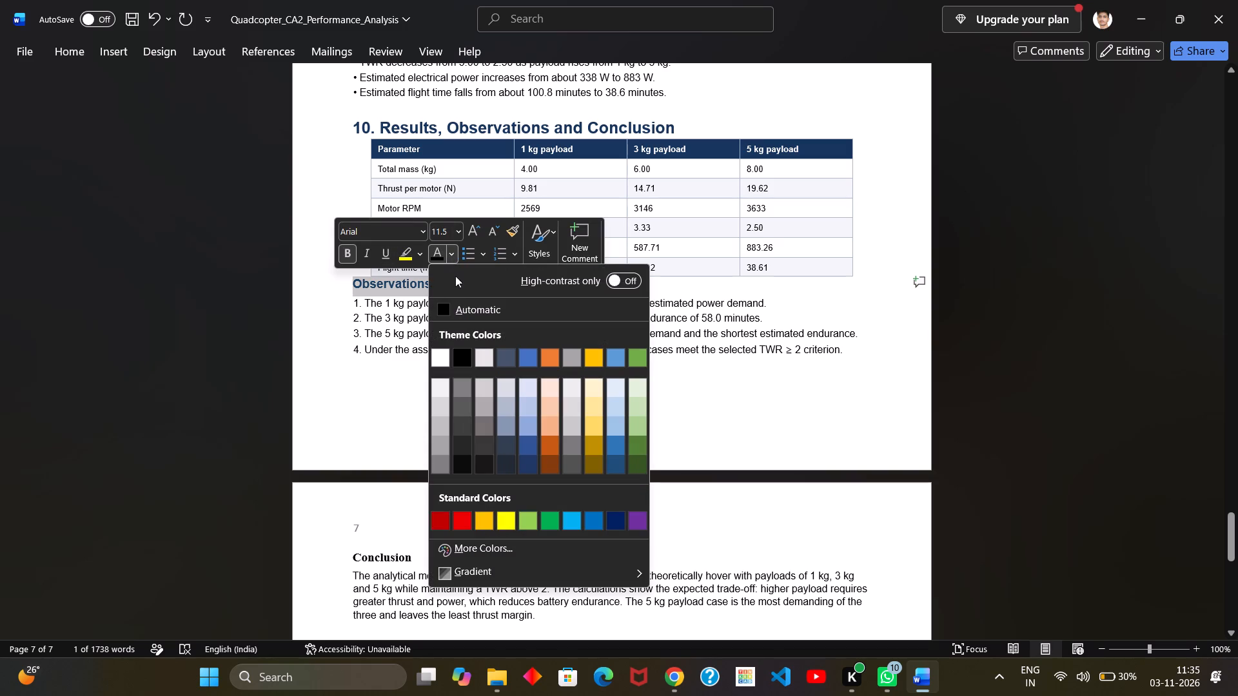
click(455, 305)
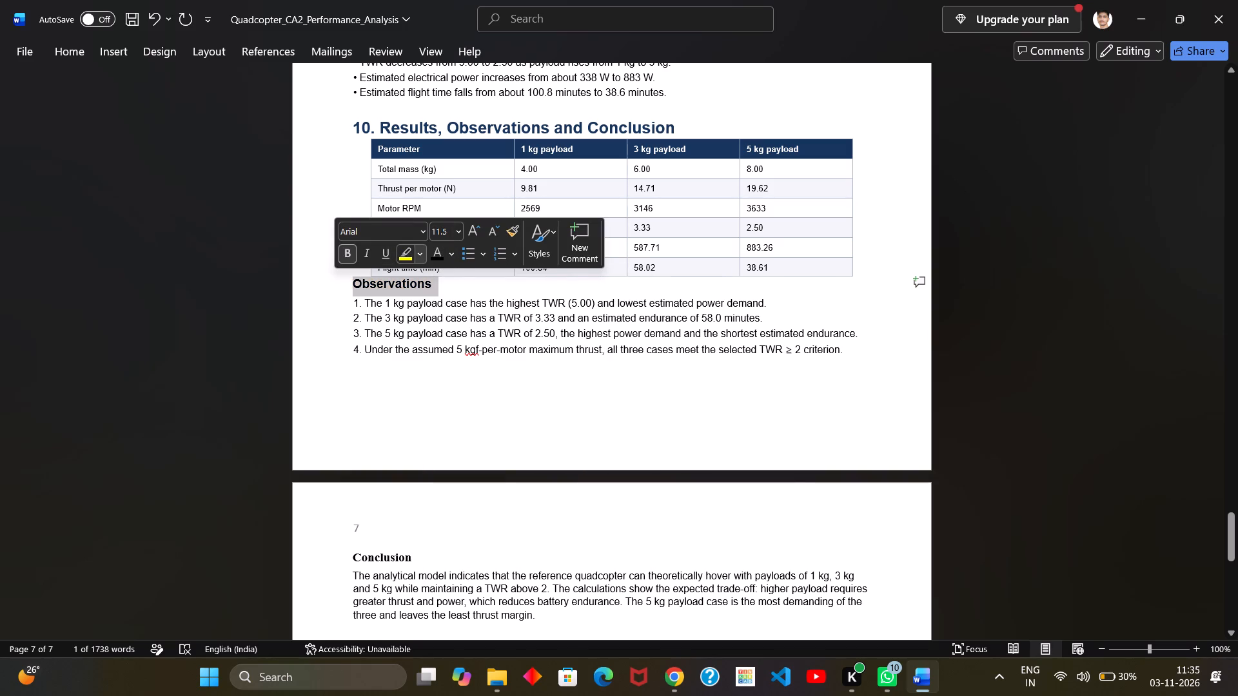
click(422, 236)
click(418, 338)
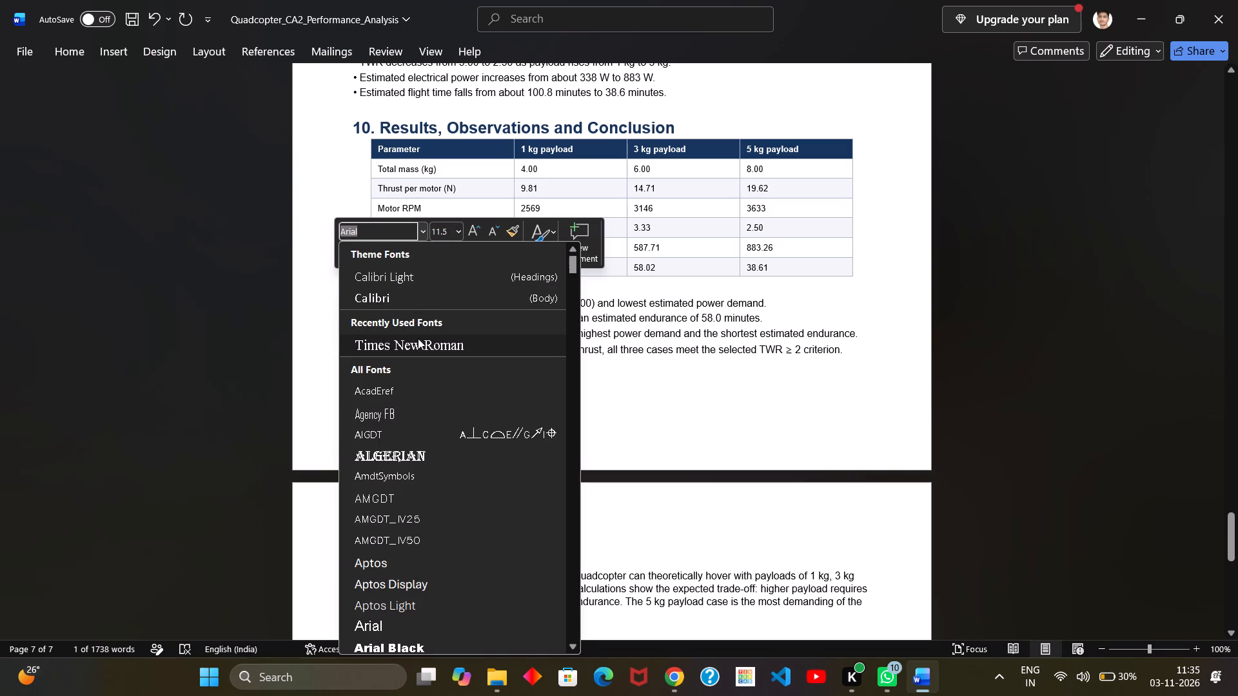
Set the heading "10. Results, Observations and Conclusion" in Times New Roman with black font colour.
scroll(502, 263, up, 1)
drag(678, 192, 353, 194)
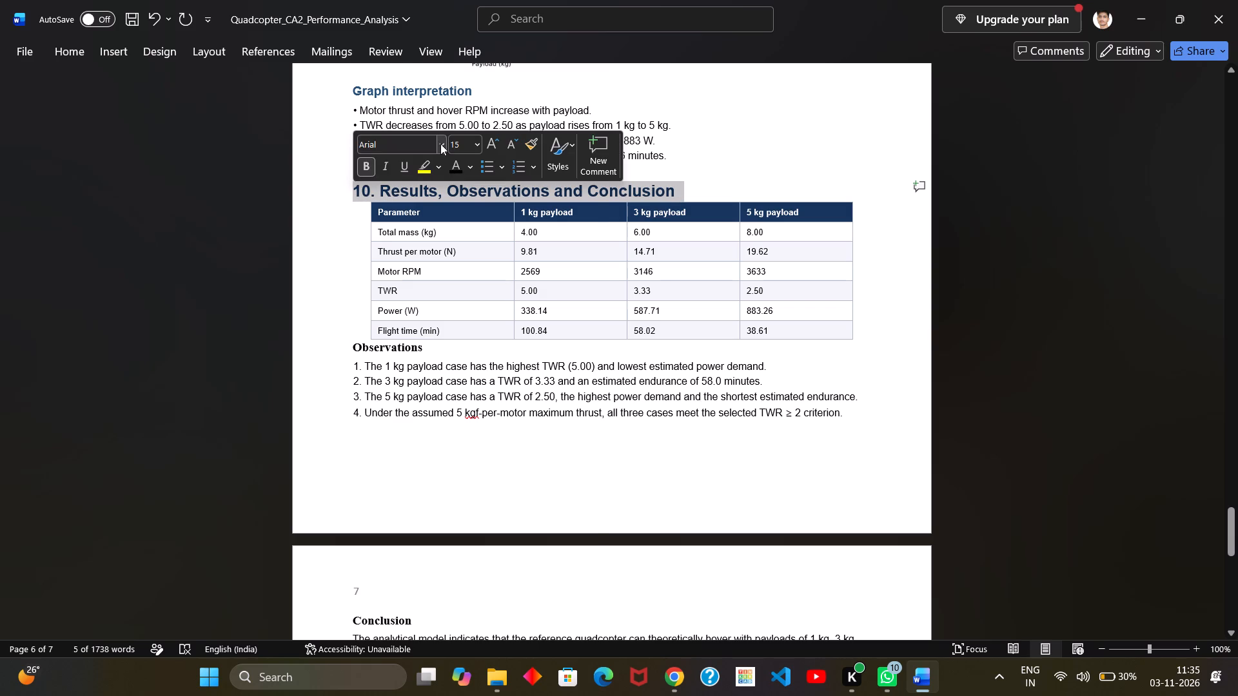
click(440, 144)
click(439, 255)
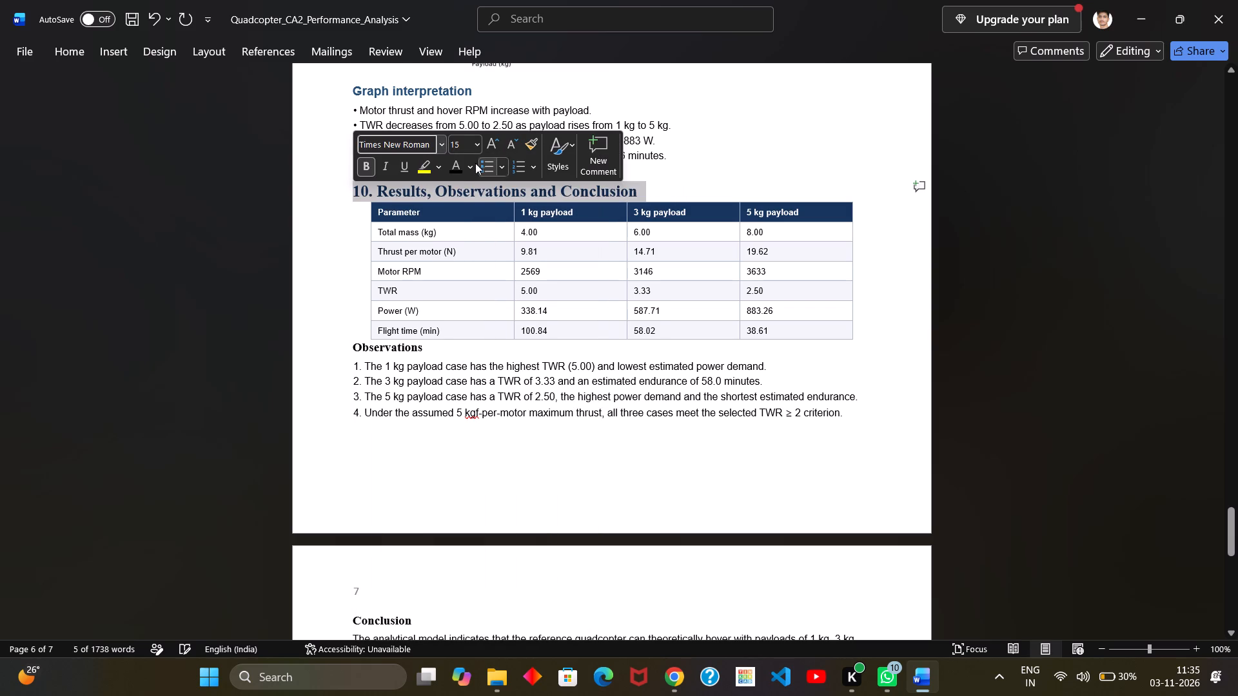
click(460, 163)
click(469, 161)
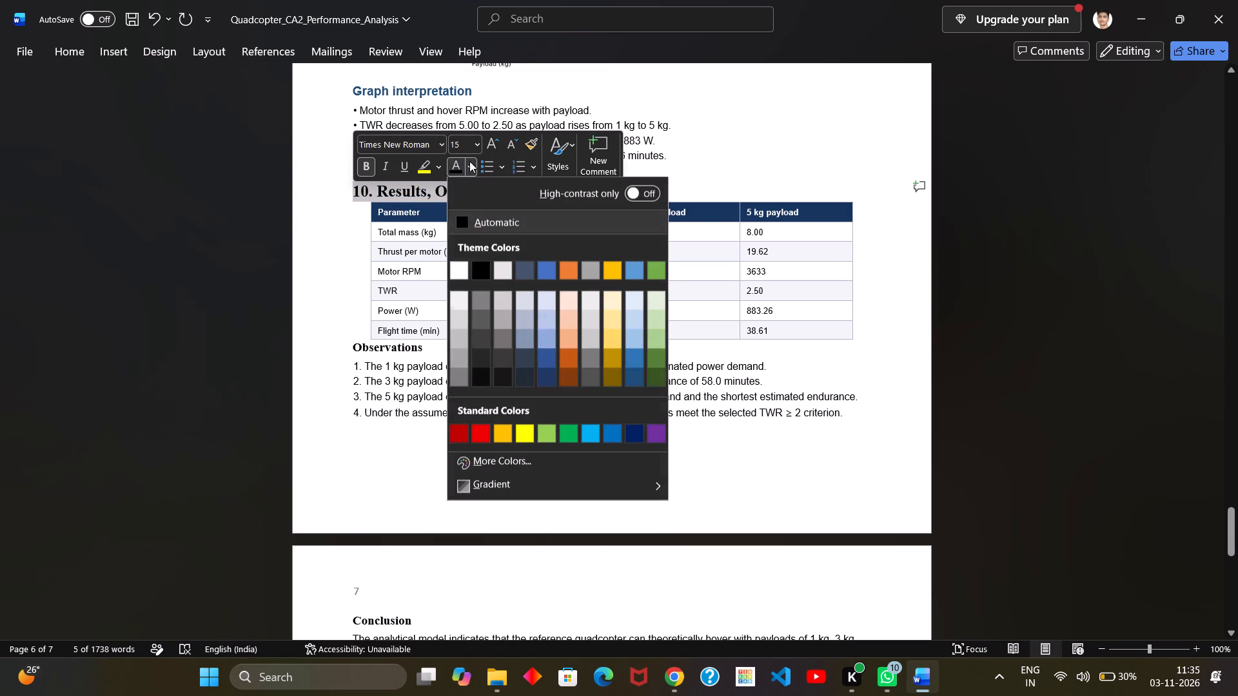
click(469, 227)
Set the subheading "Graph interpretation" on page 6 in Times New Roman with black font colour.
scroll(551, 257, up, 2)
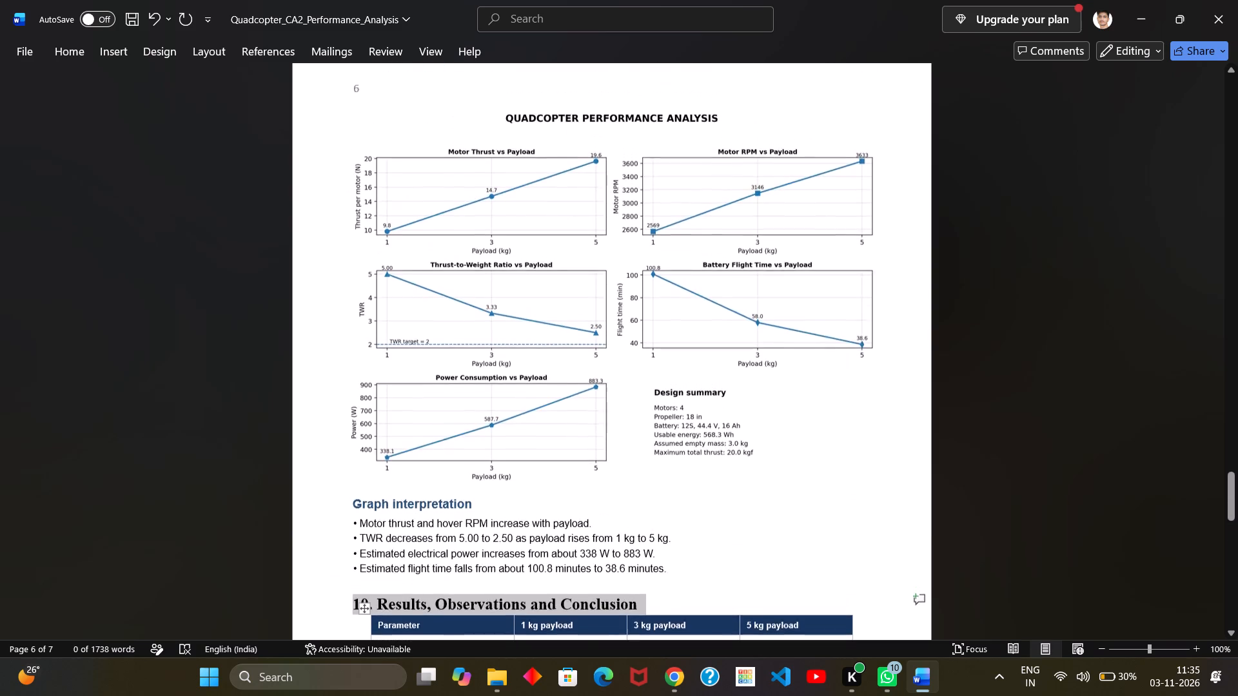
scroll(551, 257, up, 2)
scroll(551, 257, down, 2)
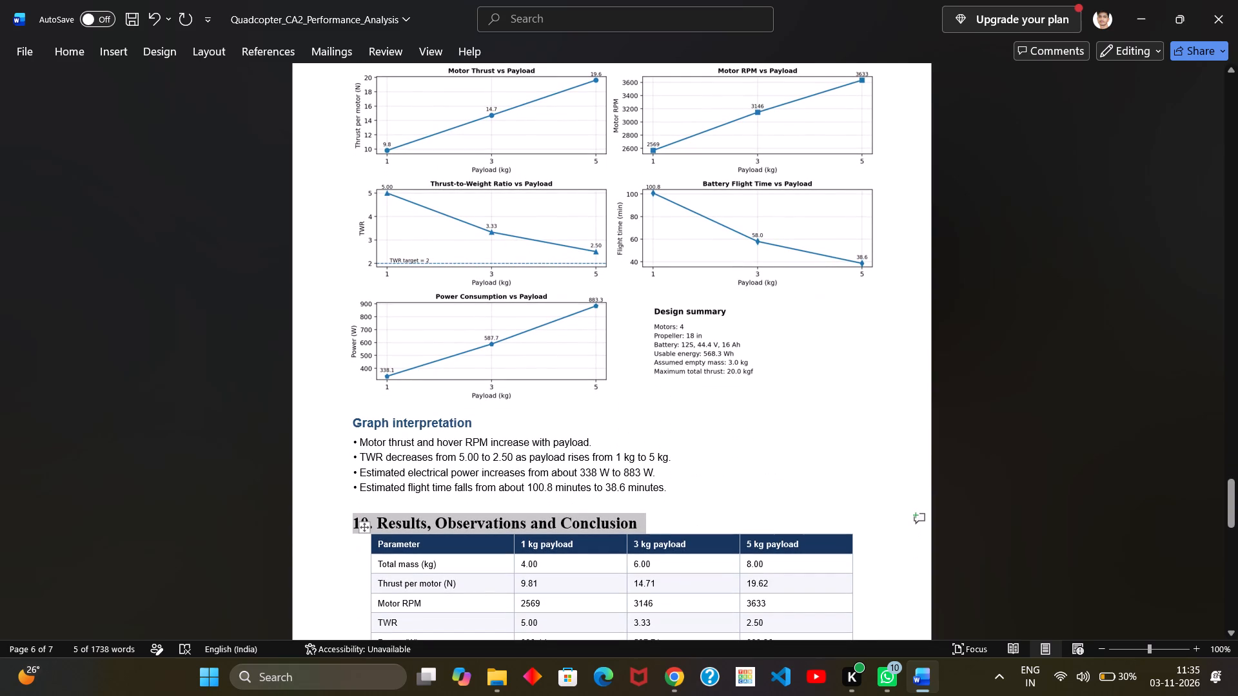
drag(474, 419, 347, 425)
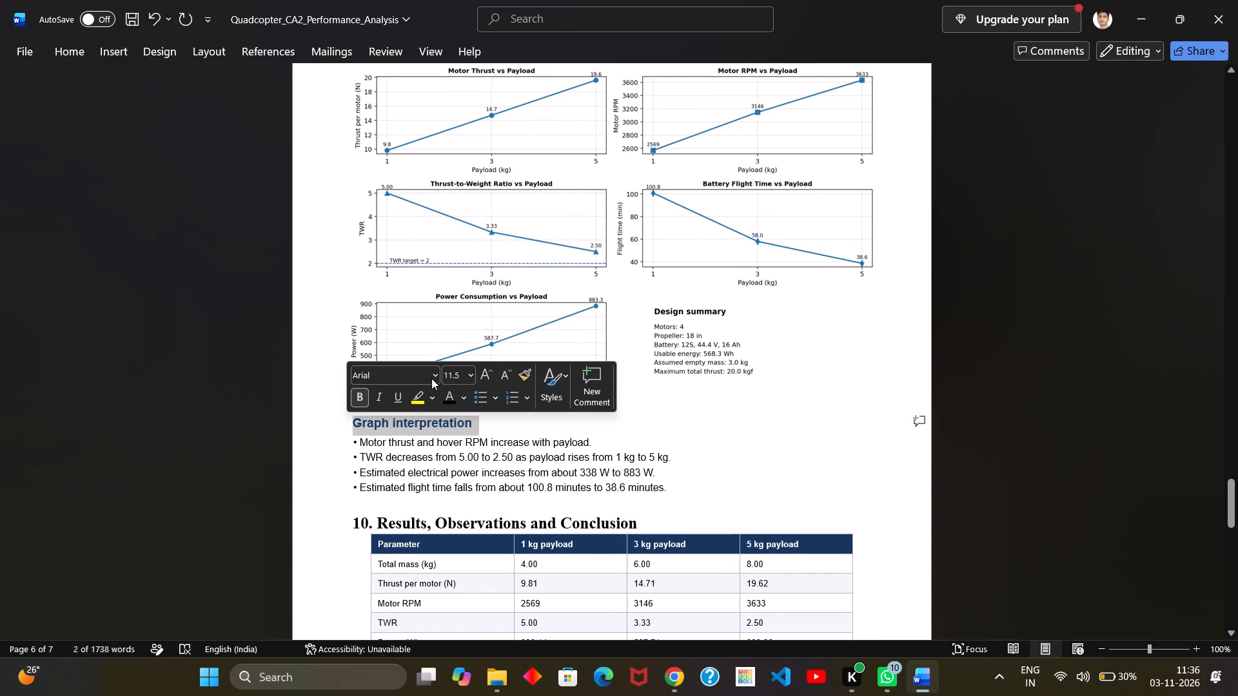
click(437, 377)
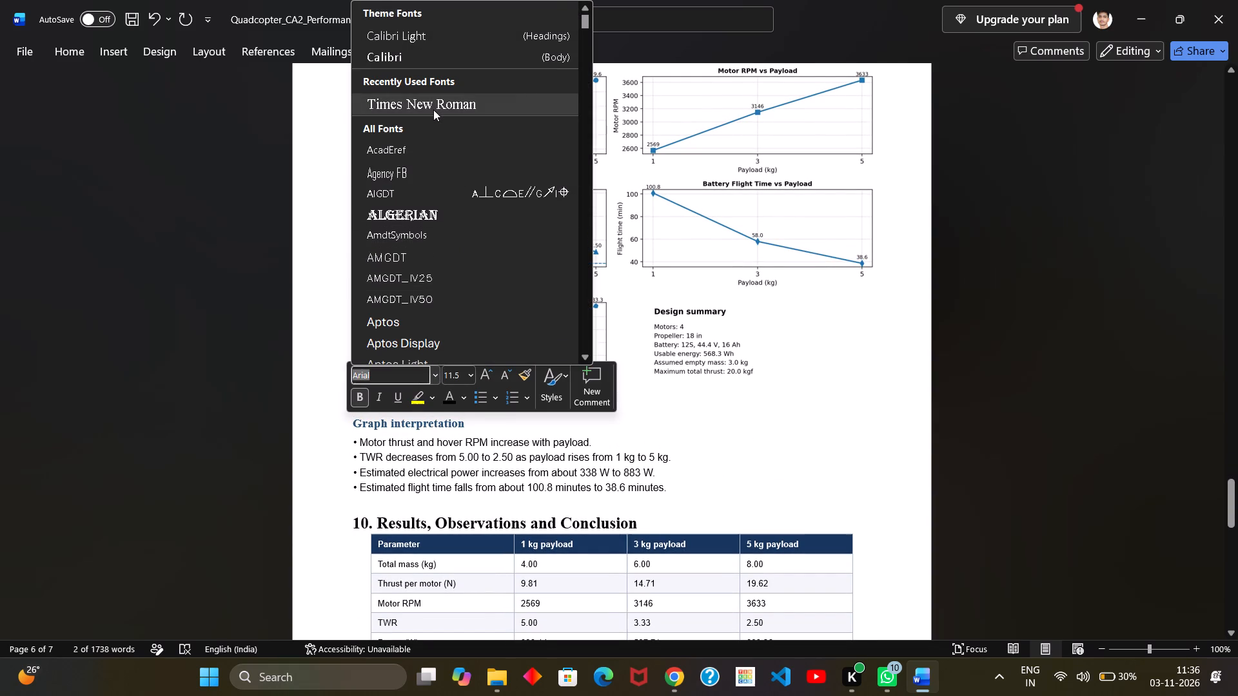
click(433, 110)
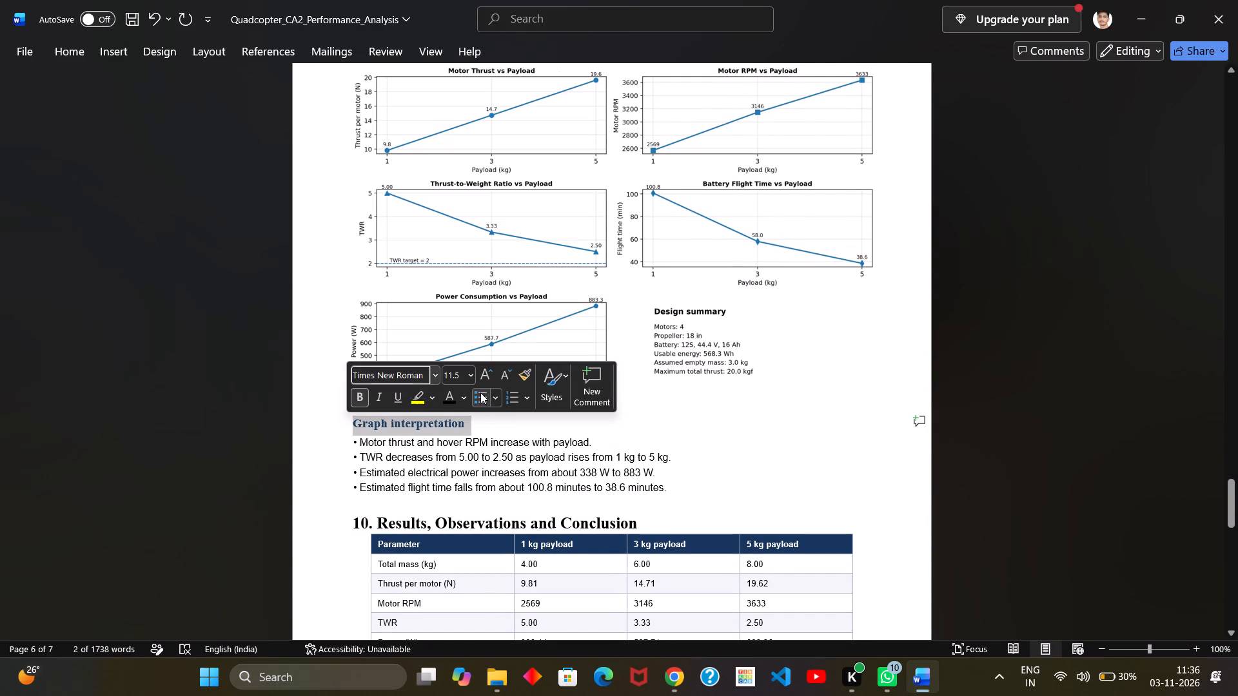
click(462, 392)
click(466, 159)
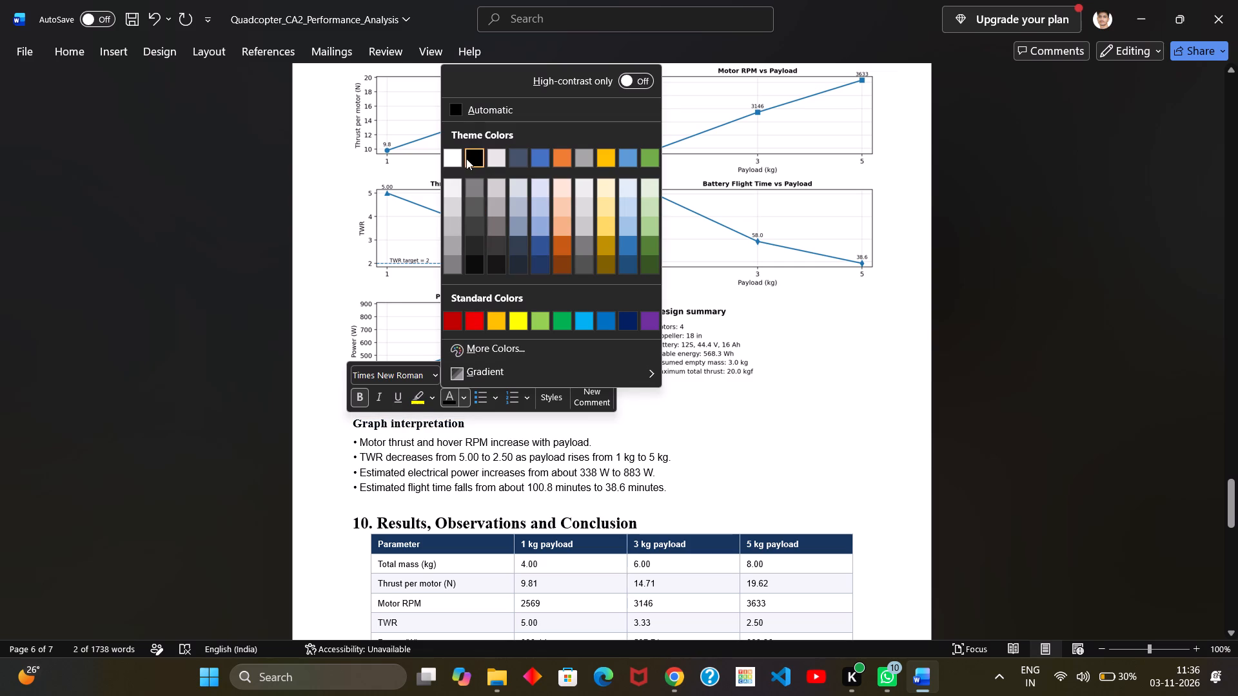
Set the heading "8. MATLAB Source Code" on page 4 in black font colour and Times New Roman.
scroll(593, 427, up, 4)
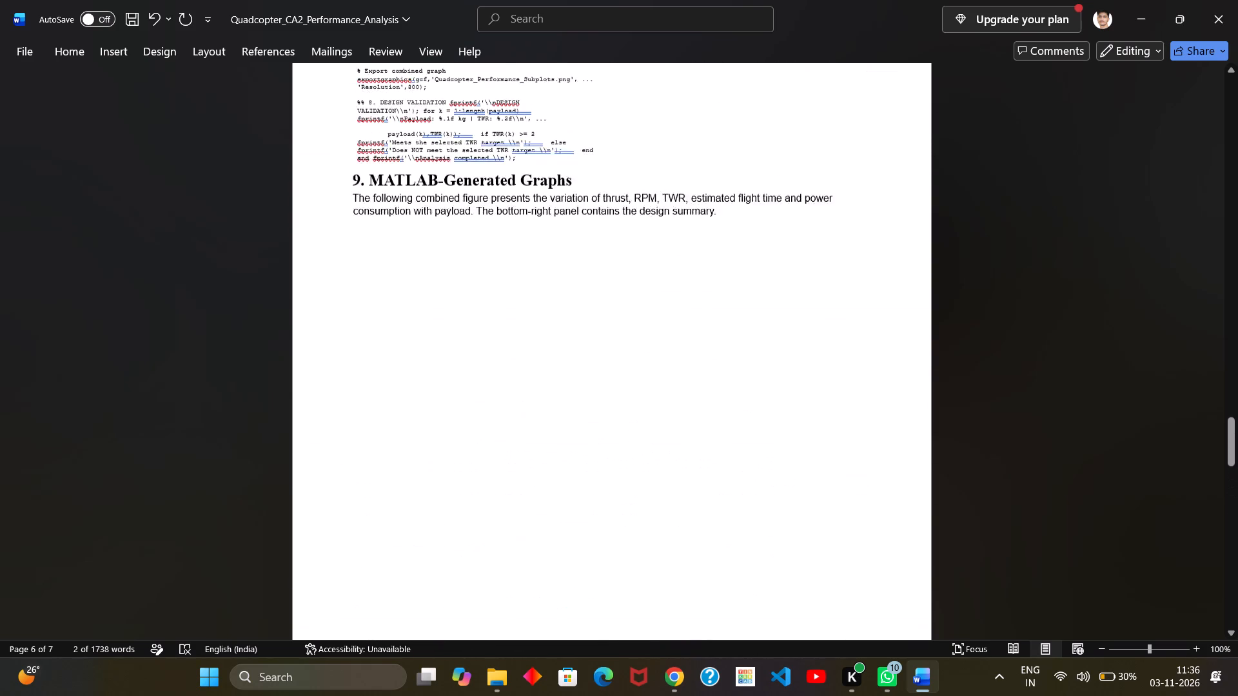
scroll(593, 427, up, 6)
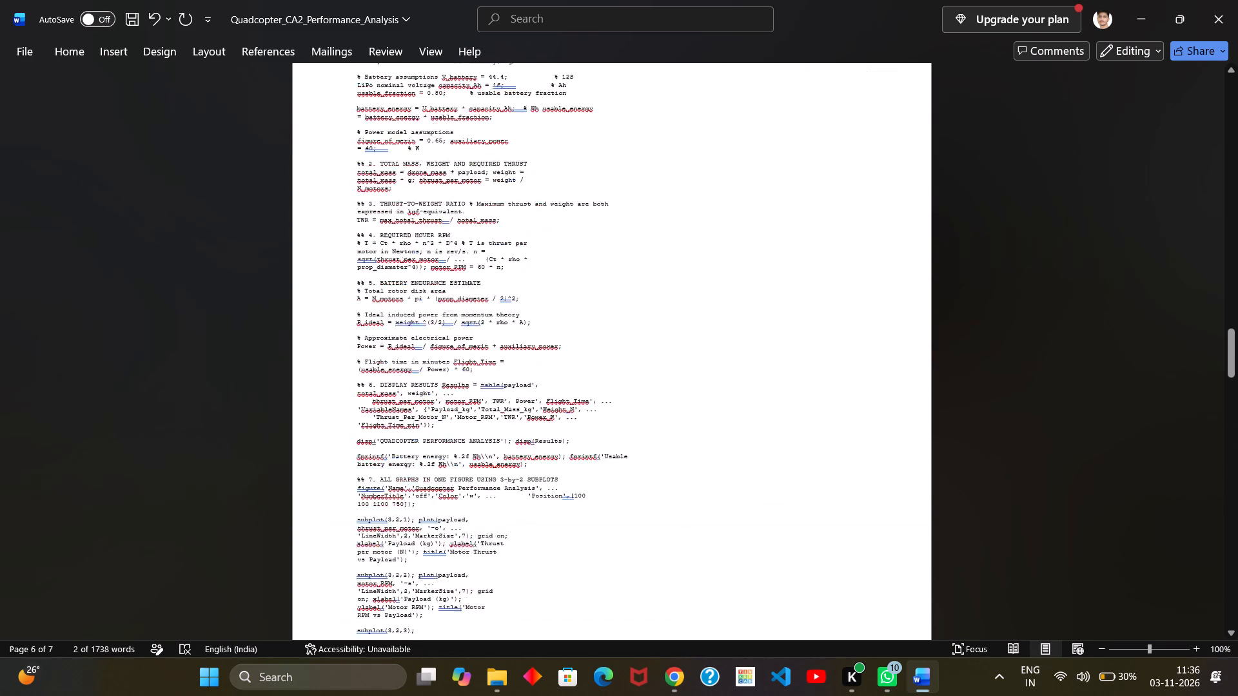
scroll(593, 427, up, 3)
drag(551, 415, 527, 414)
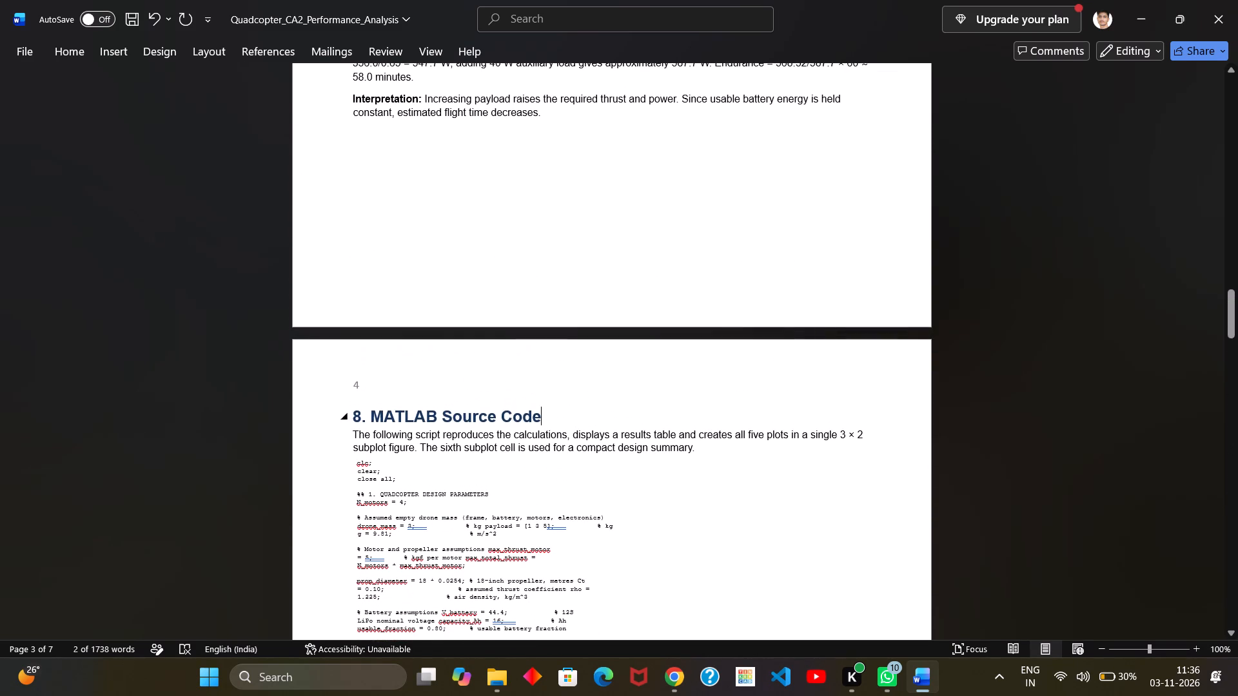
drag(527, 414, 348, 409)
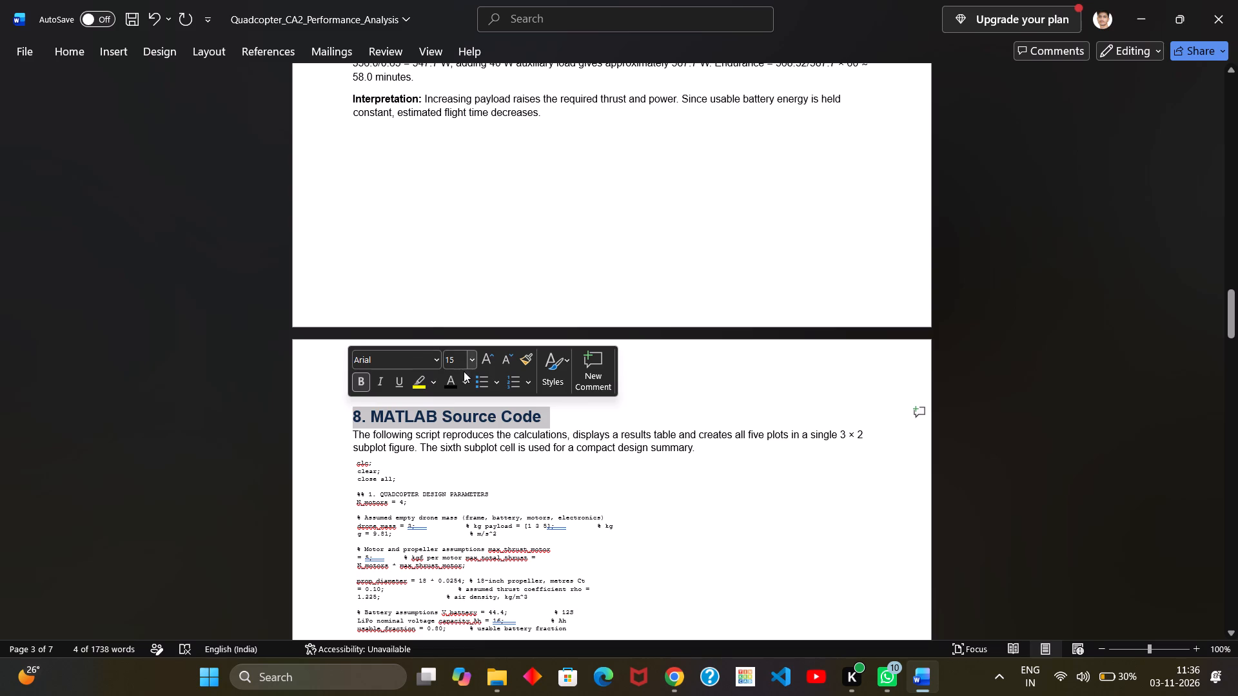
click(460, 376)
click(474, 140)
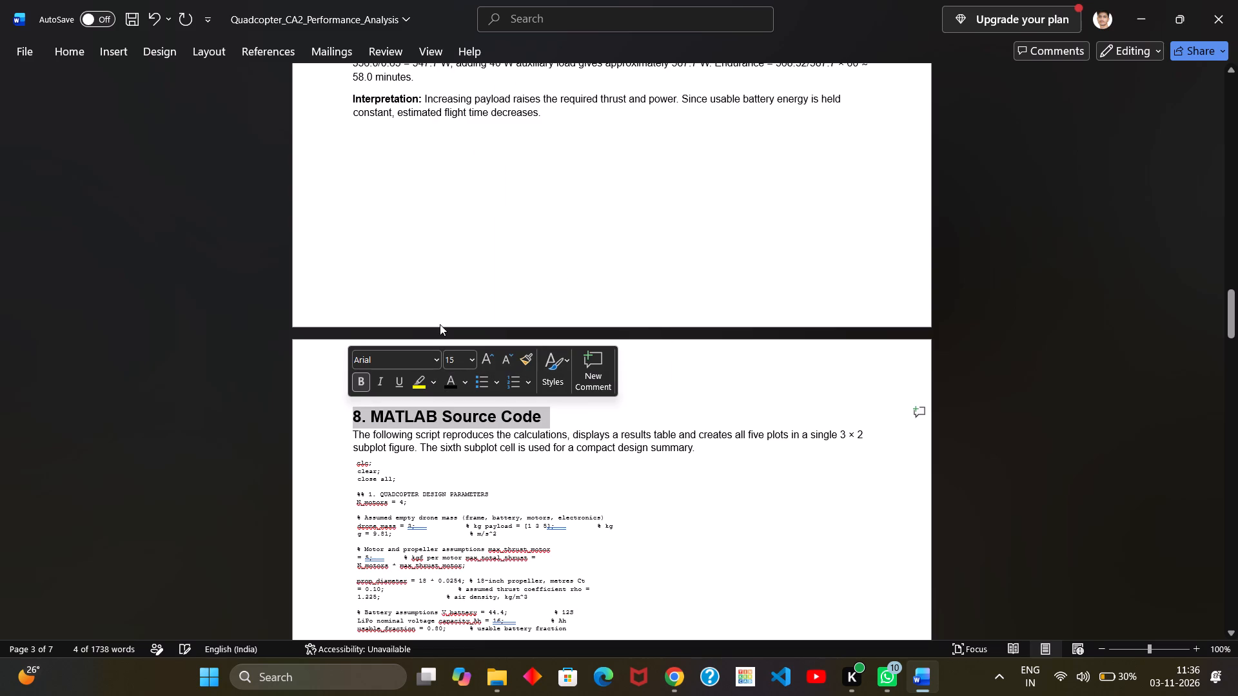
click(433, 362)
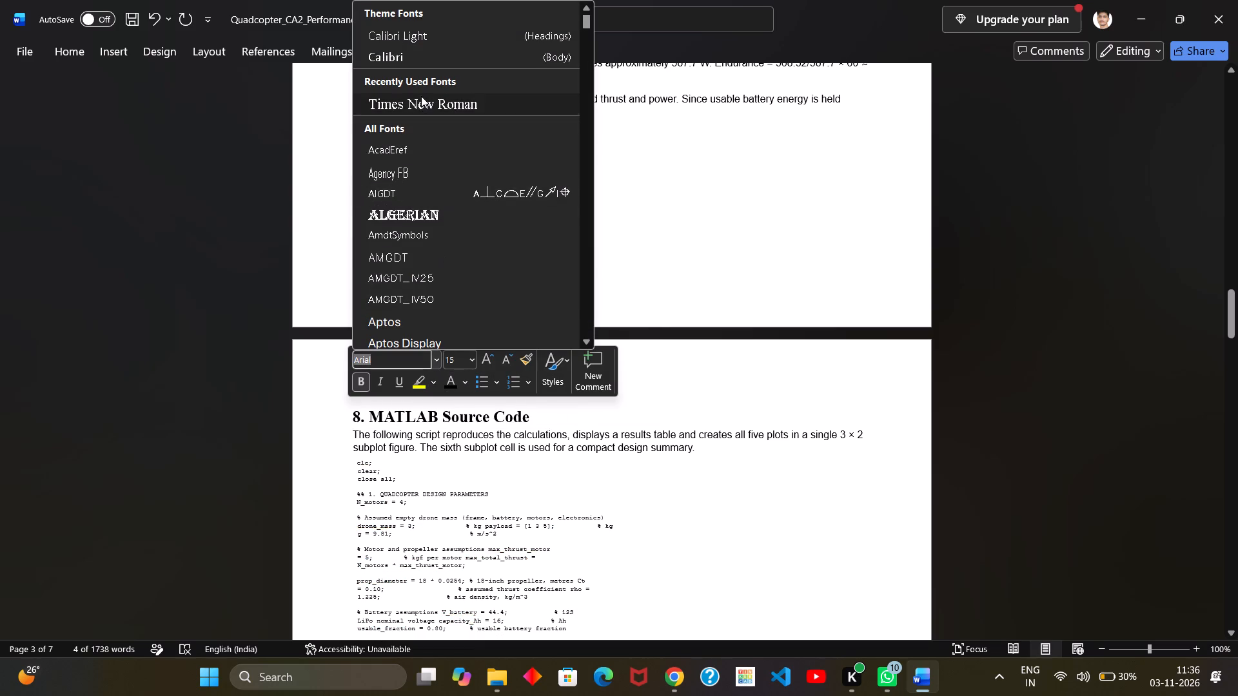
click(421, 96)
Set the subheading "4.3 Propeller RPM estimate" on page 2 in Times New Roman with the automatic black font colour.
scroll(446, 289, up, 5)
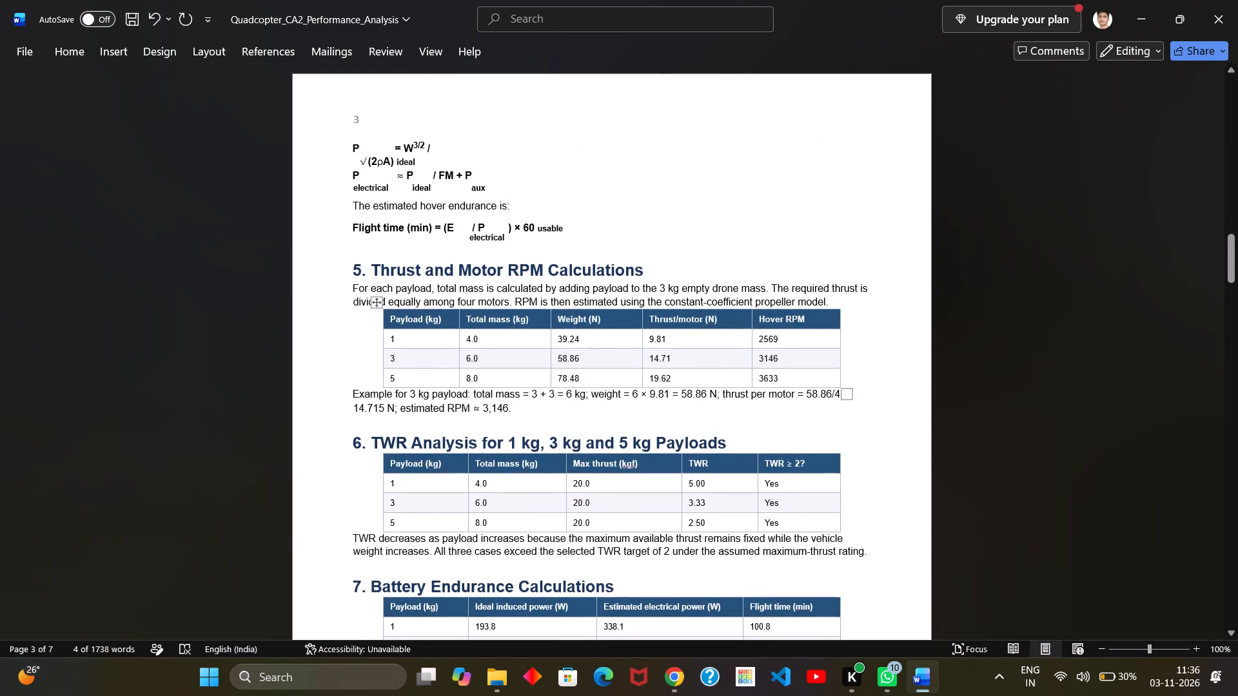
scroll(413, 366, up, 3)
scroll(413, 366, down, 1)
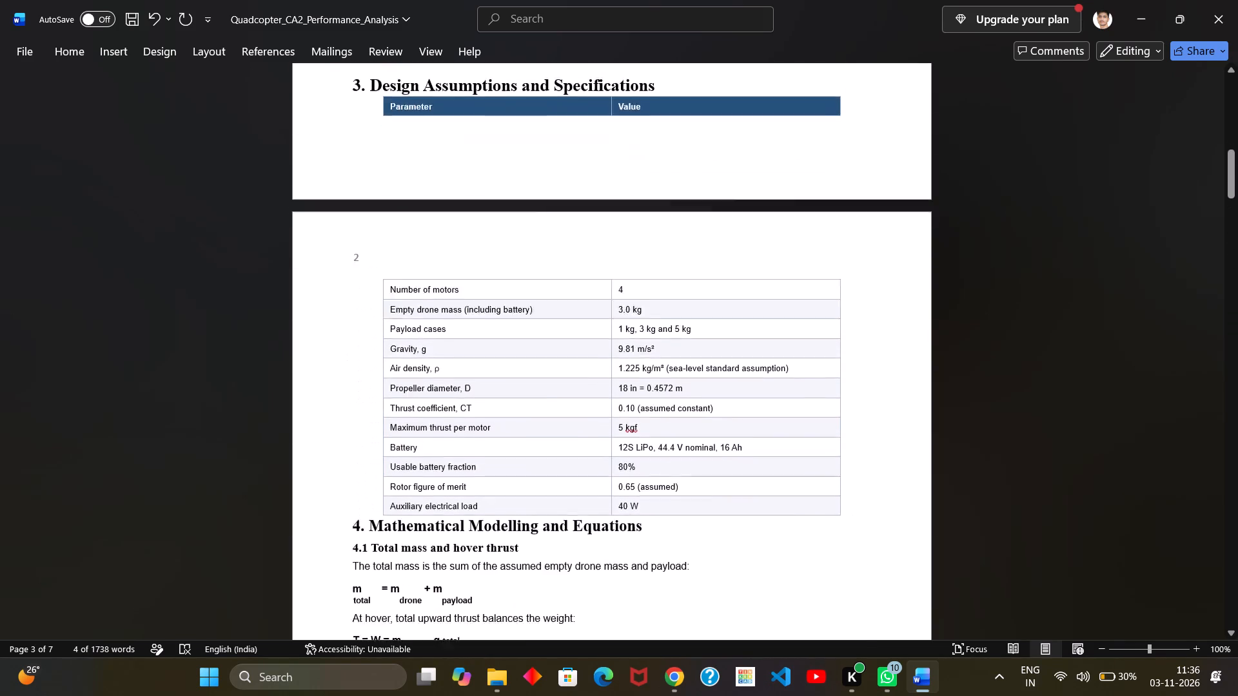
scroll(413, 366, down, 1)
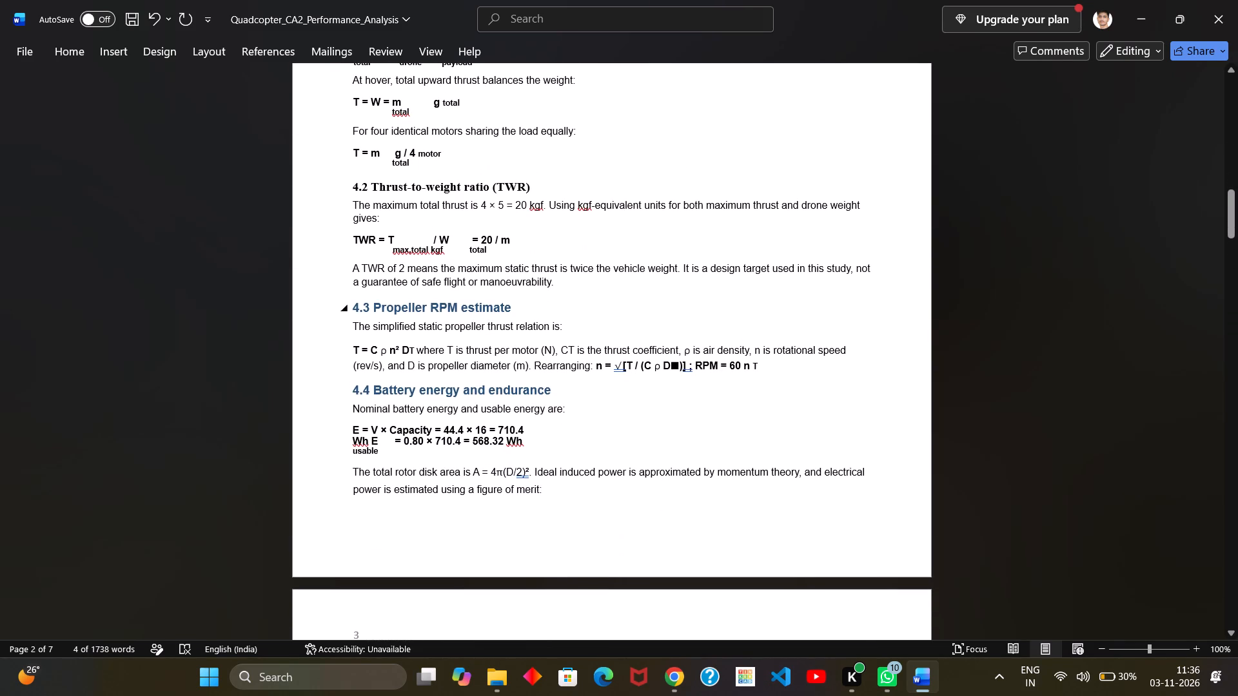
click(349, 302)
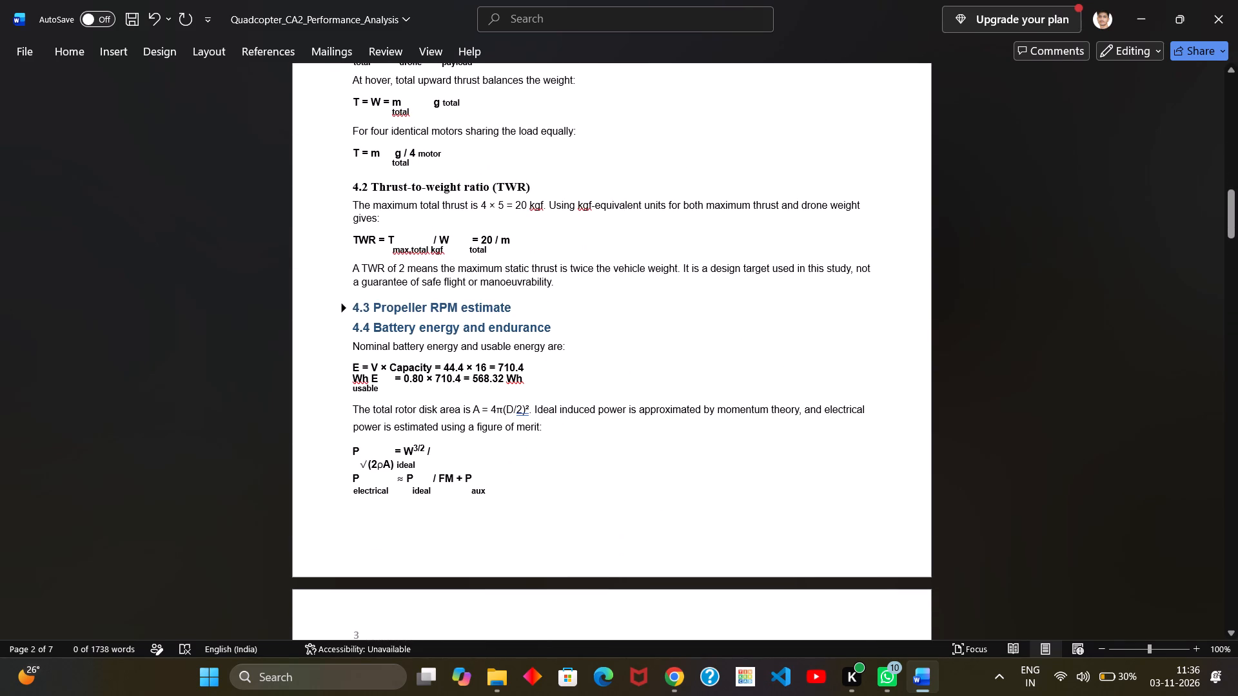
click(344, 307)
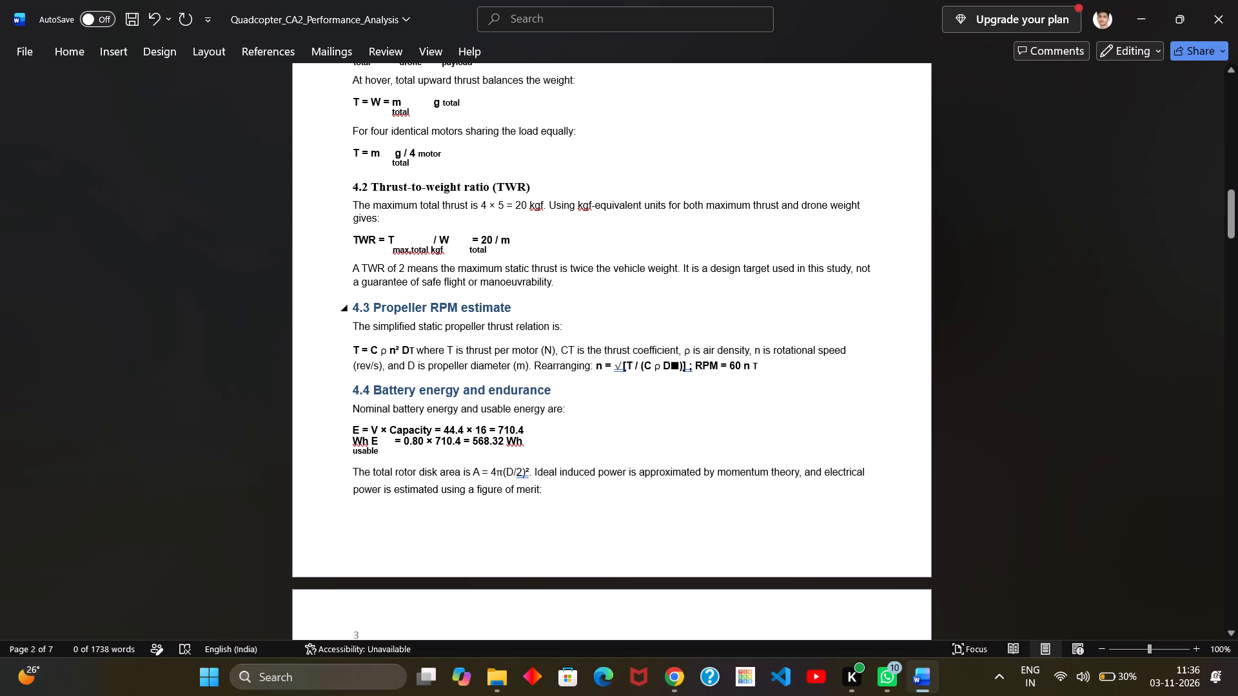
drag(518, 310, 344, 311)
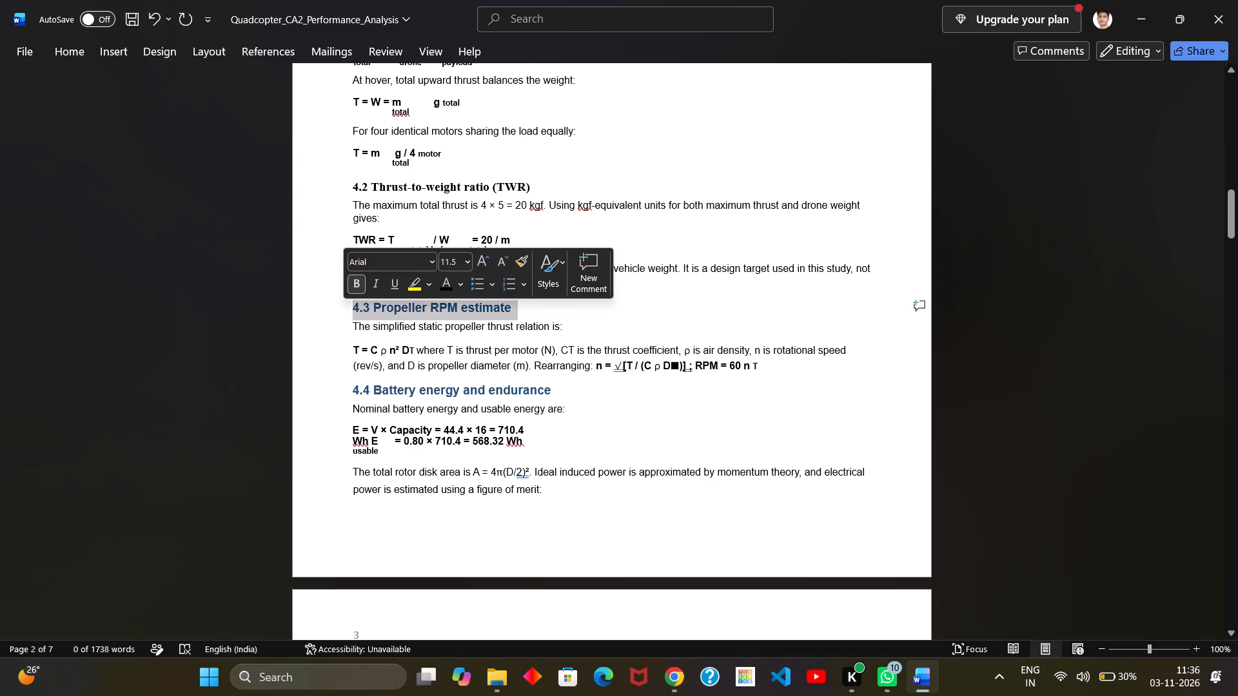
click(435, 263)
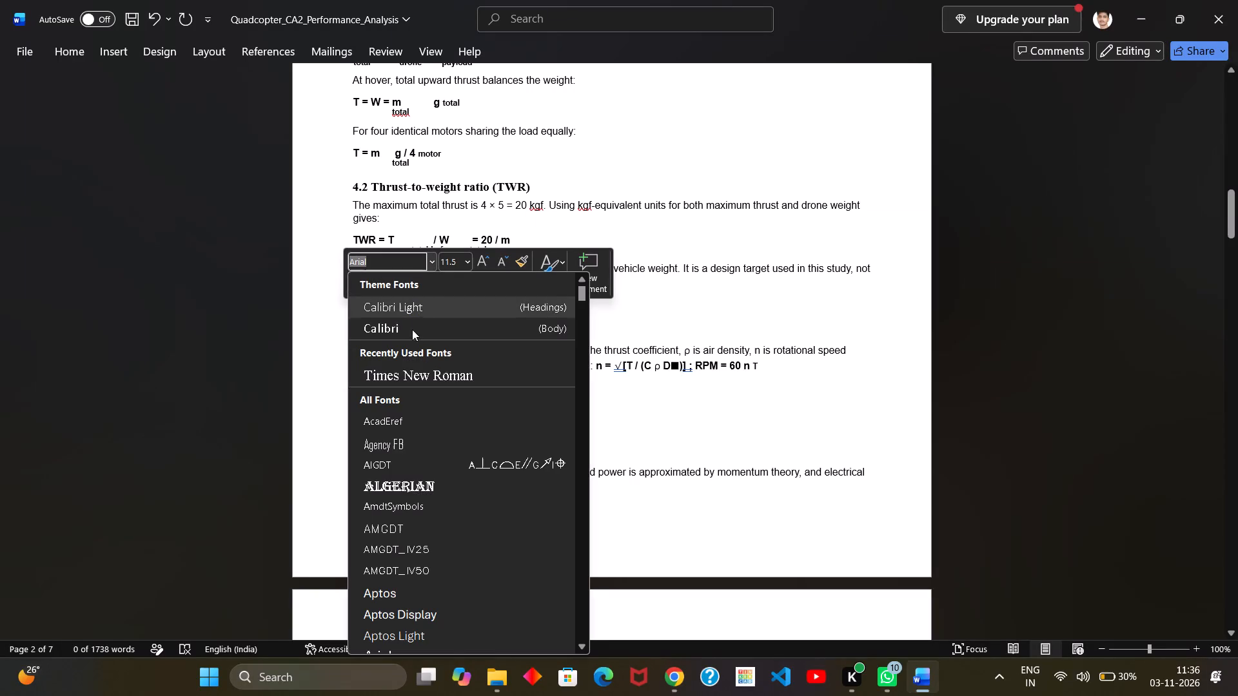
click(403, 369)
click(455, 282)
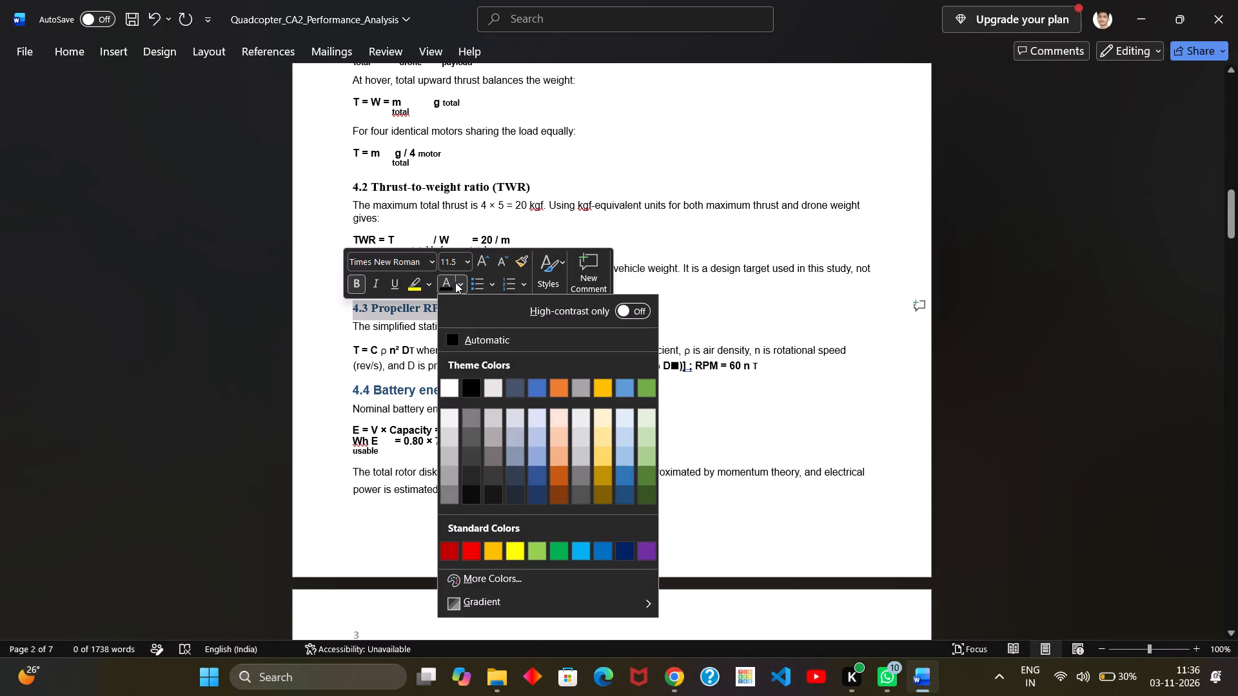
click(451, 342)
Set the subheading "4.4 Battery energy and endurance" in Times New Roman with the automatic black font colour.
scroll(518, 407, down, 1)
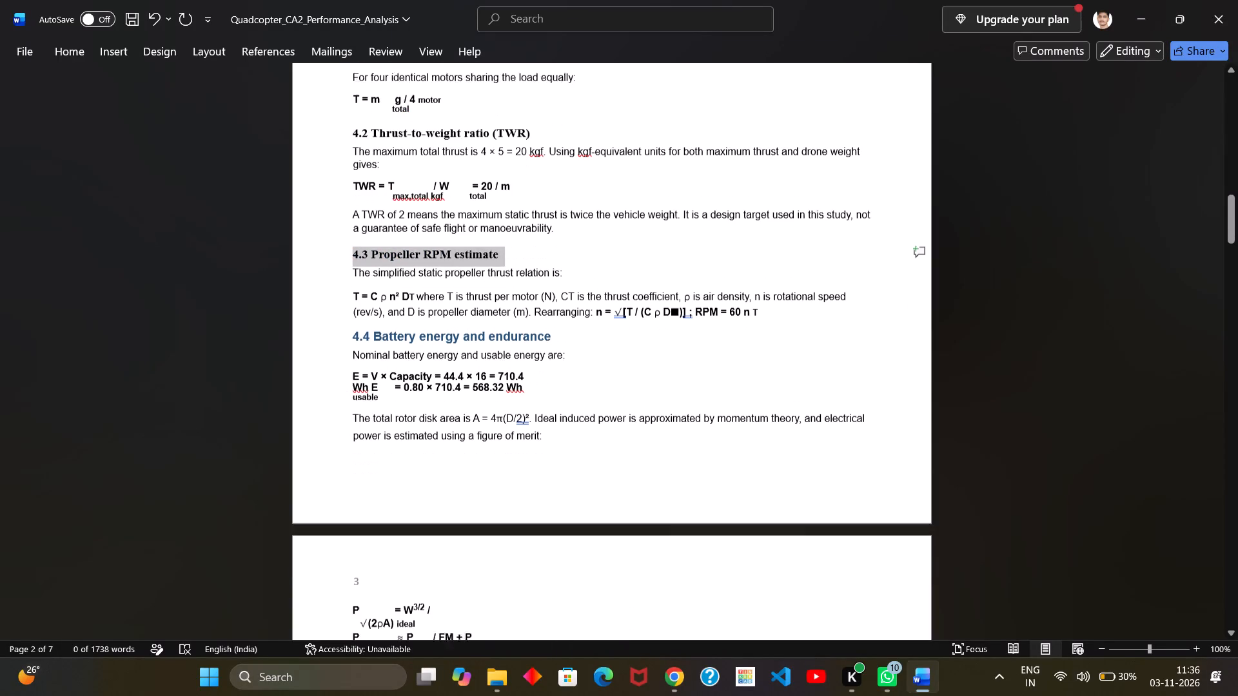
drag(551, 329, 339, 318)
click(429, 264)
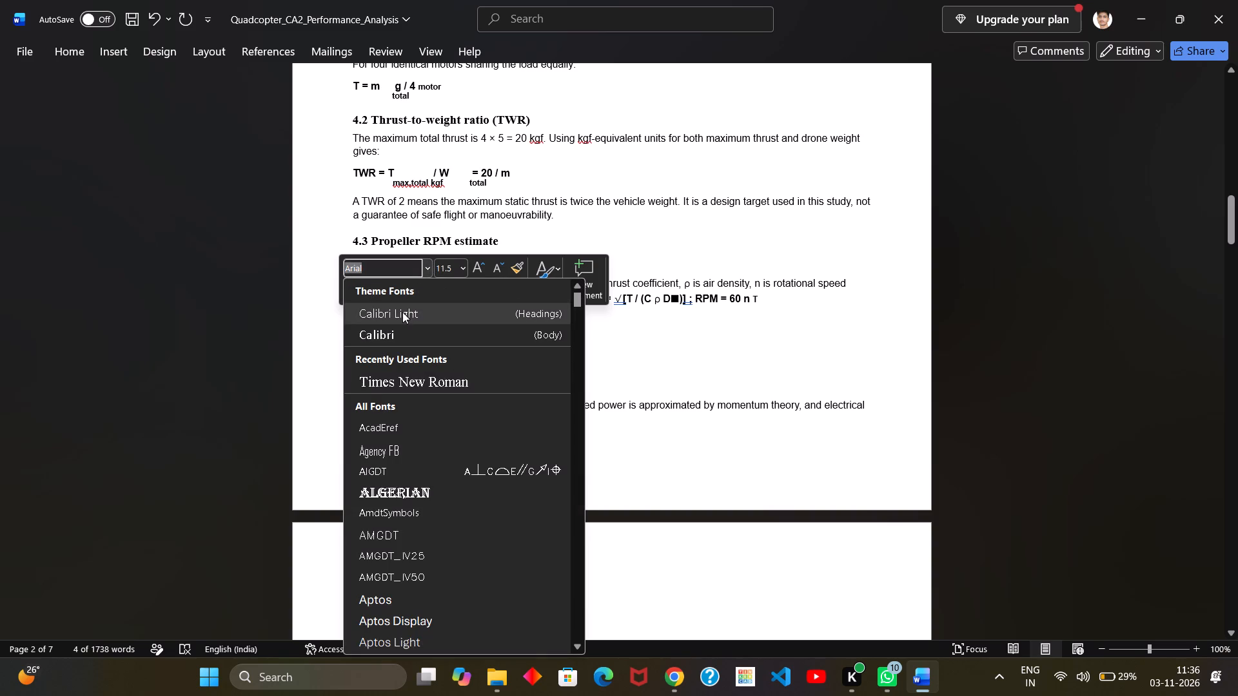
click(388, 387)
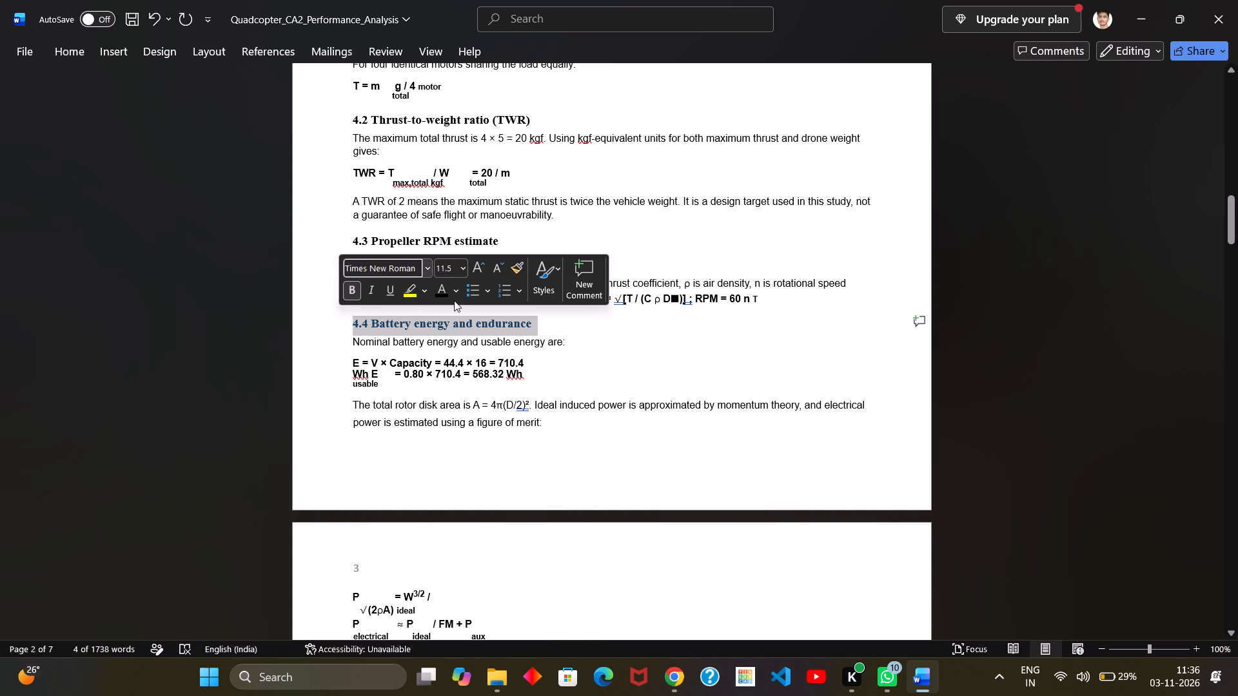
click(454, 300)
click(451, 284)
click(453, 343)
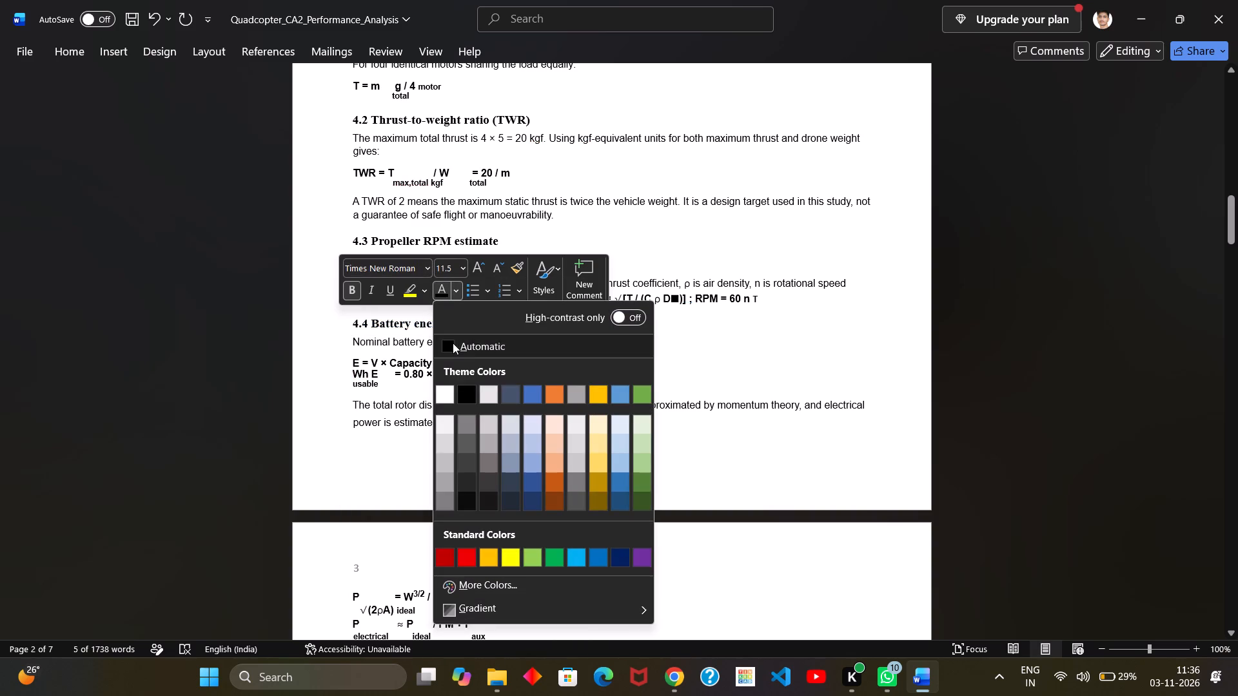
click(633, 375)
Set the heading "5. Thrust and Motor RPM Calculations" on page 3 in Times New Roman with the automatic black font colour.
scroll(633, 375, down, 3)
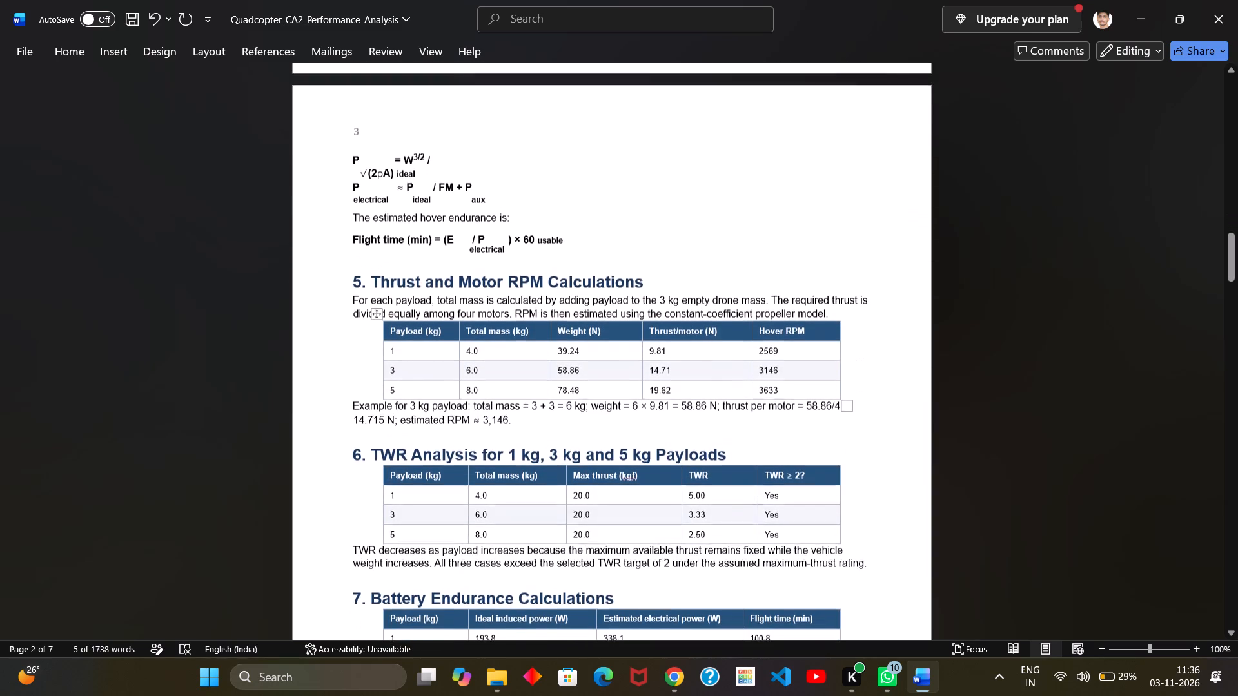
drag(640, 279, 435, 275)
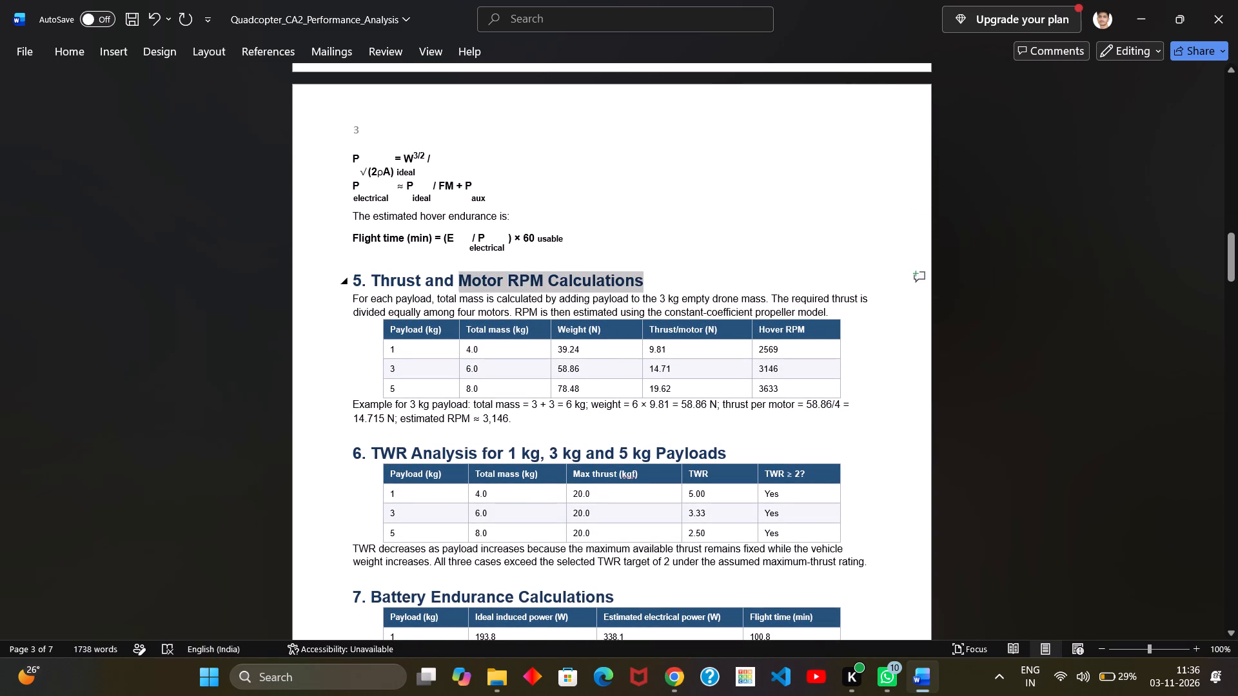
drag(435, 275, 337, 276)
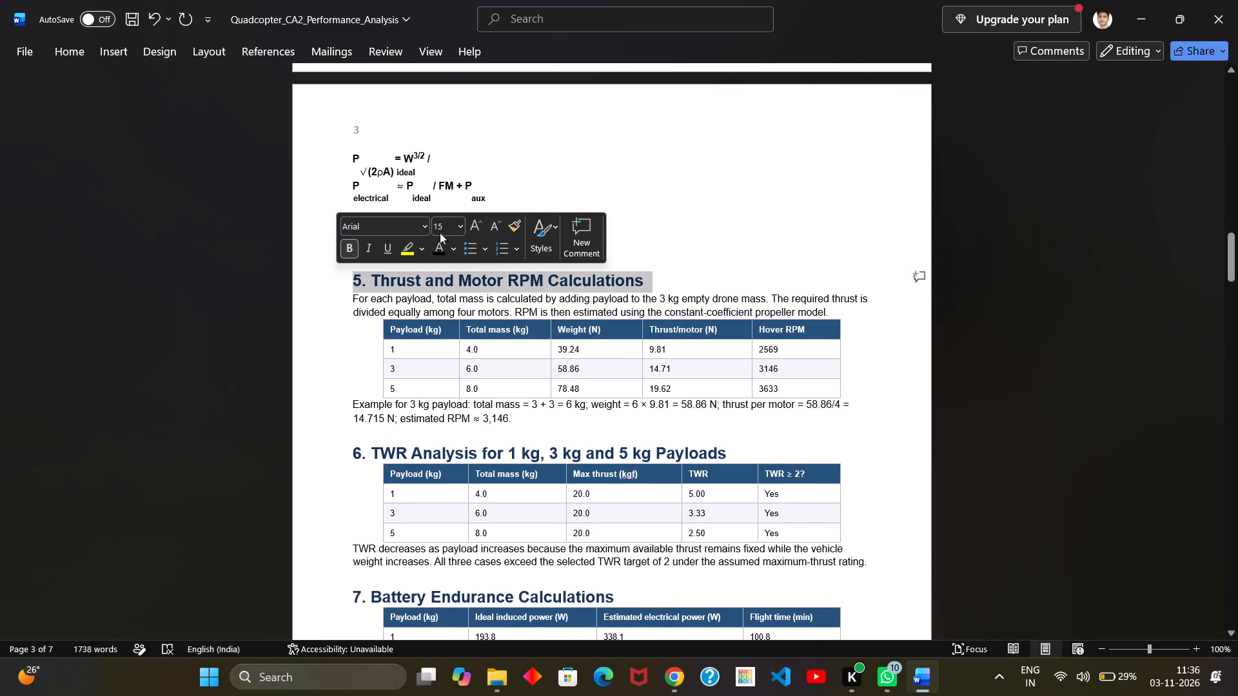
click(421, 226)
click(418, 335)
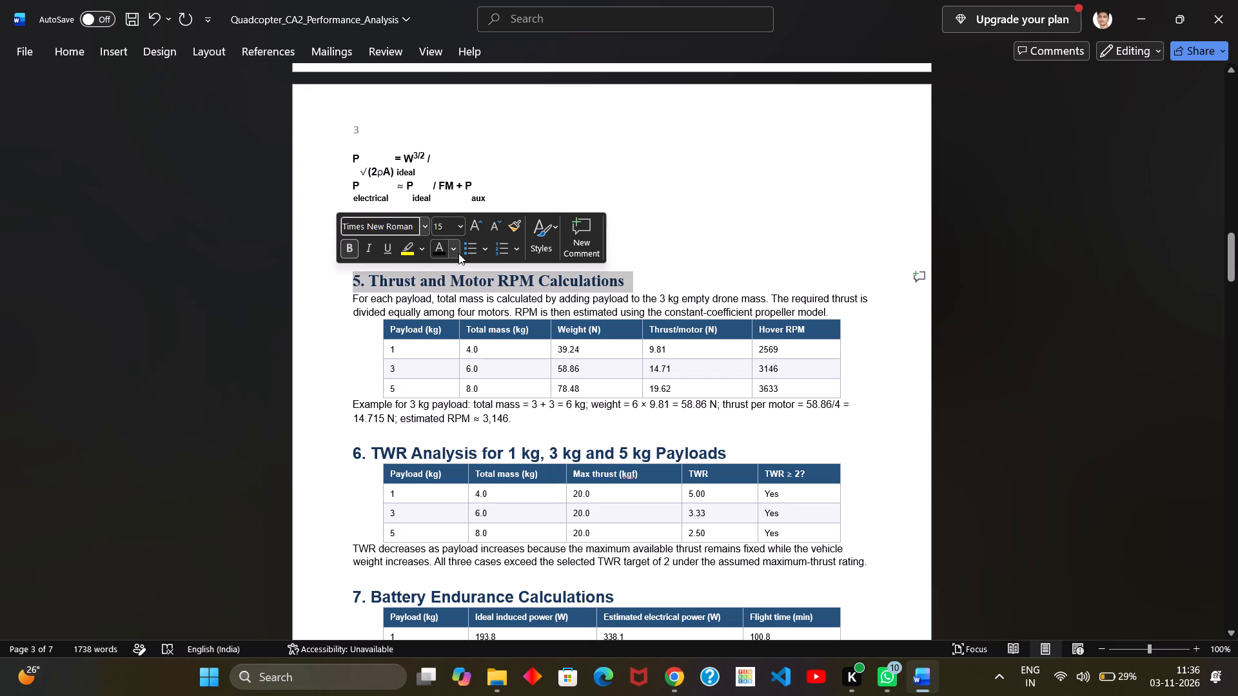
click(455, 251)
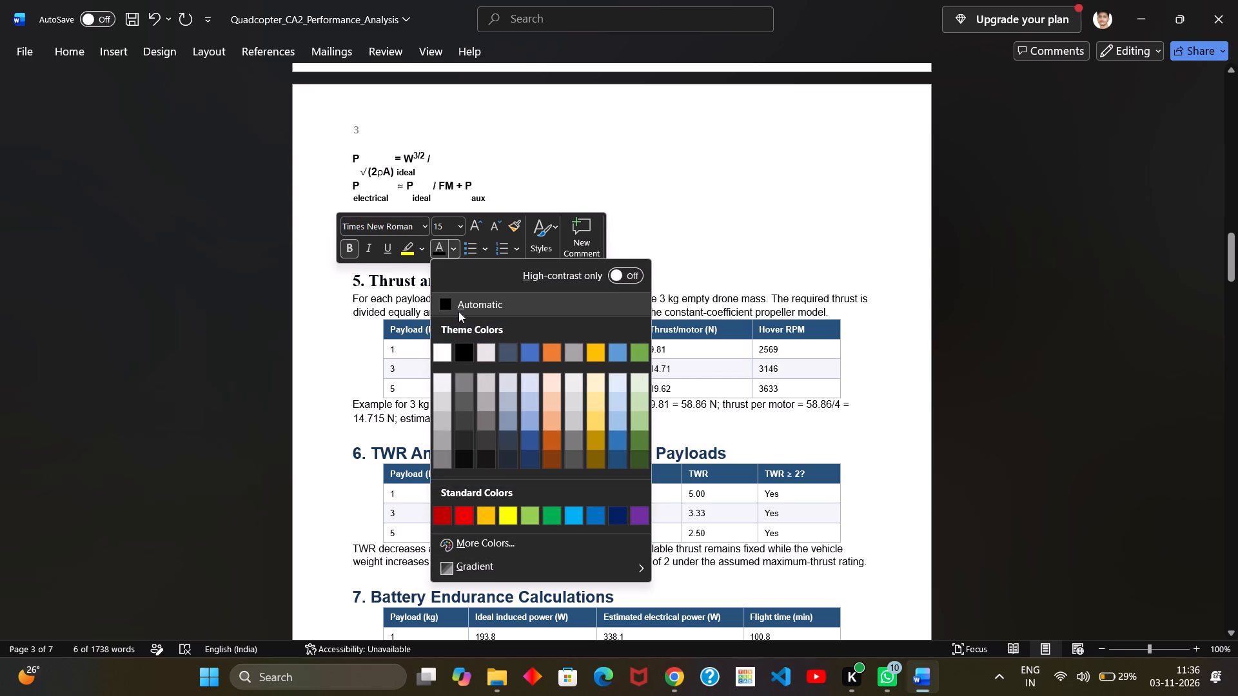
click(472, 303)
Set the heading "6. TWR Analysis for 1 kg, 3 kg and 5 kg Payloads" in Times New Roman with the automatic black font colour.
scroll(472, 303, down, 1)
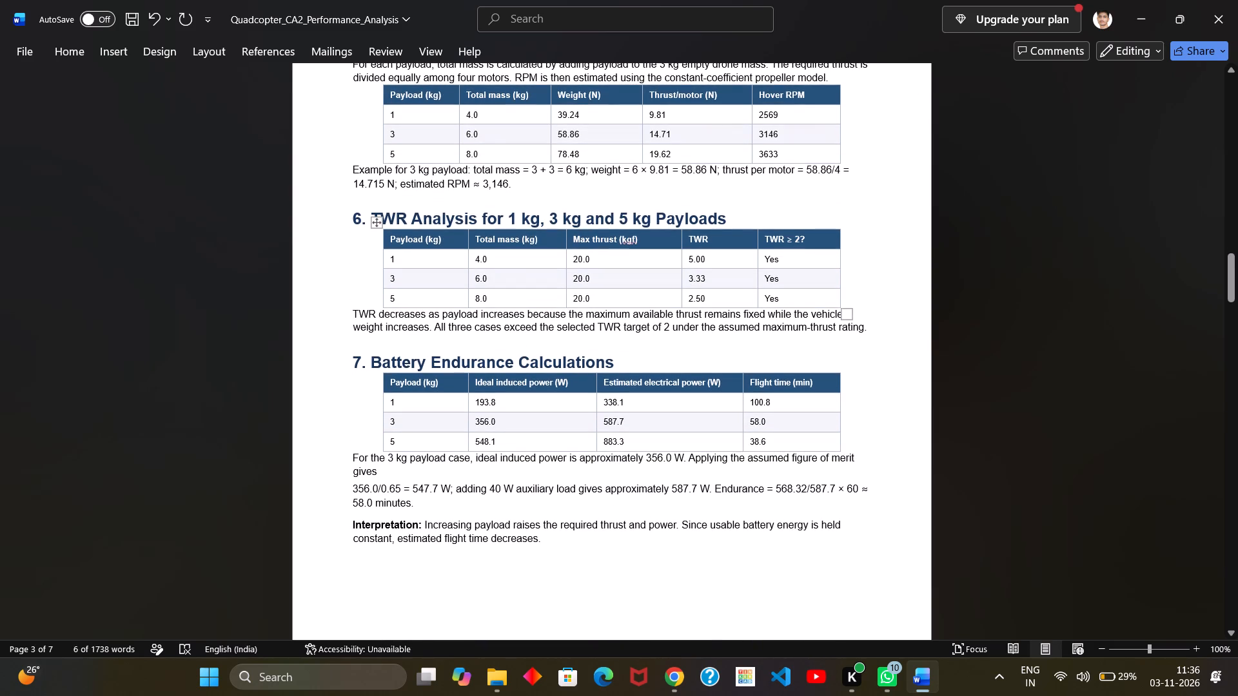
drag(350, 208, 729, 217)
click(729, 217)
drag(729, 217, 727, 217)
drag(727, 217, 323, 217)
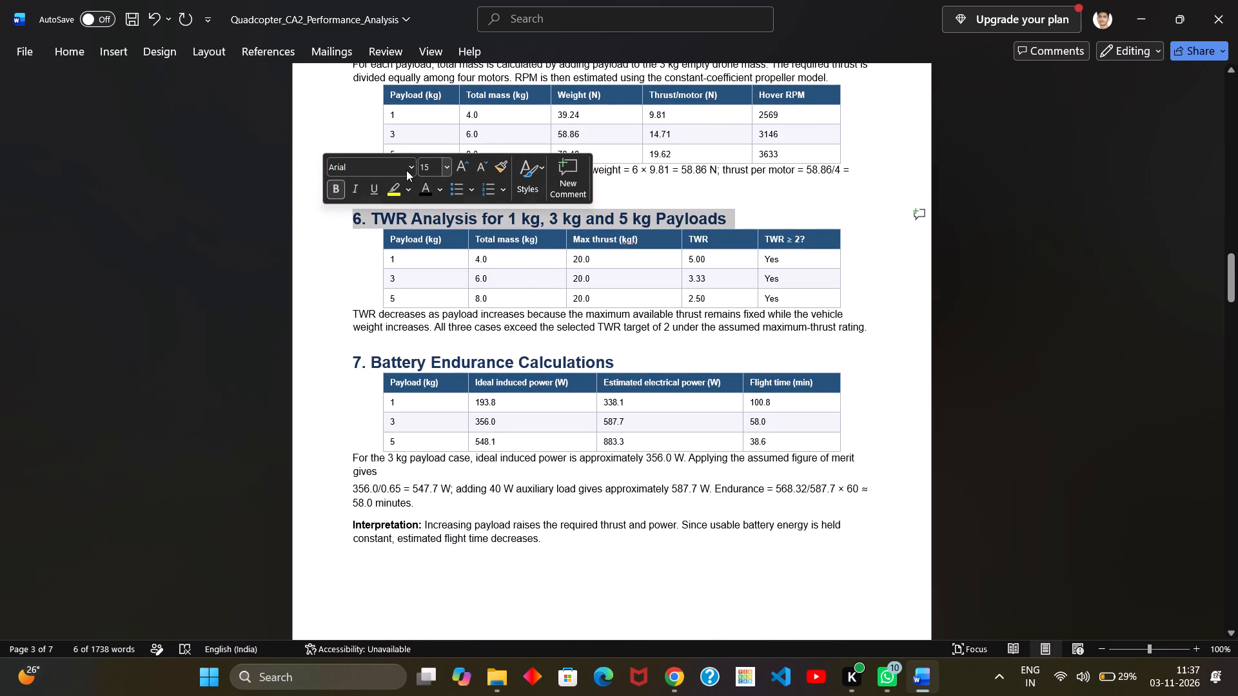
click(406, 170)
click(391, 271)
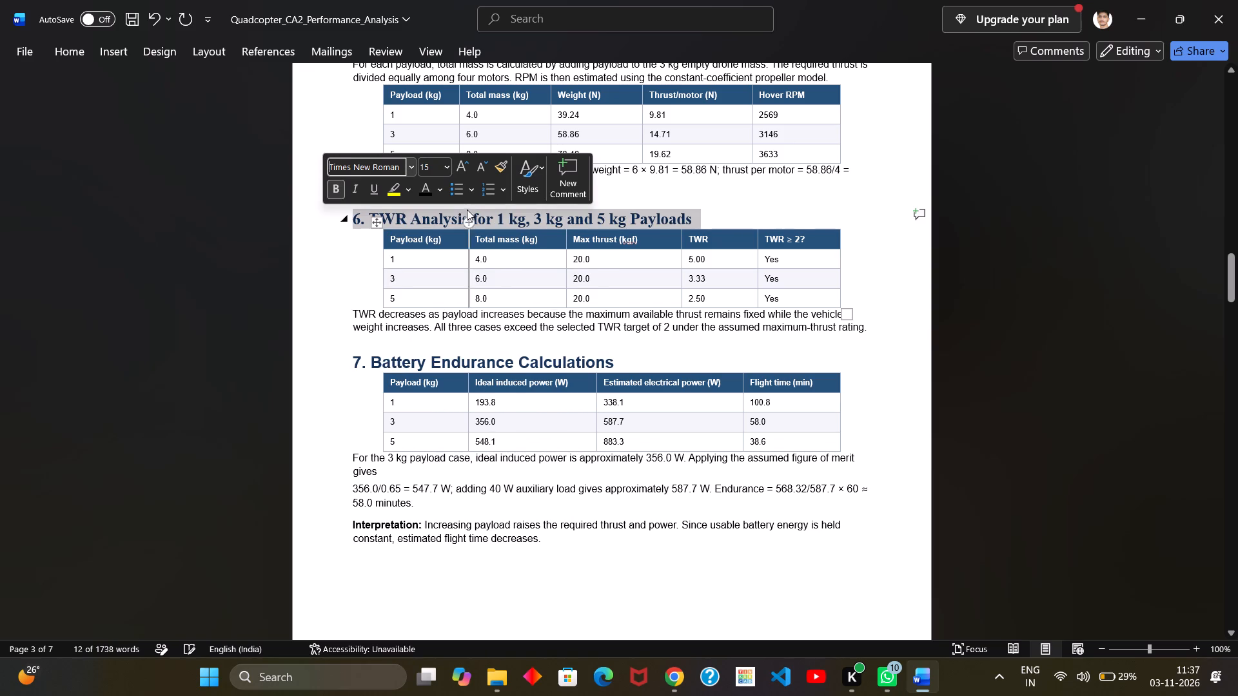
click(437, 188)
click(452, 248)
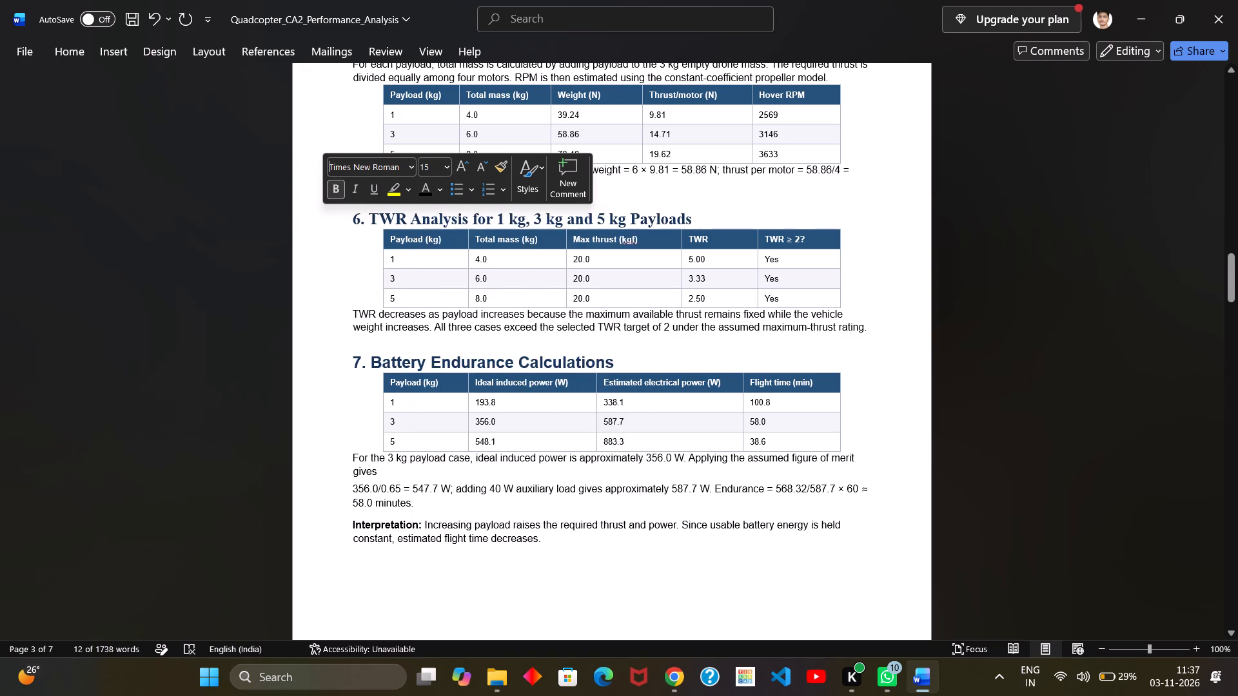
Set the heading "7. Battery Endurance Calculations" on page 3 in Times New Roman with the automatic black font colour.
scroll(452, 248, down, 1)
drag(612, 231, 446, 219)
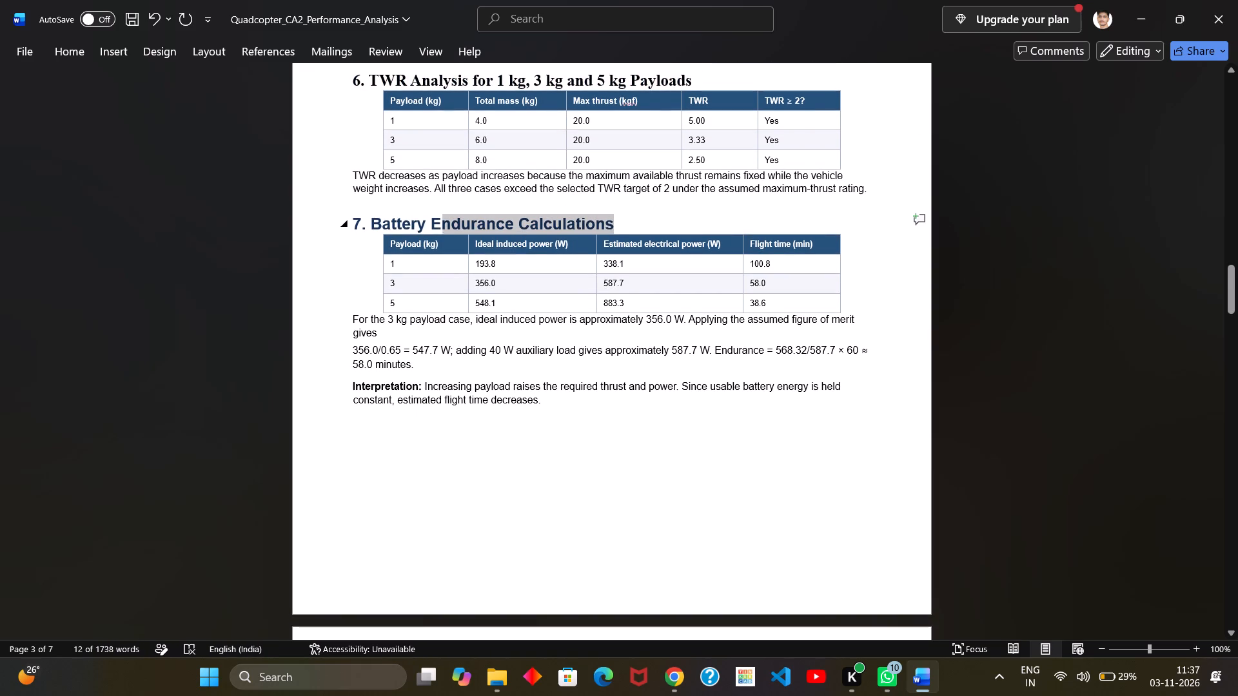
drag(446, 219, 323, 212)
click(616, 219)
drag(616, 219, 337, 222)
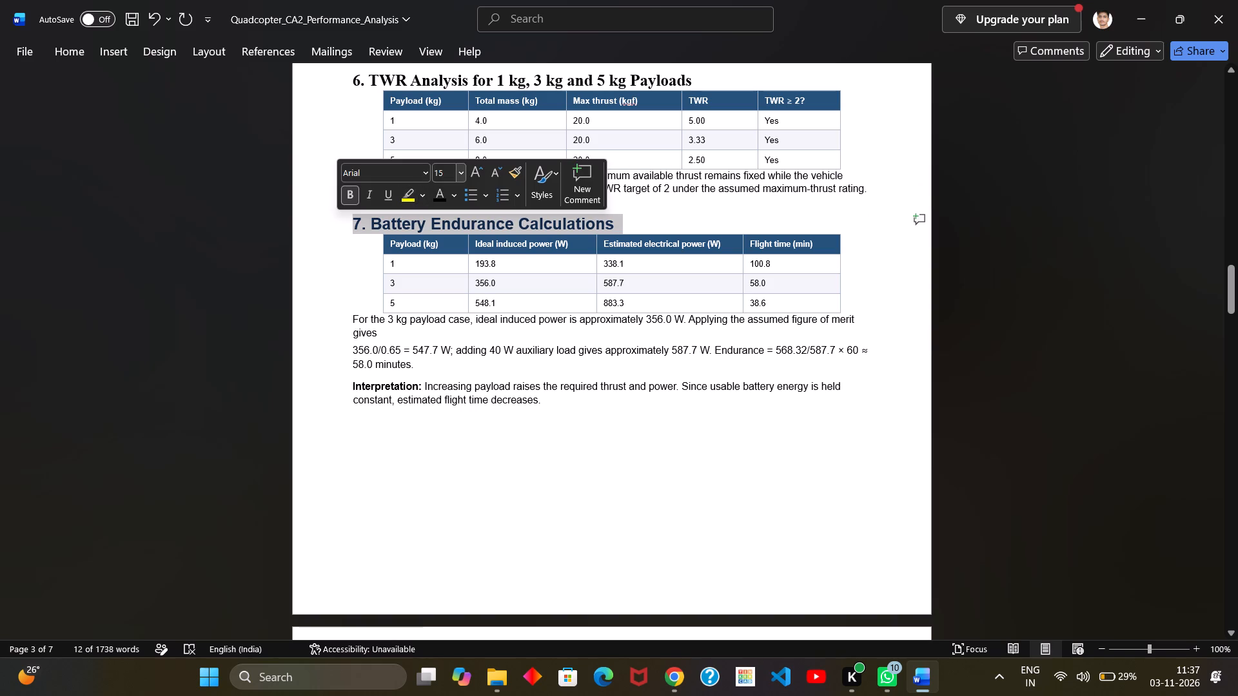
click(424, 175)
click(405, 277)
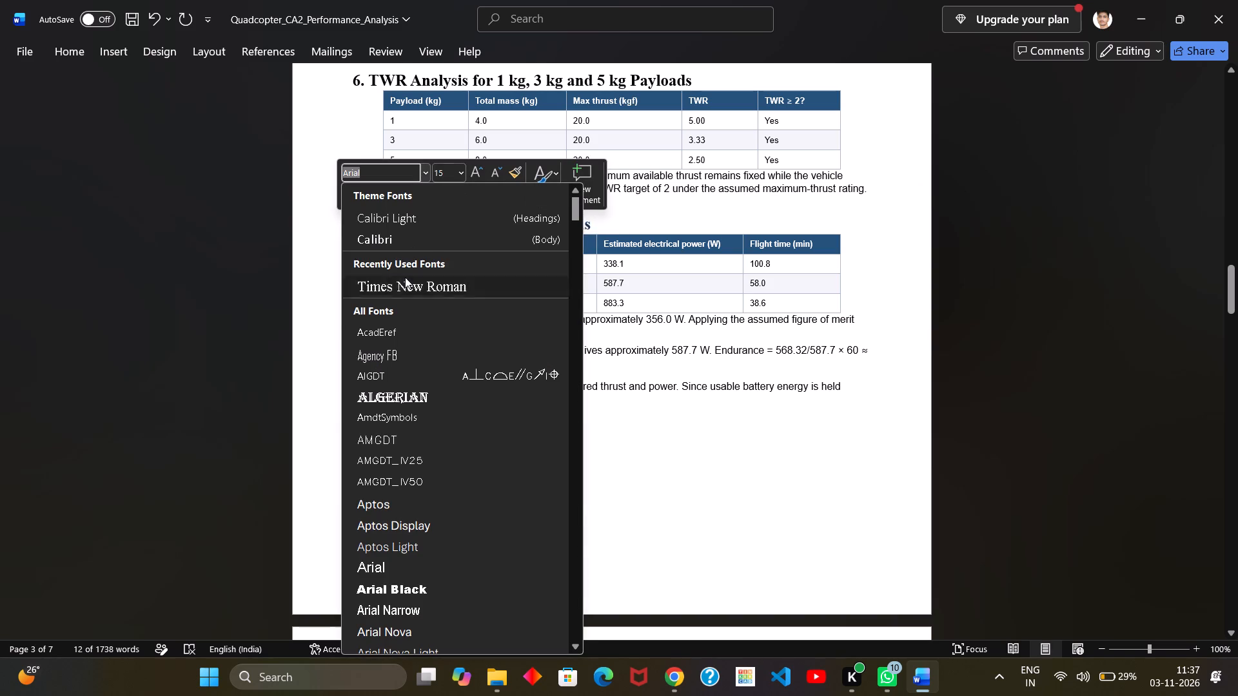
click(459, 195)
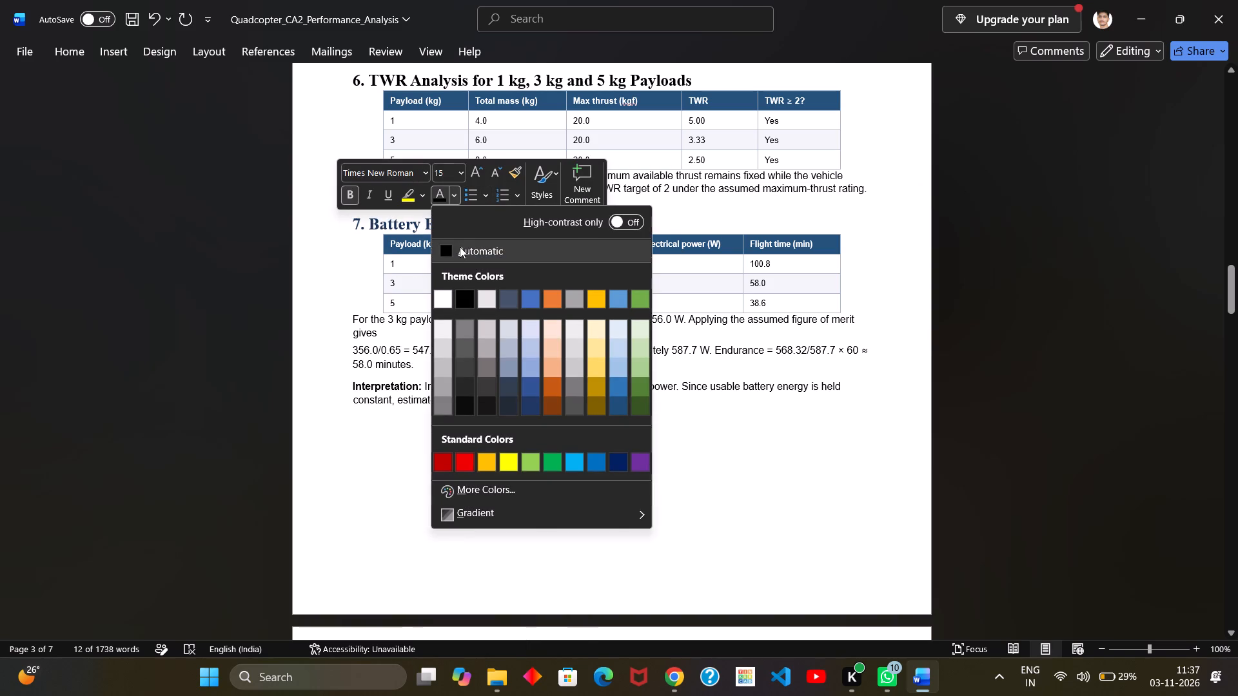
click(460, 247)
Set the body paragraph under "Conclusion" on page 7 in Times New Roman.
scroll(642, 422, down, 10)
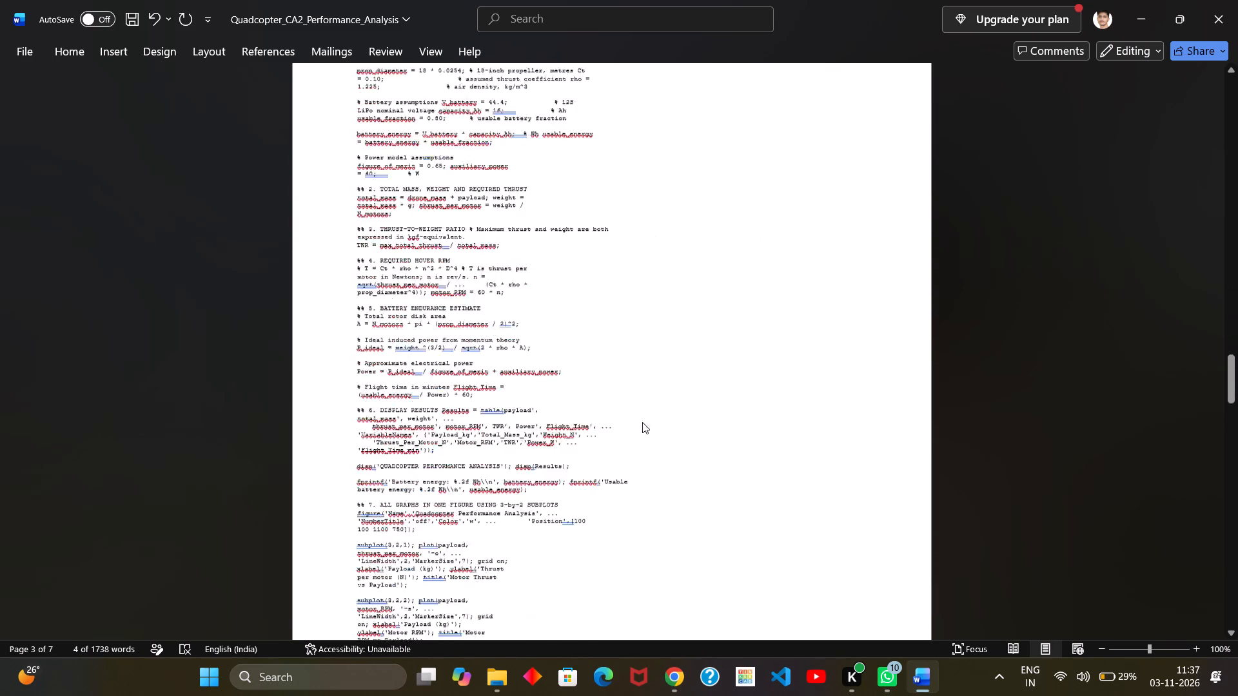
scroll(642, 422, down, 7)
scroll(642, 422, up, 20)
scroll(642, 422, up, 4)
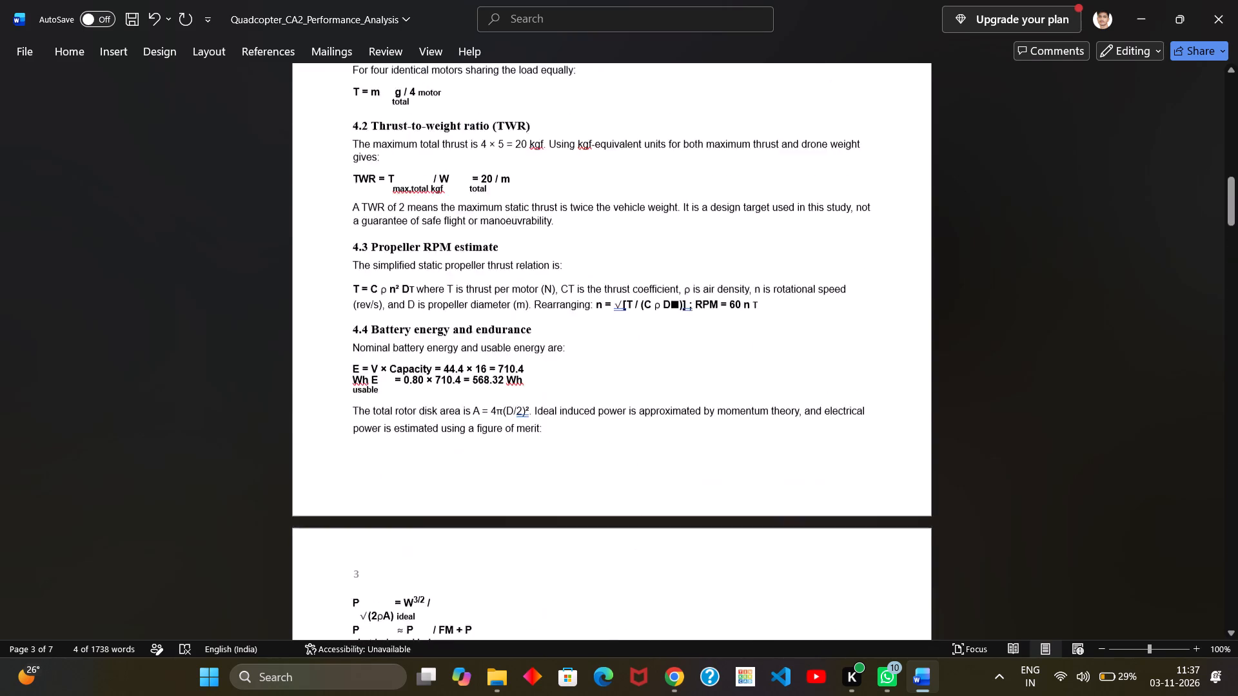
scroll(642, 422, up, 14)
scroll(574, 454, down, 8)
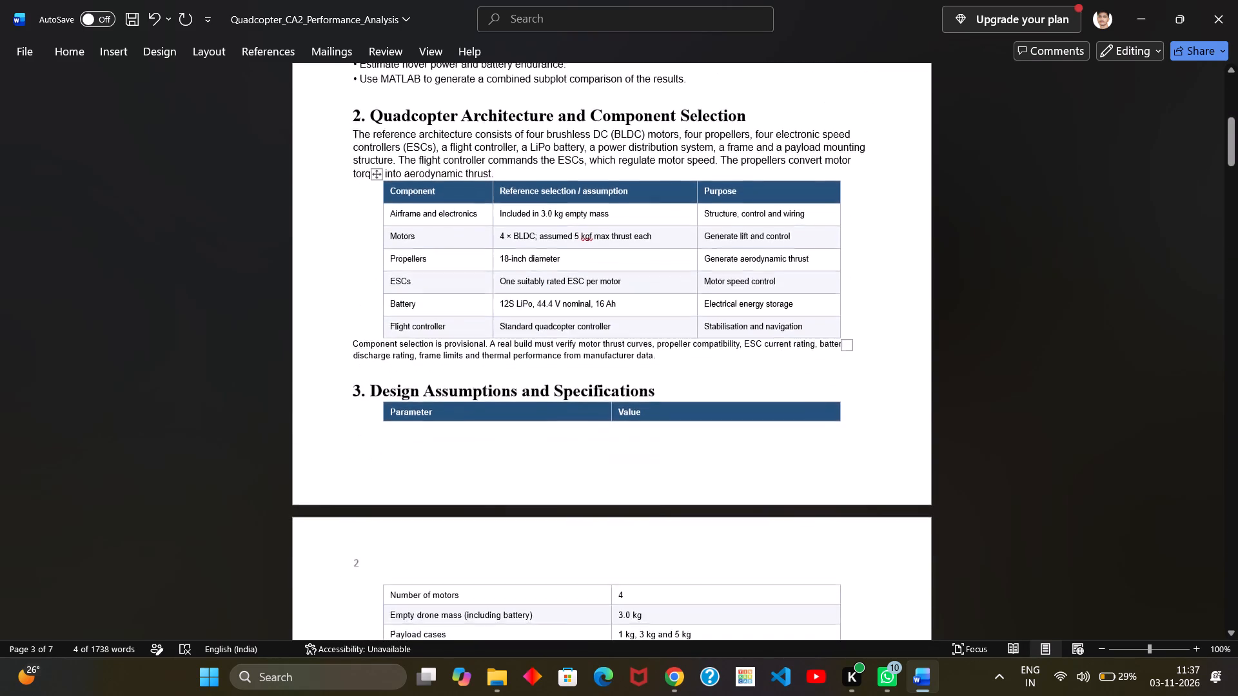
scroll(574, 454, down, 13)
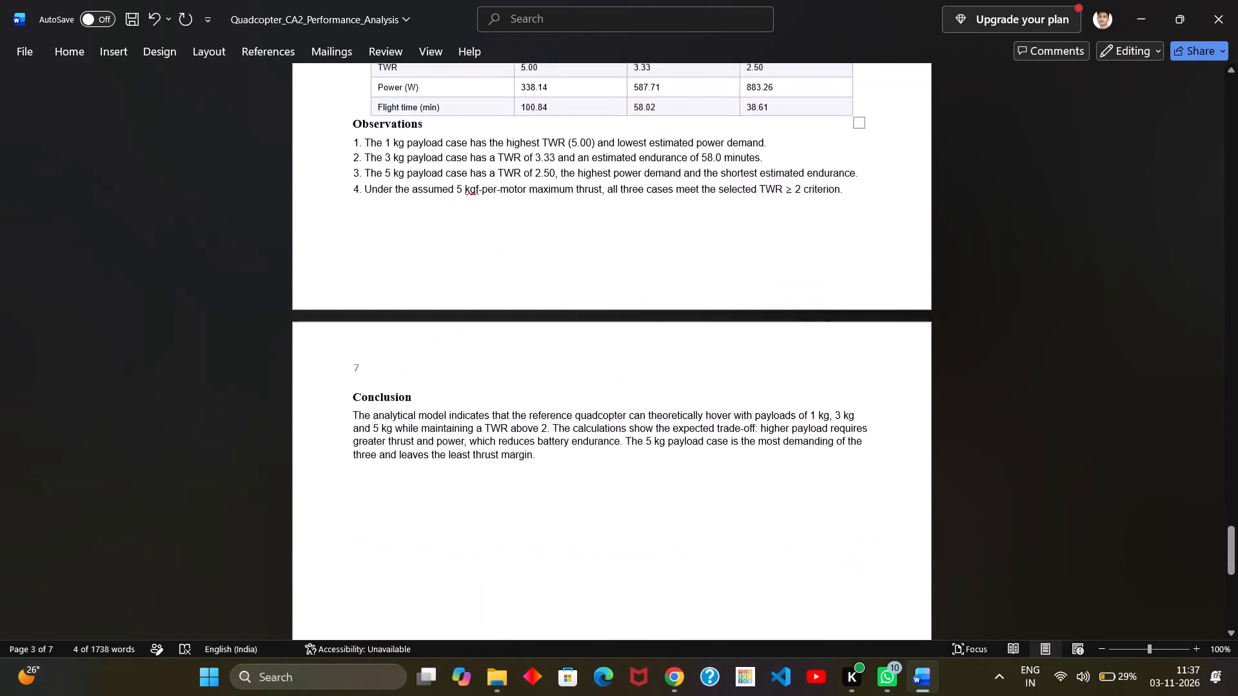
scroll(574, 454, down, 1)
drag(353, 246, 538, 291)
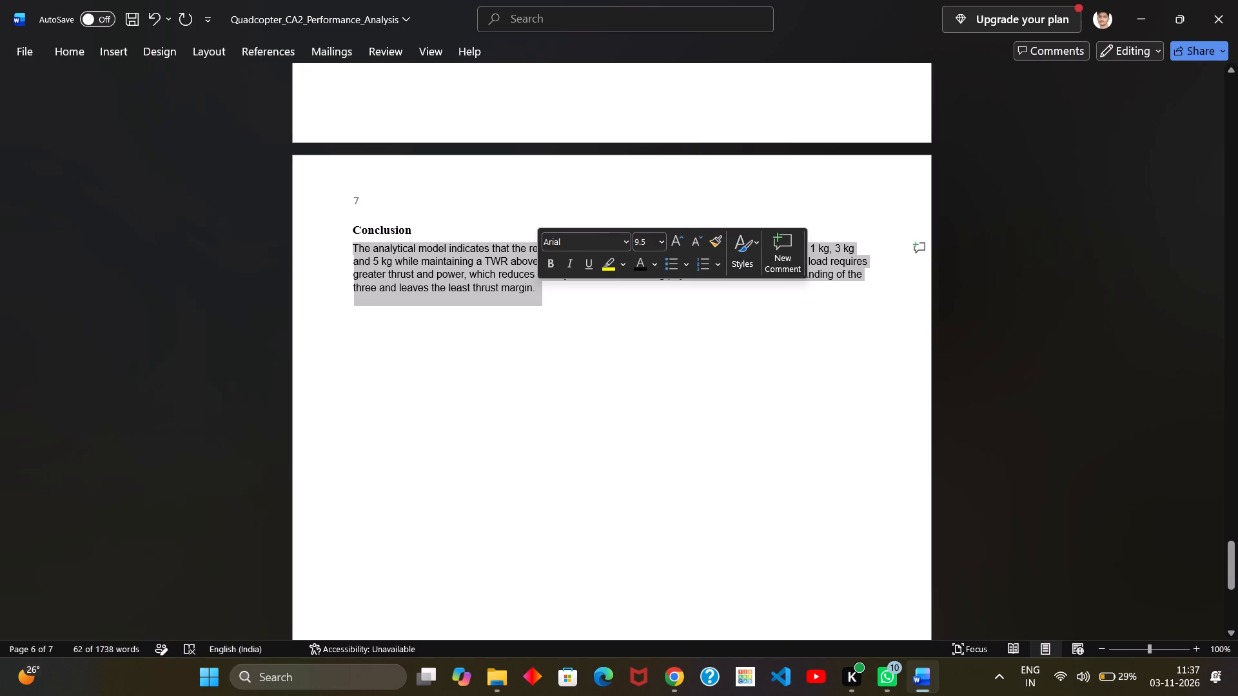
click(624, 240)
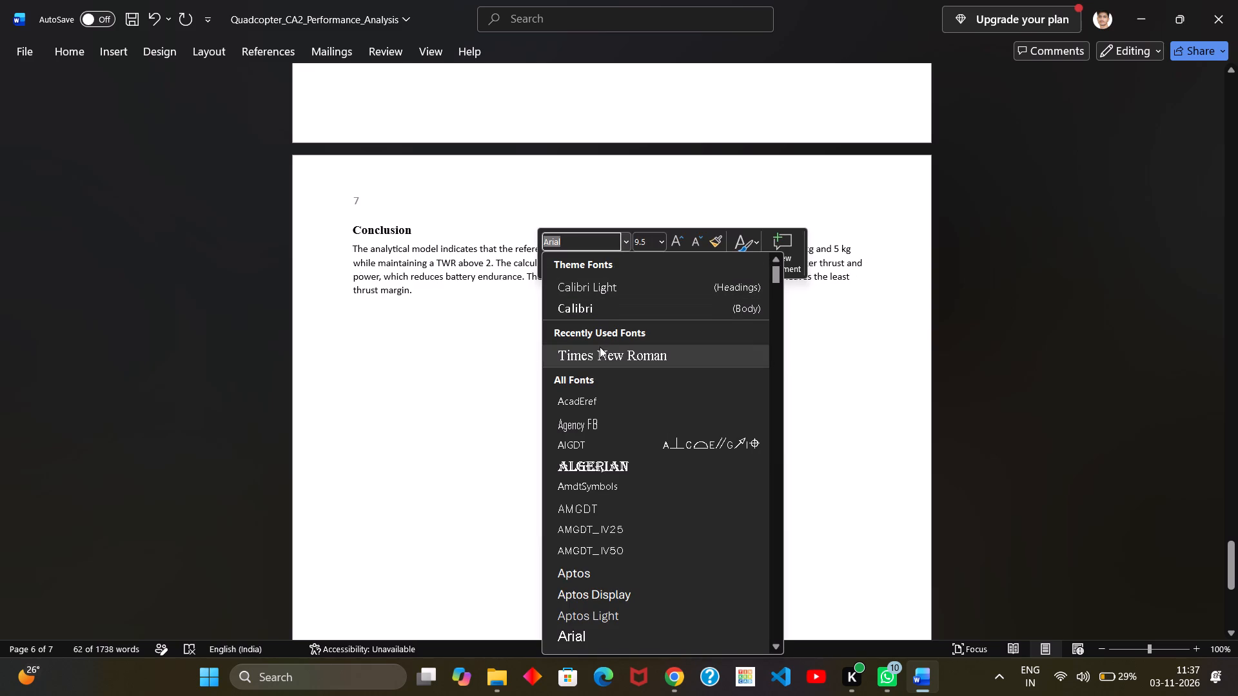
click(598, 353)
Set the four numbered items under "Observations" on page 6 in Times New Roman.
scroll(493, 327, up, 4)
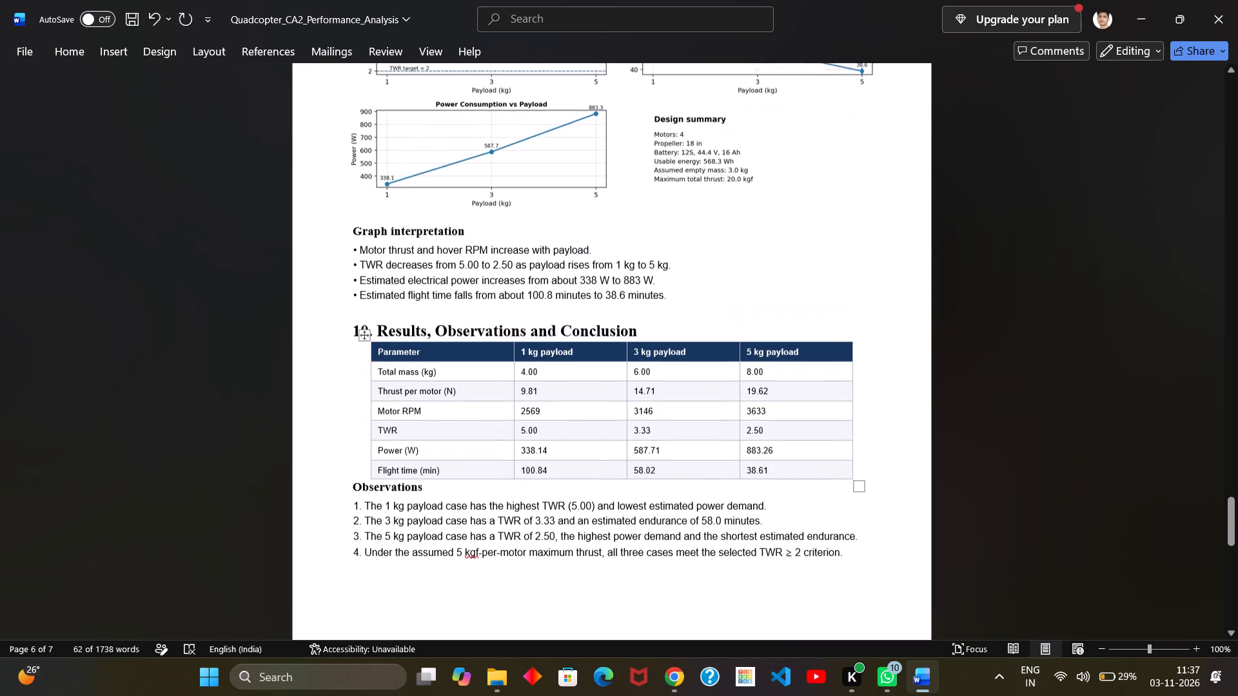
drag(349, 474, 545, 554)
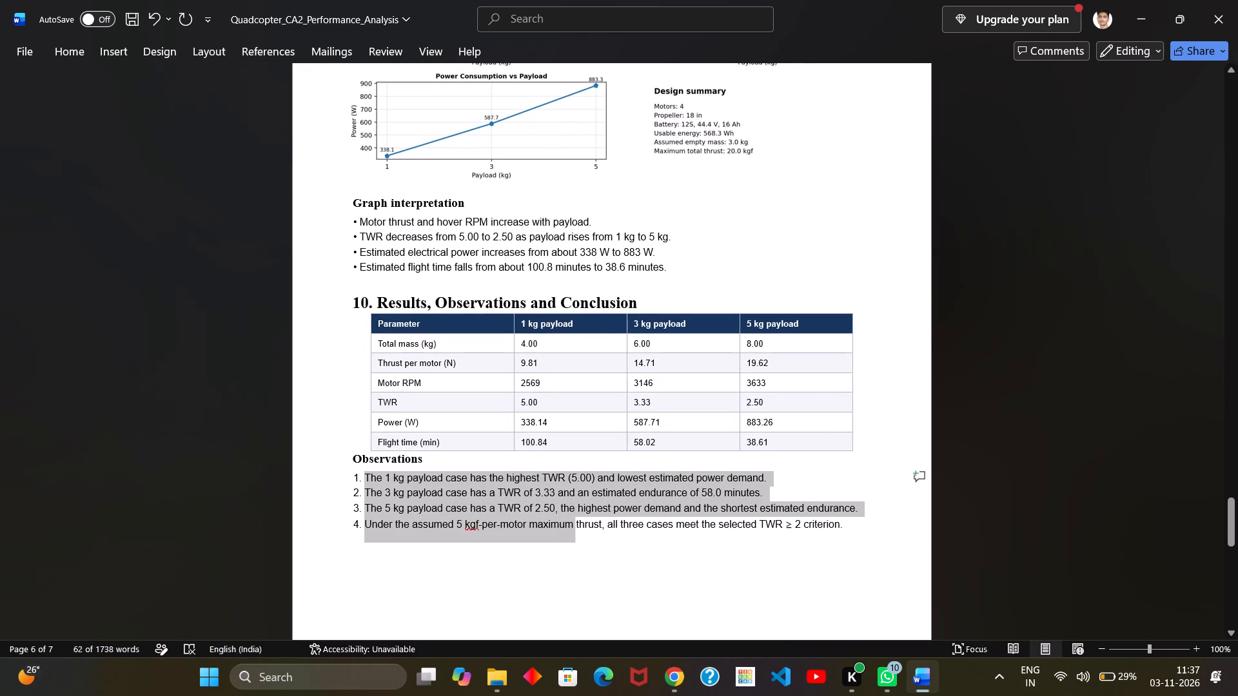
drag(545, 554, 840, 548)
scroll(553, 554, right, 2)
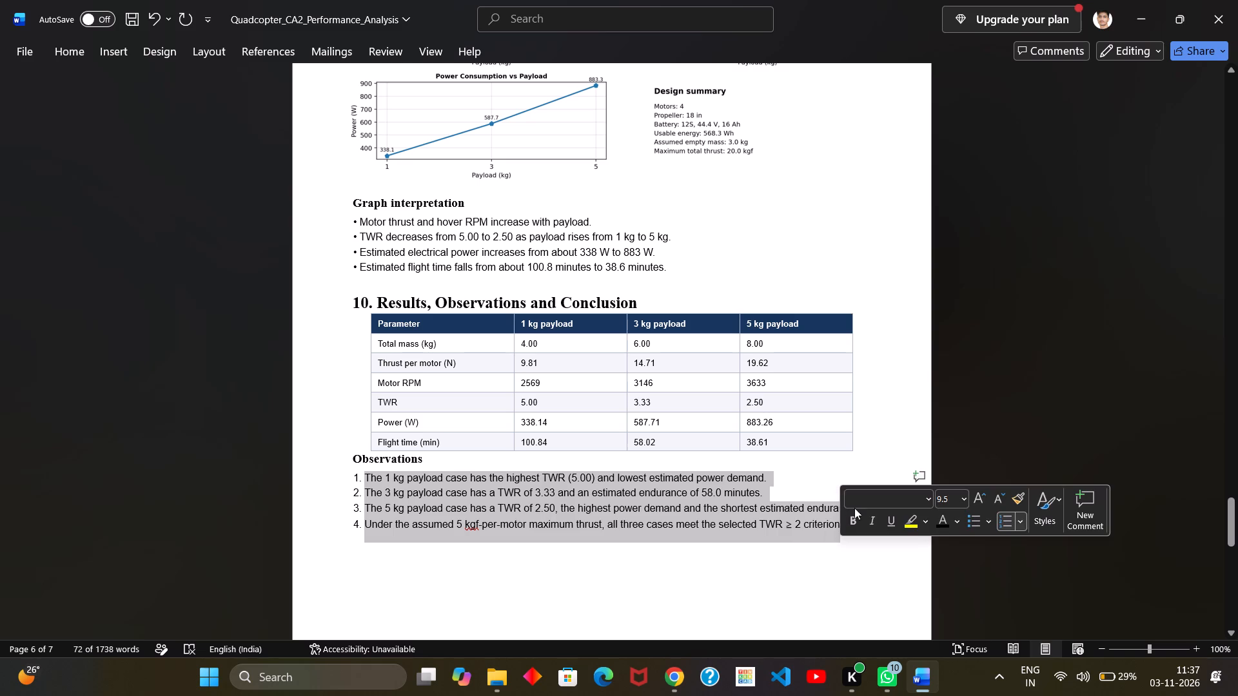
click(930, 498)
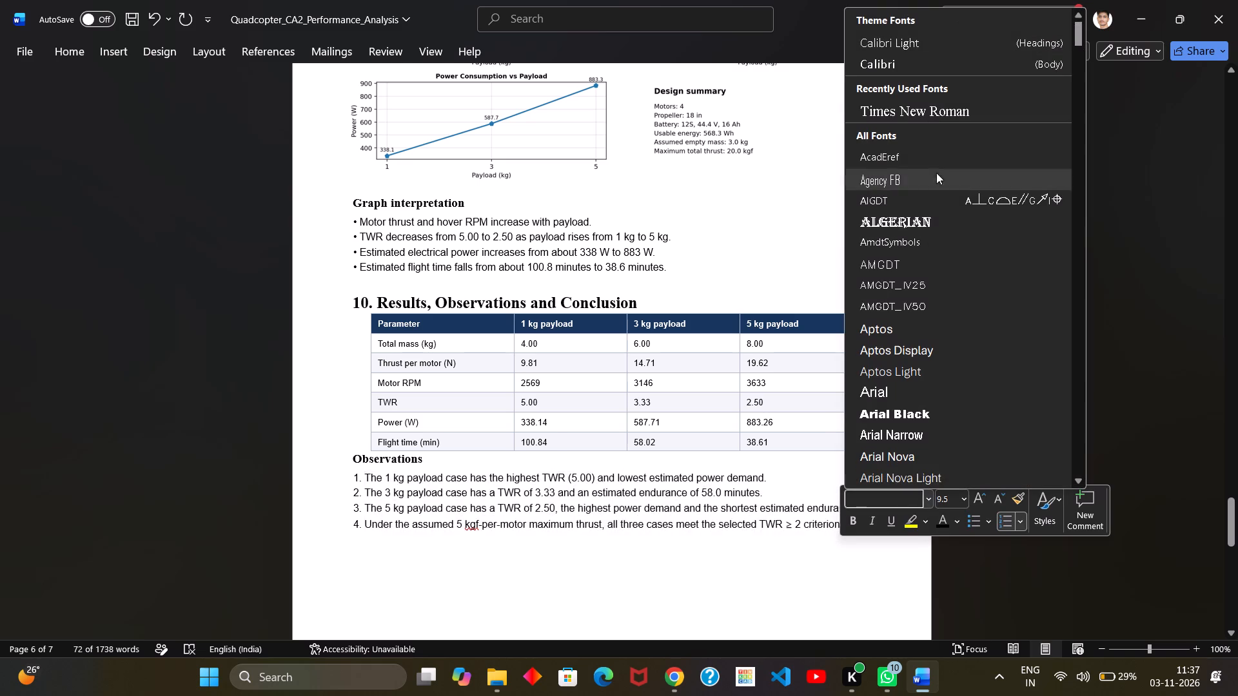
click(909, 115)
Set the four bullet points under "Graph interpretation" on page 6 in Times New Roman.
scroll(513, 392, up, 1)
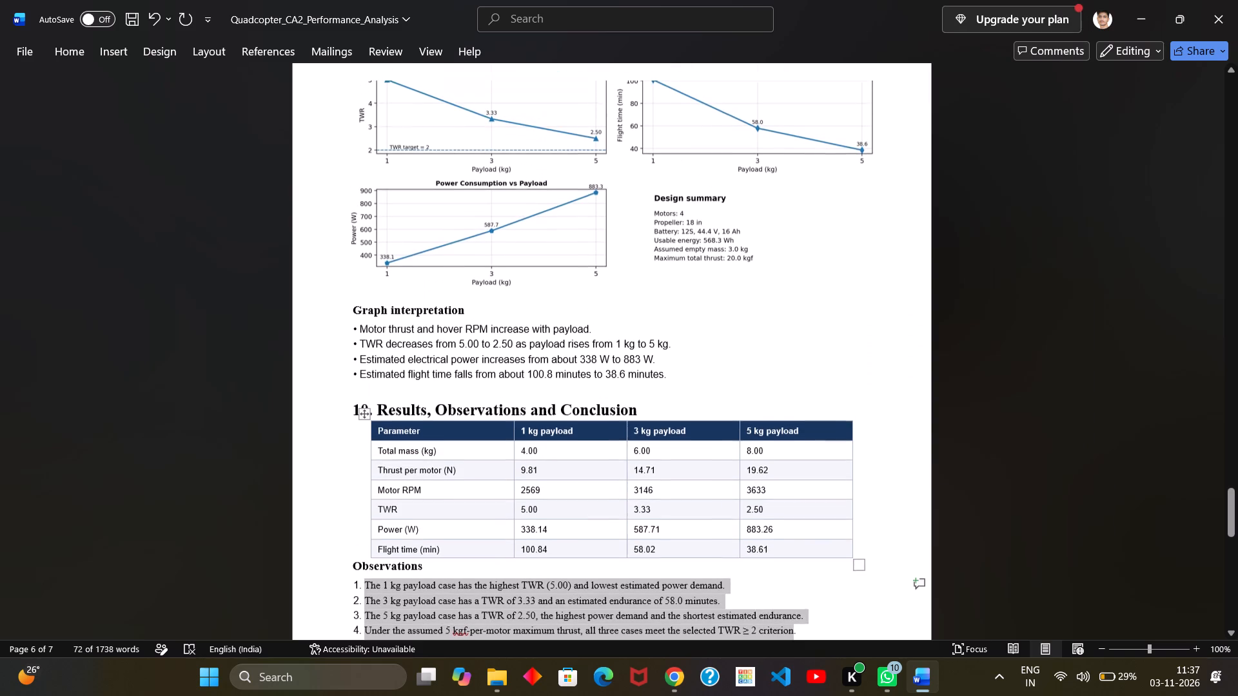
drag(351, 332, 641, 387)
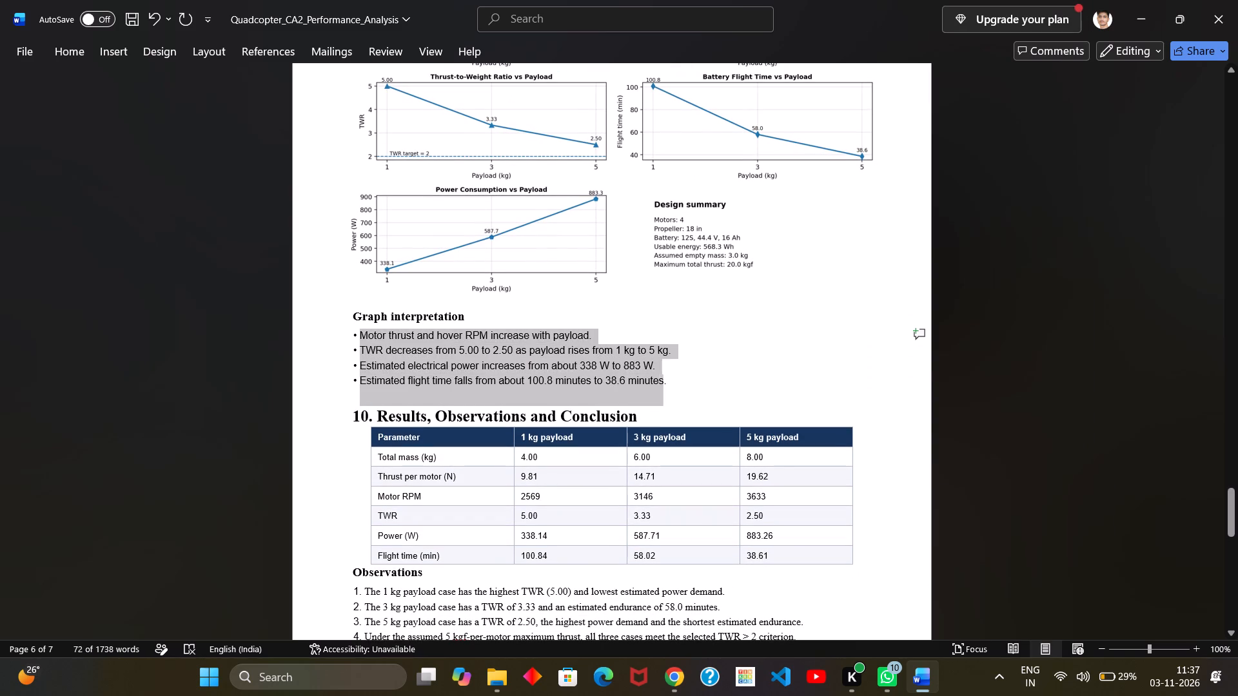
drag(641, 387, 678, 387)
click(765, 335)
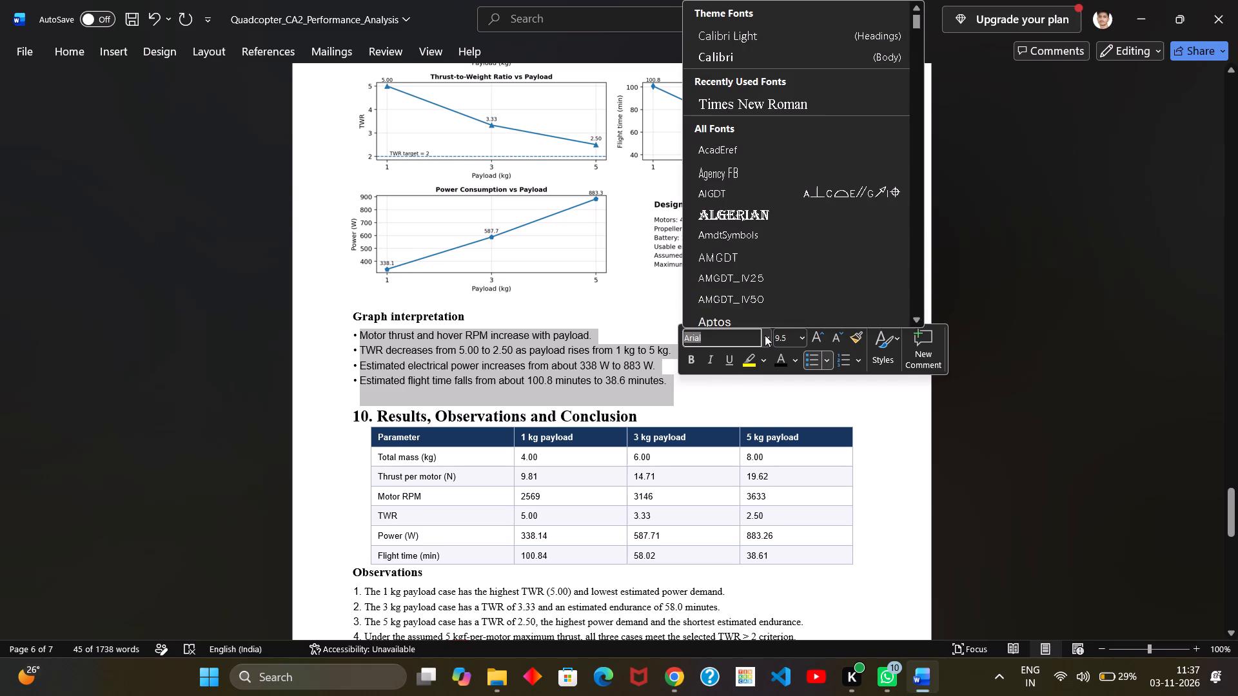
click(772, 102)
Set the paragraph under "9. MATLAB-Generated Graphs" on page 5 in Times New Roman.
scroll(482, 362, up, 1)
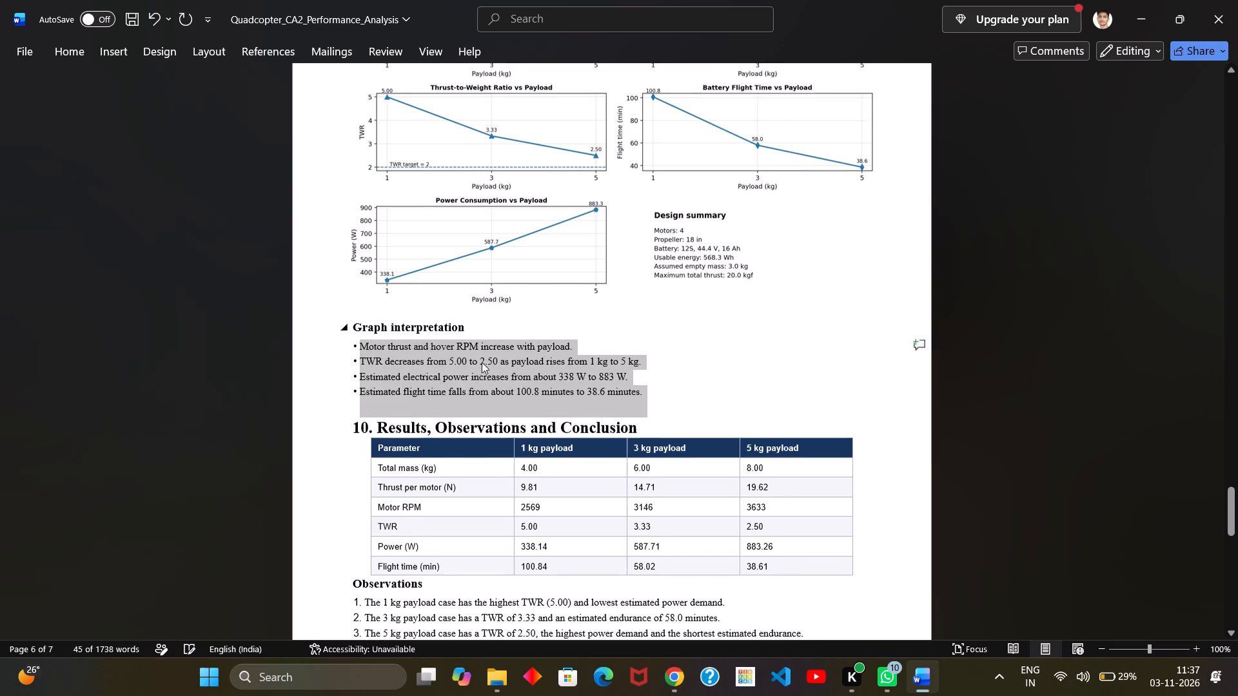
scroll(482, 362, up, 6)
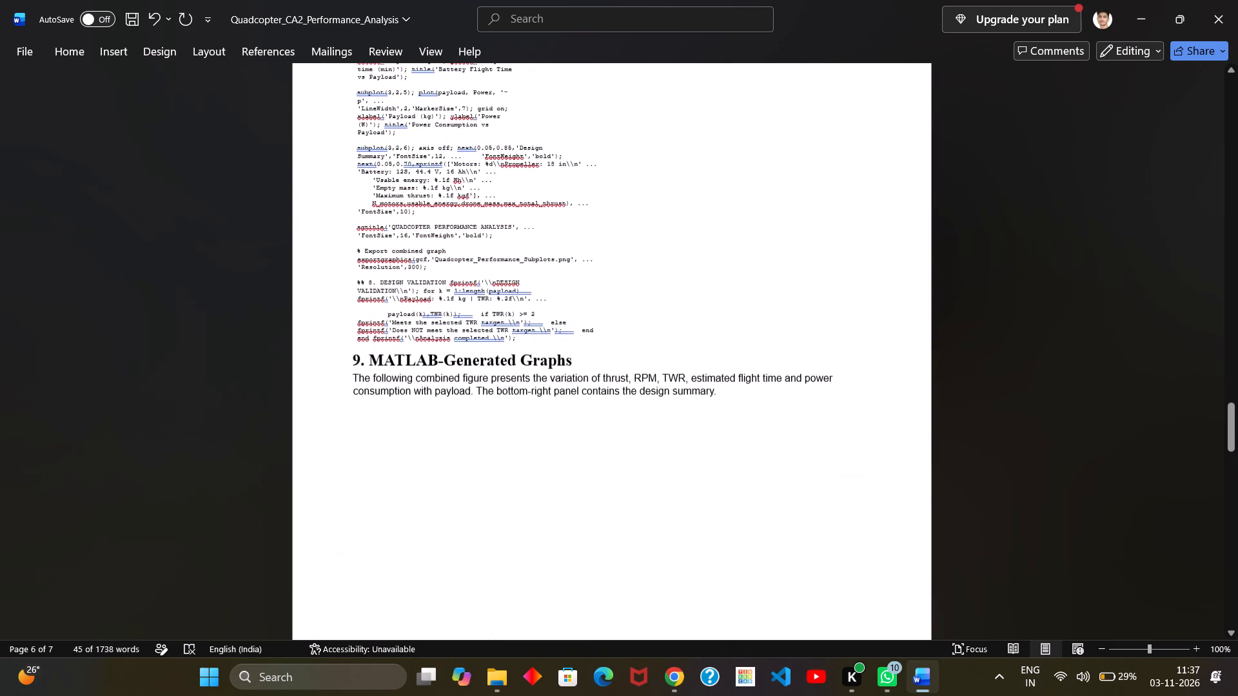
scroll(482, 362, up, 2)
scroll(482, 362, down, 1)
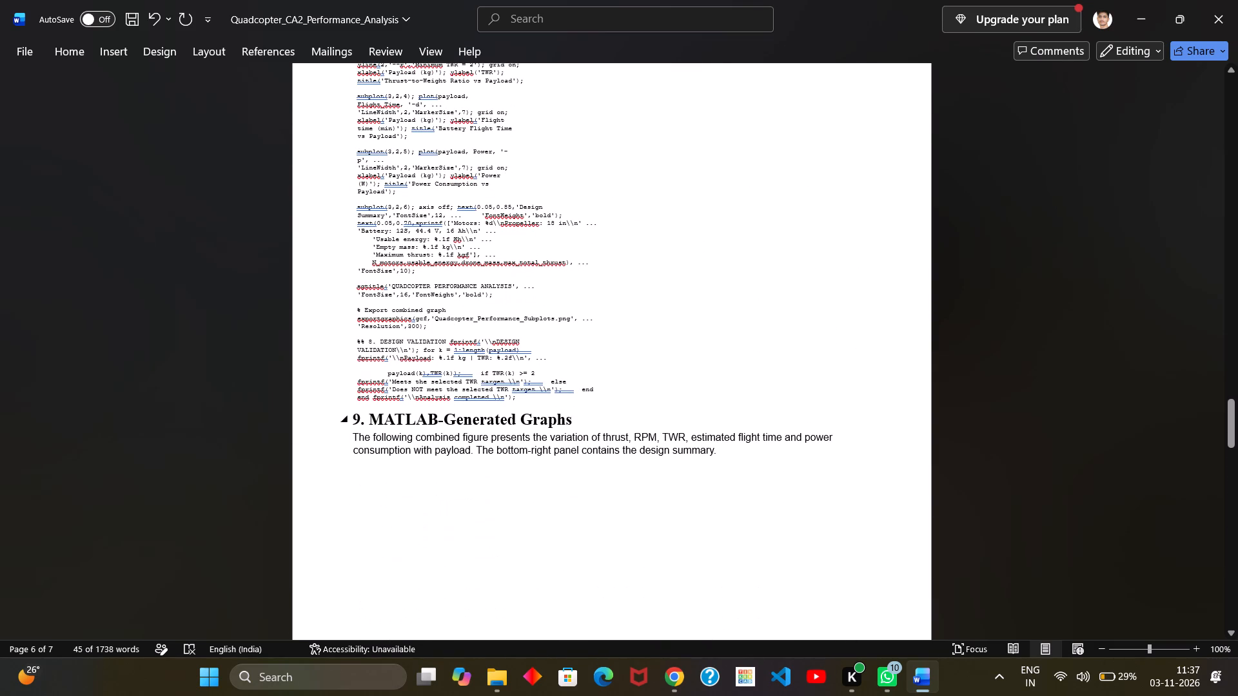
drag(352, 441, 767, 465)
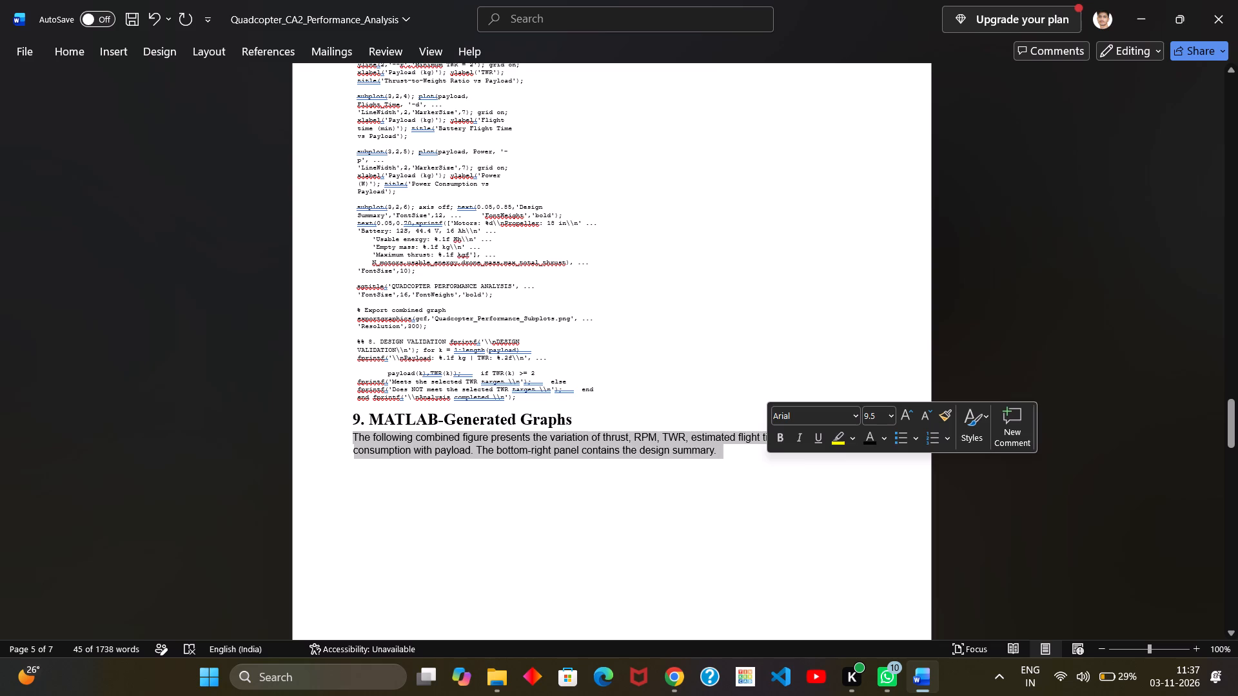
click(854, 418)
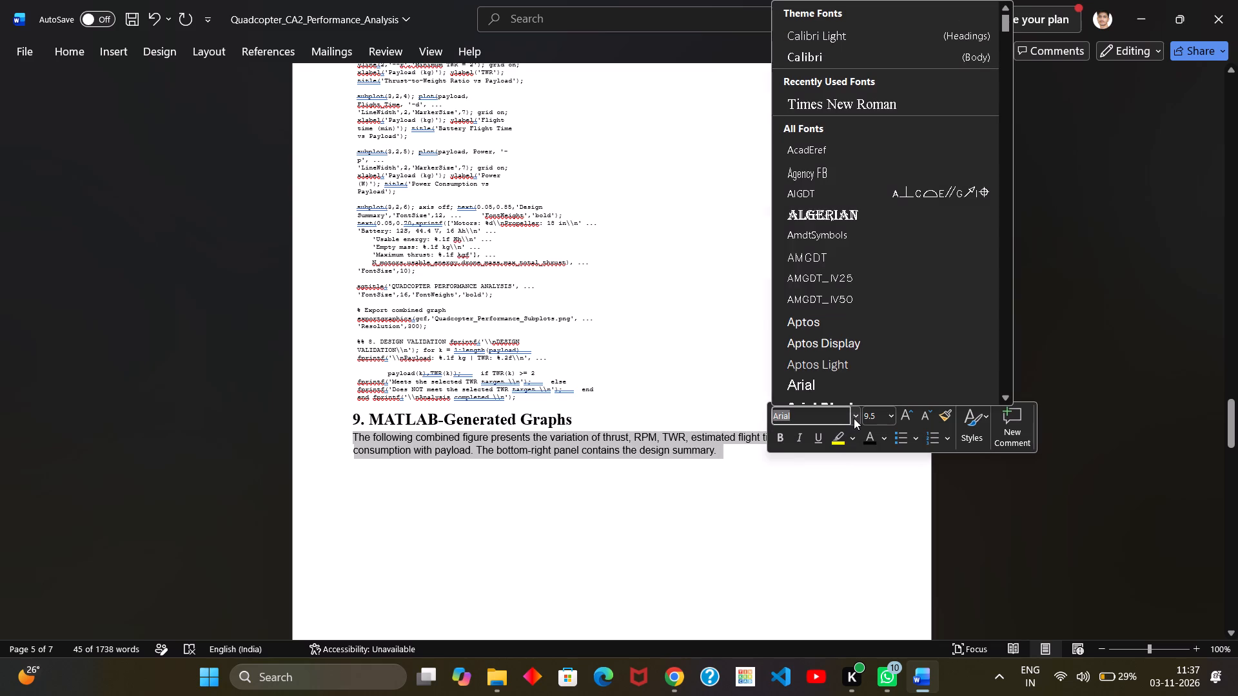
click(846, 101)
Set the two body paragraphs under "1. Introduction and Objective" on page 1 in Times New Roman.
scroll(589, 322, up, 1)
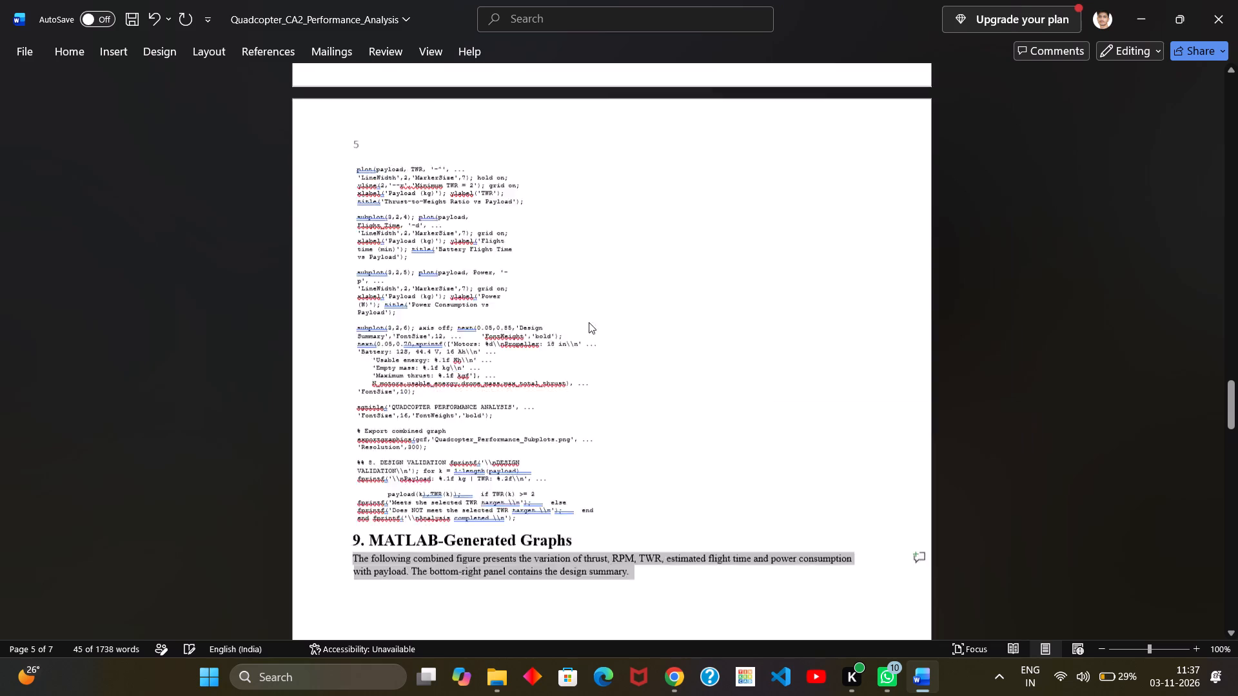
scroll(589, 322, up, 7)
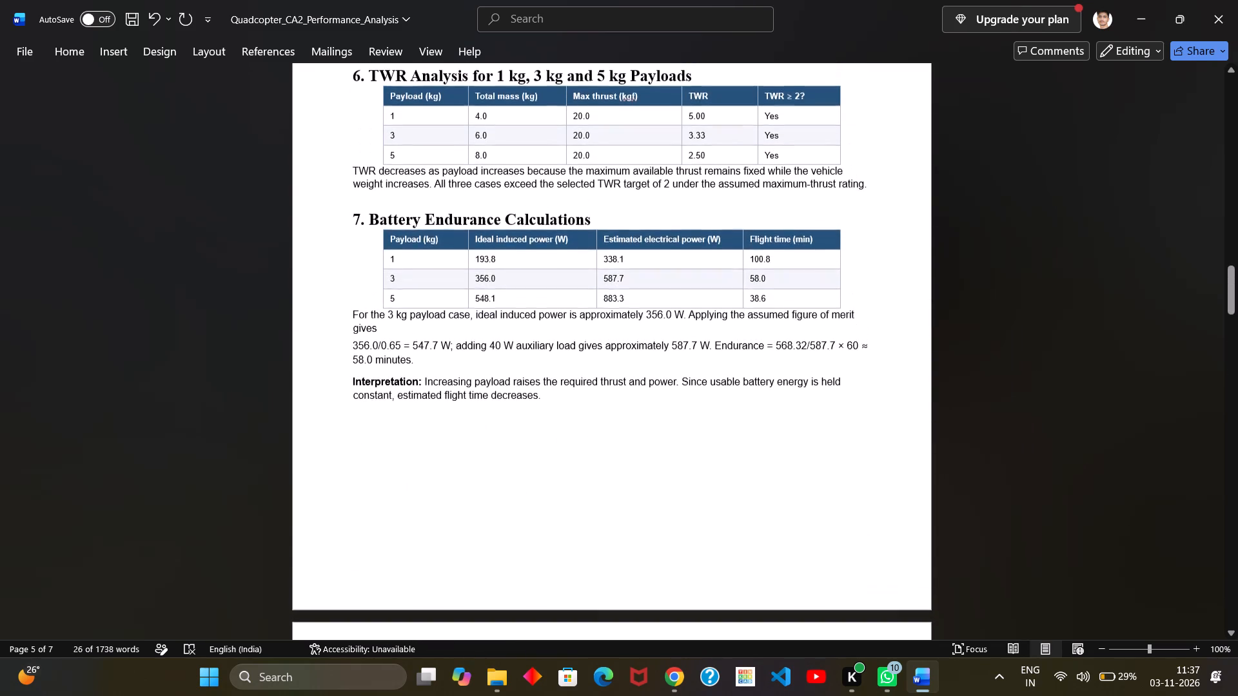
scroll(589, 322, up, 7)
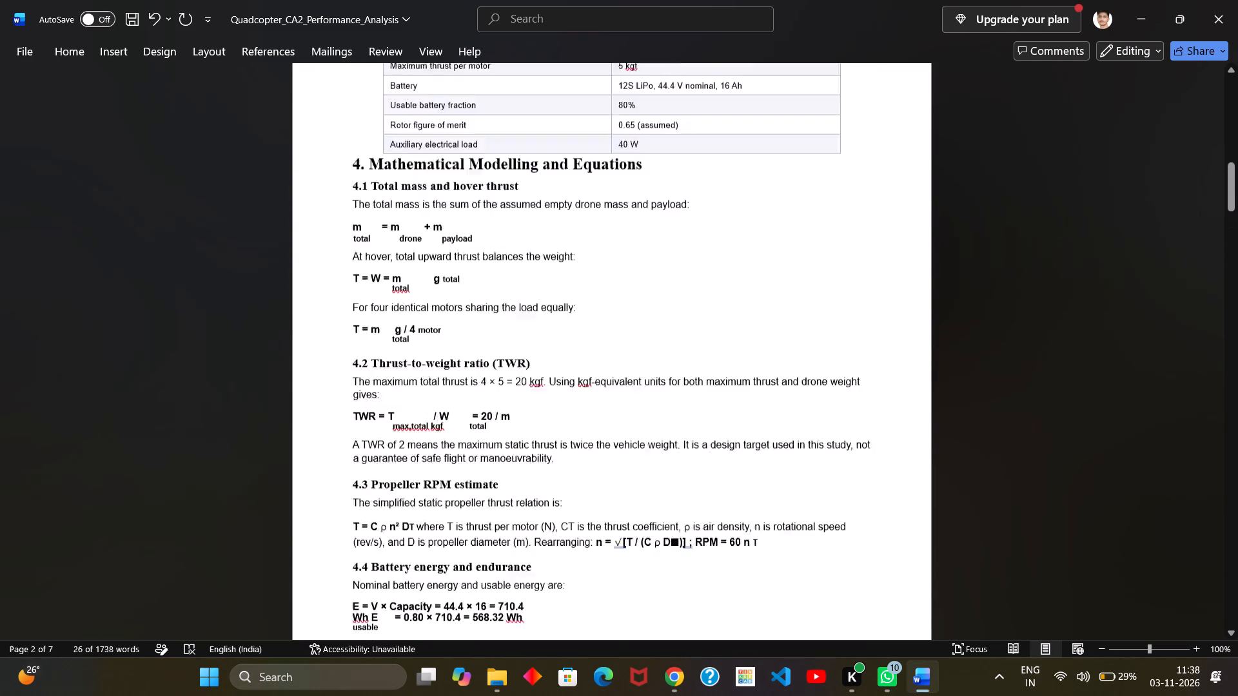
scroll(589, 322, up, 11)
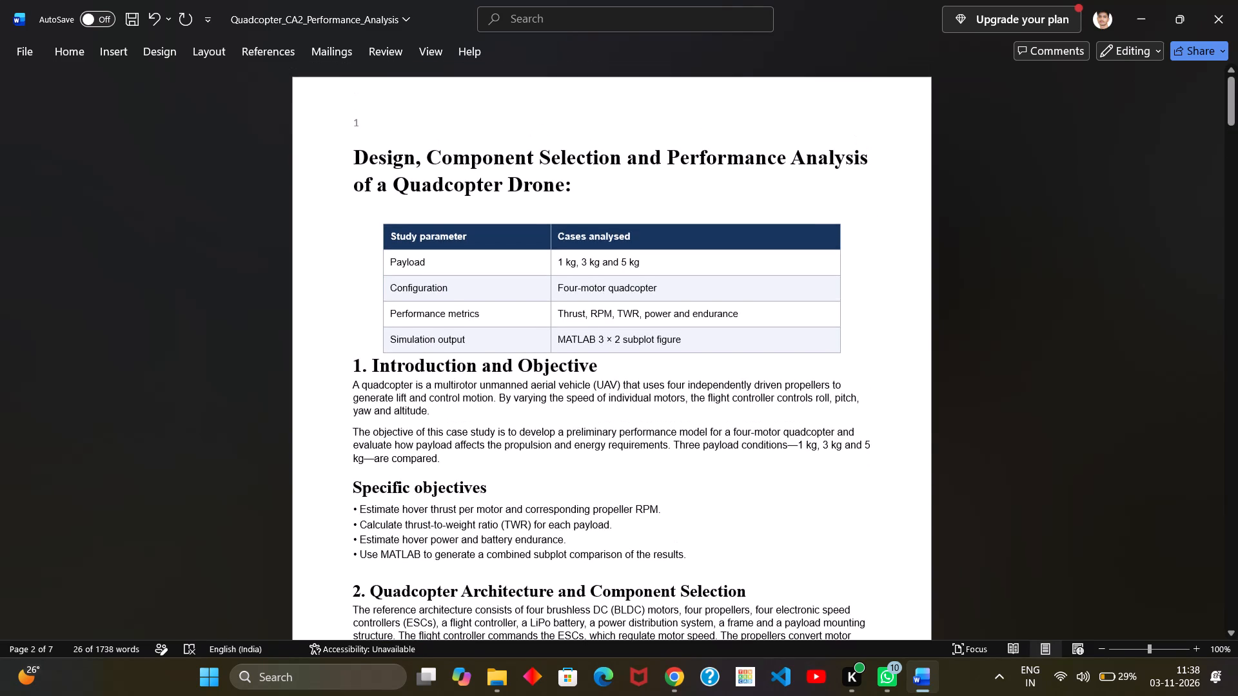
drag(352, 384, 520, 469)
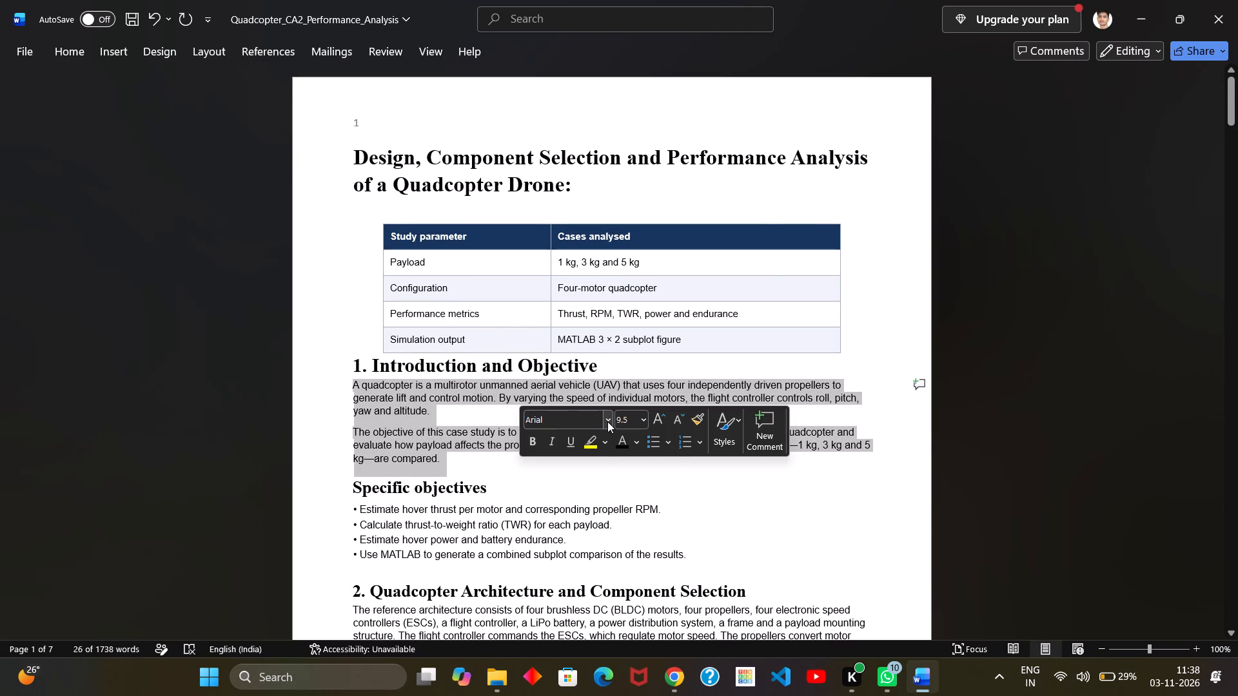
click(607, 421)
click(576, 102)
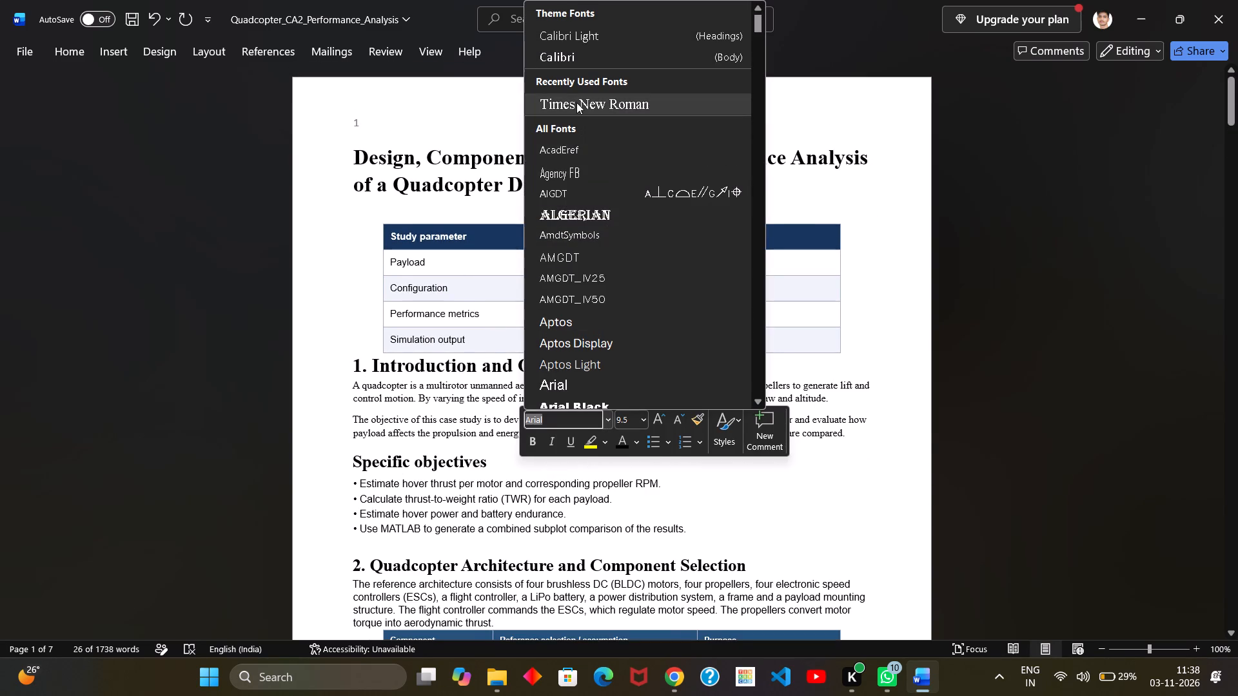
Set the four bullet points under "Specific objectives" on page 1 in Times New Roman.
scroll(515, 374, down, 1)
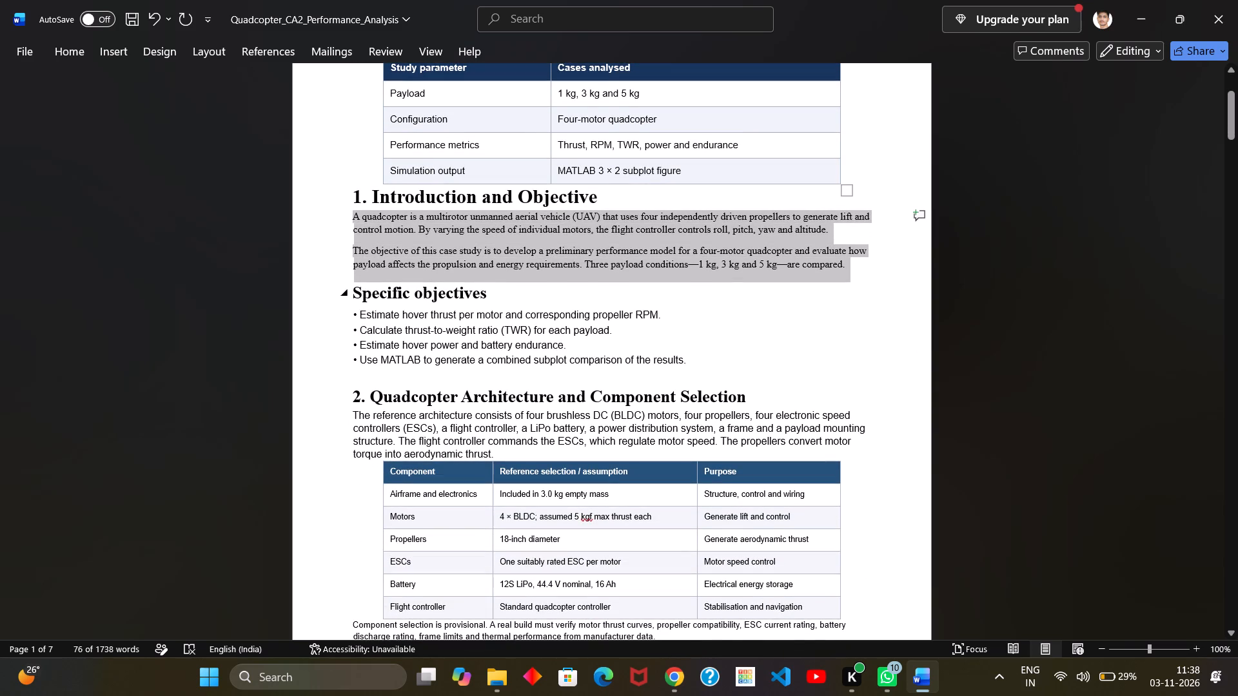
drag(353, 307, 678, 362)
double_click(678, 362)
drag(696, 362, 418, 304)
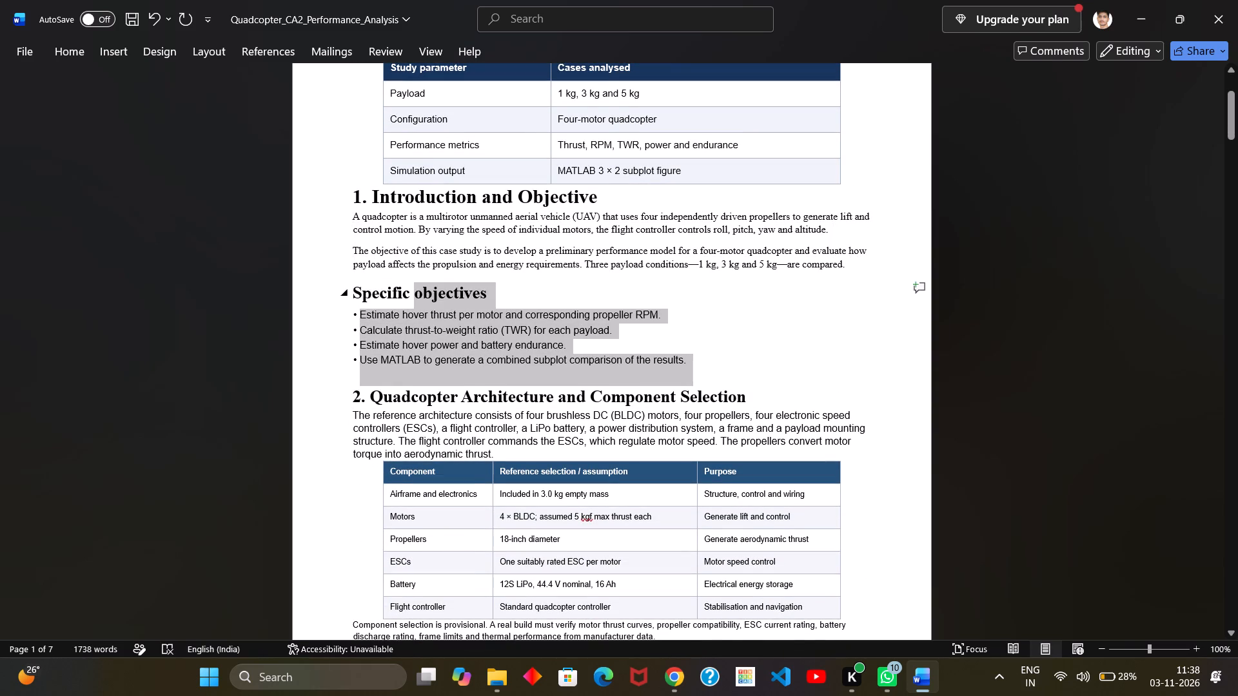
drag(418, 304, 369, 316)
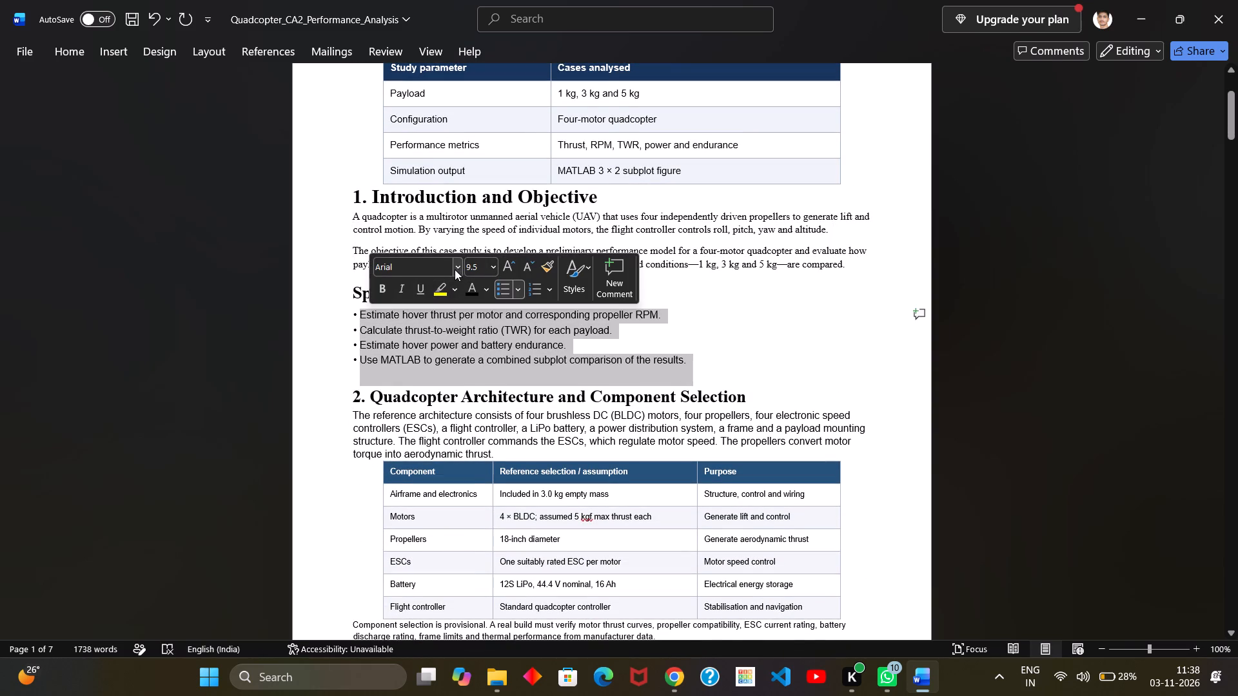
click(455, 269)
click(411, 380)
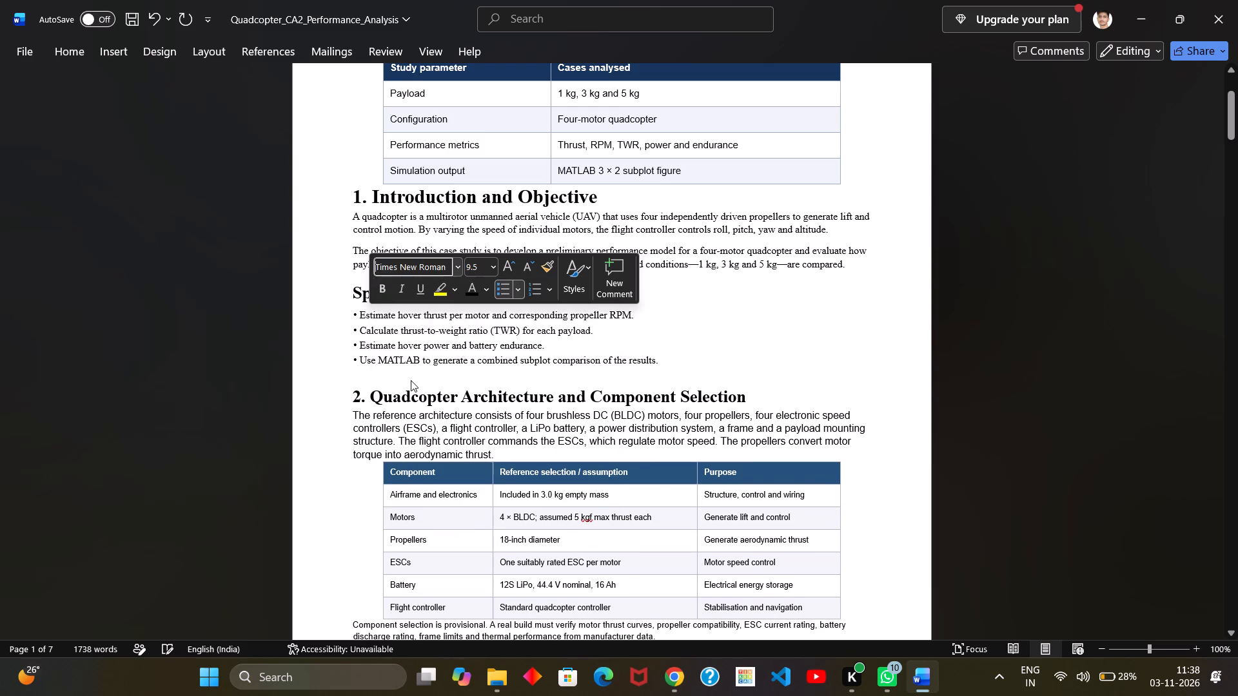
Set the paragraph under "2. Quadcopter Architecture and Component Selection" on page 1 in Times New Roman.
scroll(588, 322, down, 1)
drag(350, 264, 406, 299)
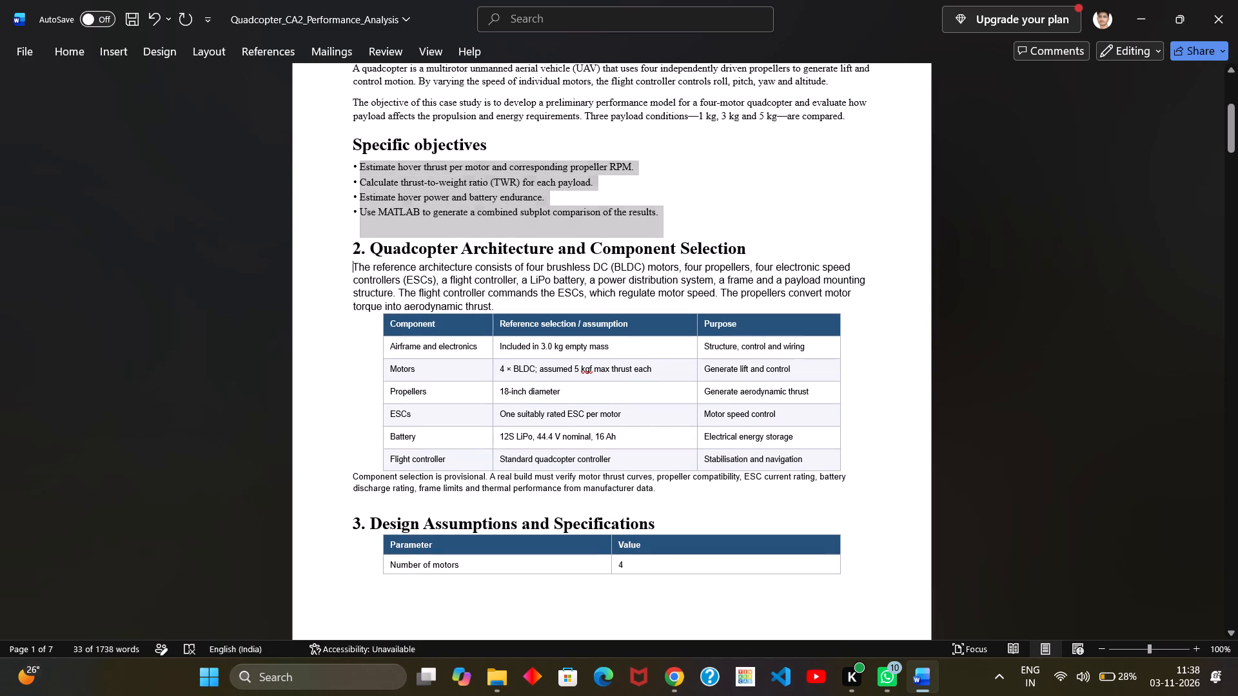
drag(406, 299, 499, 302)
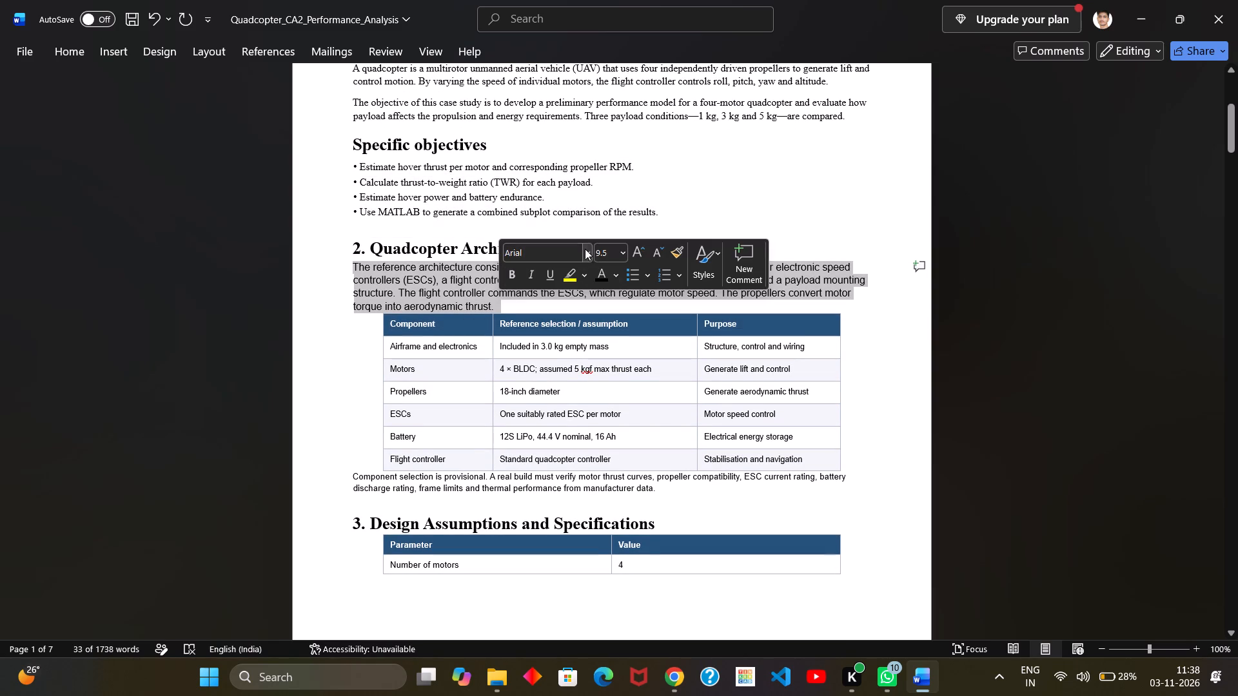
click(586, 253)
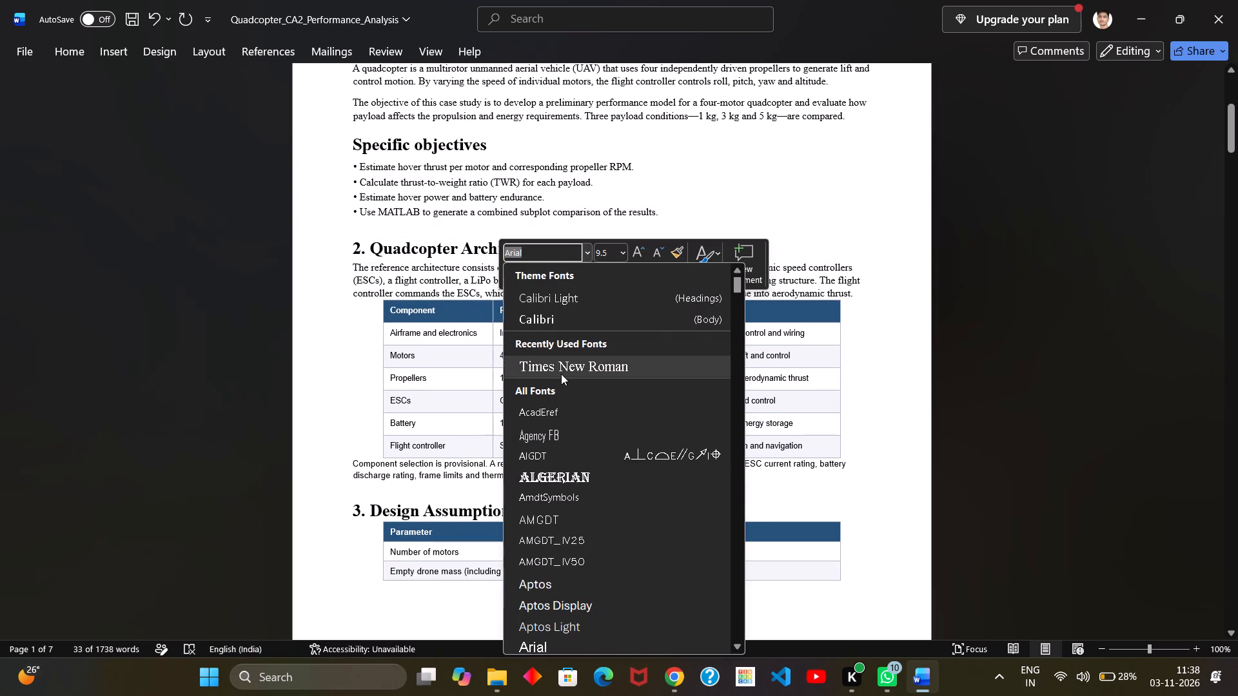
click(561, 374)
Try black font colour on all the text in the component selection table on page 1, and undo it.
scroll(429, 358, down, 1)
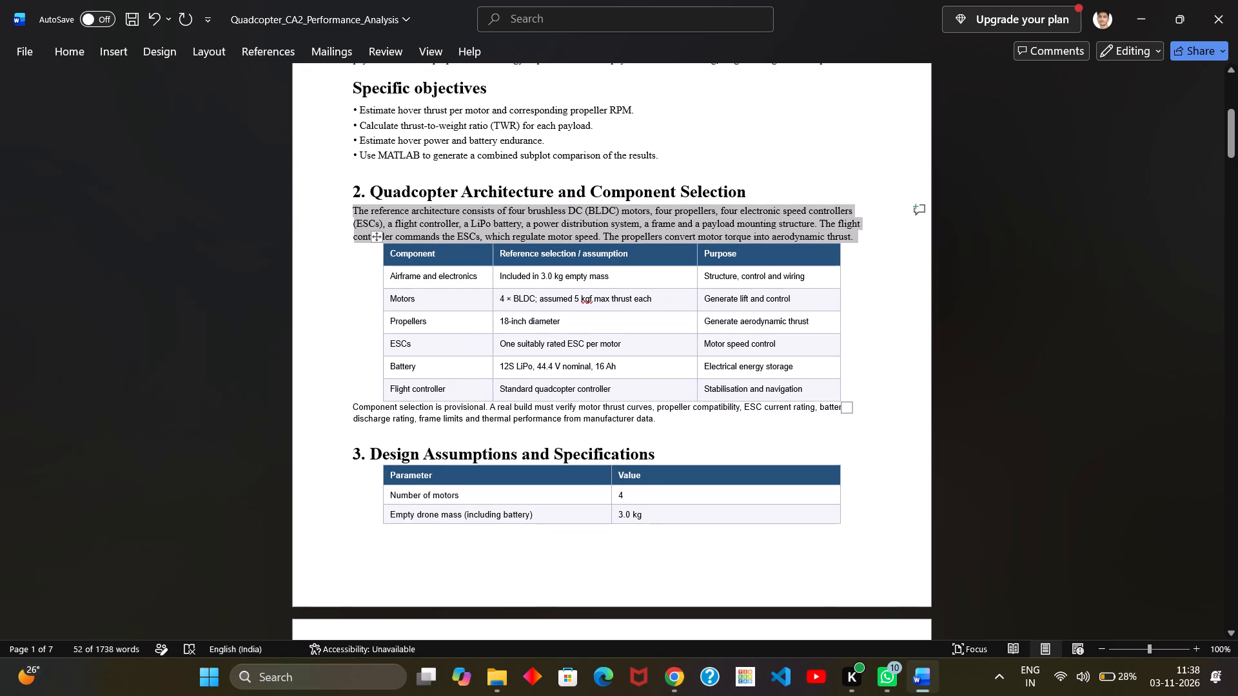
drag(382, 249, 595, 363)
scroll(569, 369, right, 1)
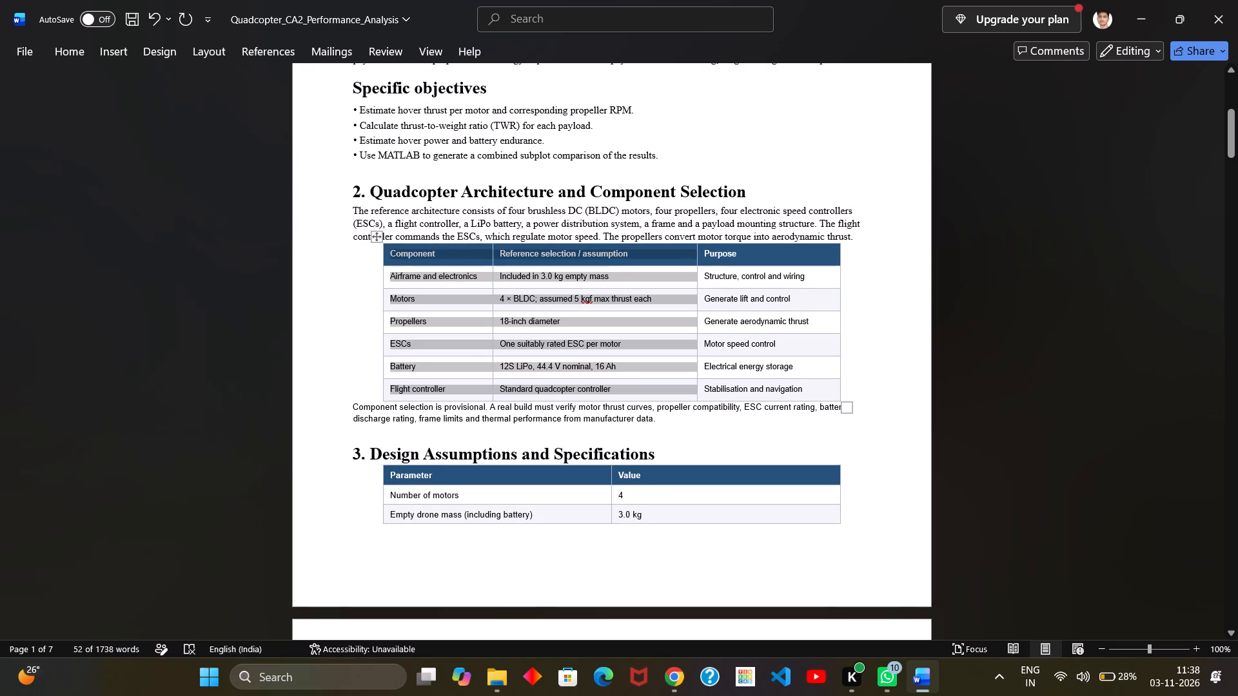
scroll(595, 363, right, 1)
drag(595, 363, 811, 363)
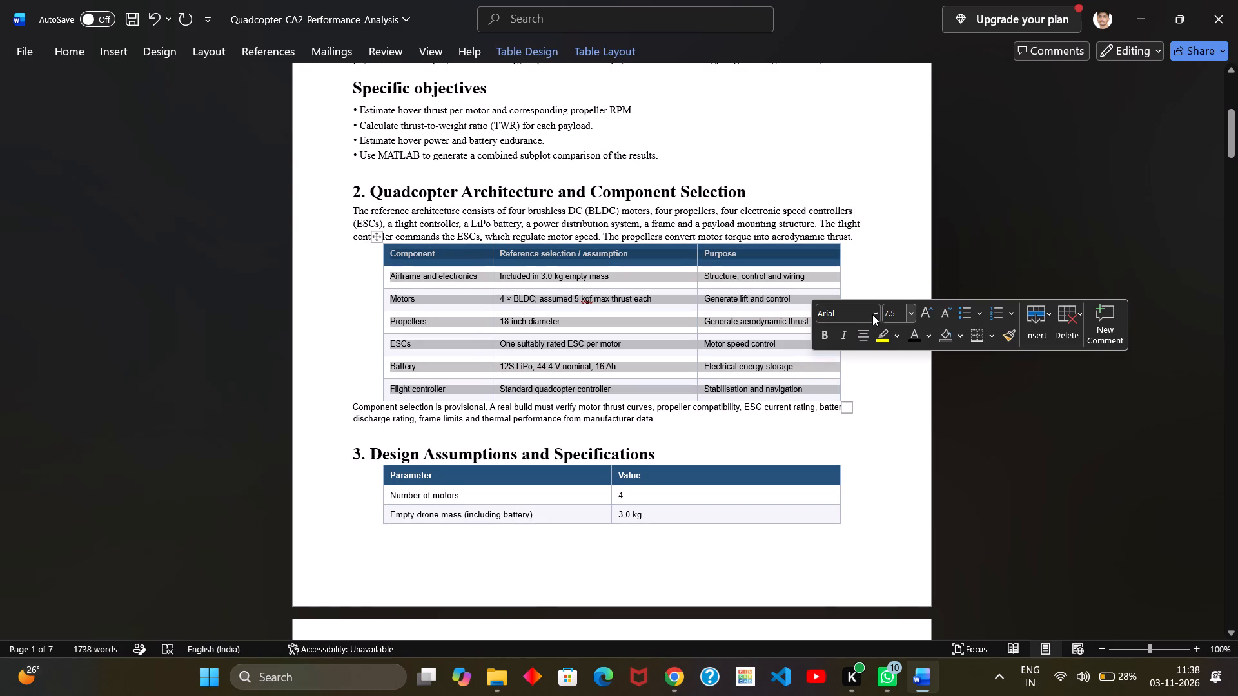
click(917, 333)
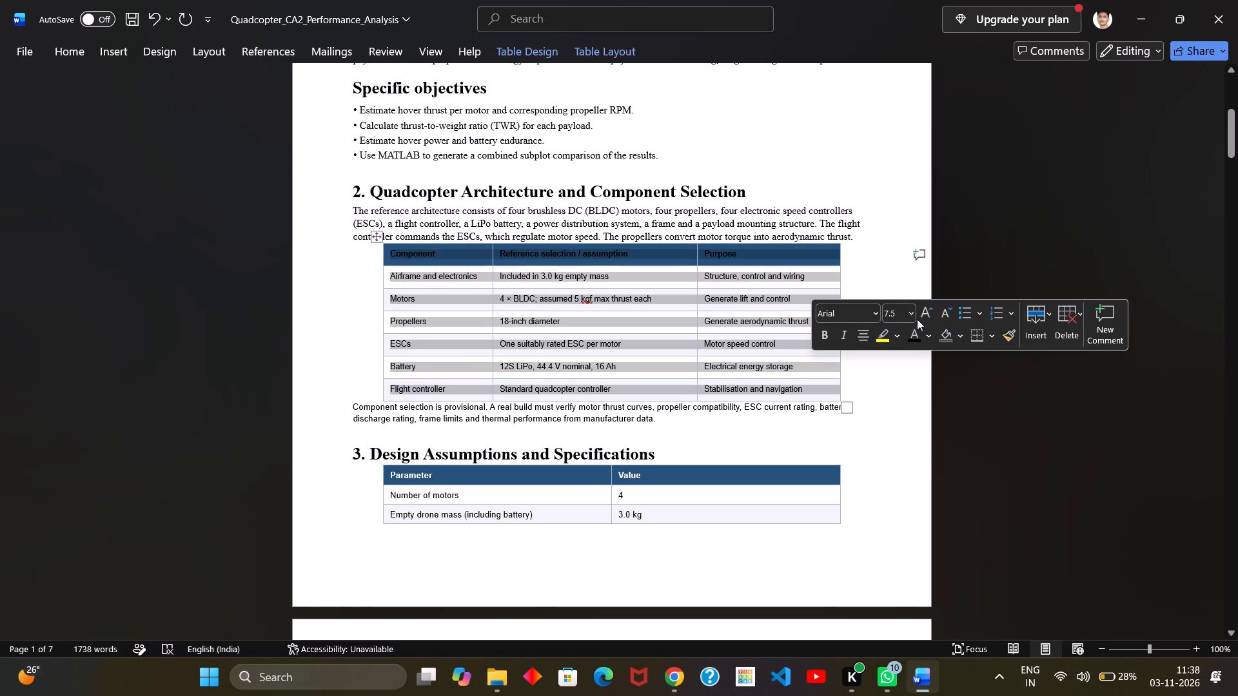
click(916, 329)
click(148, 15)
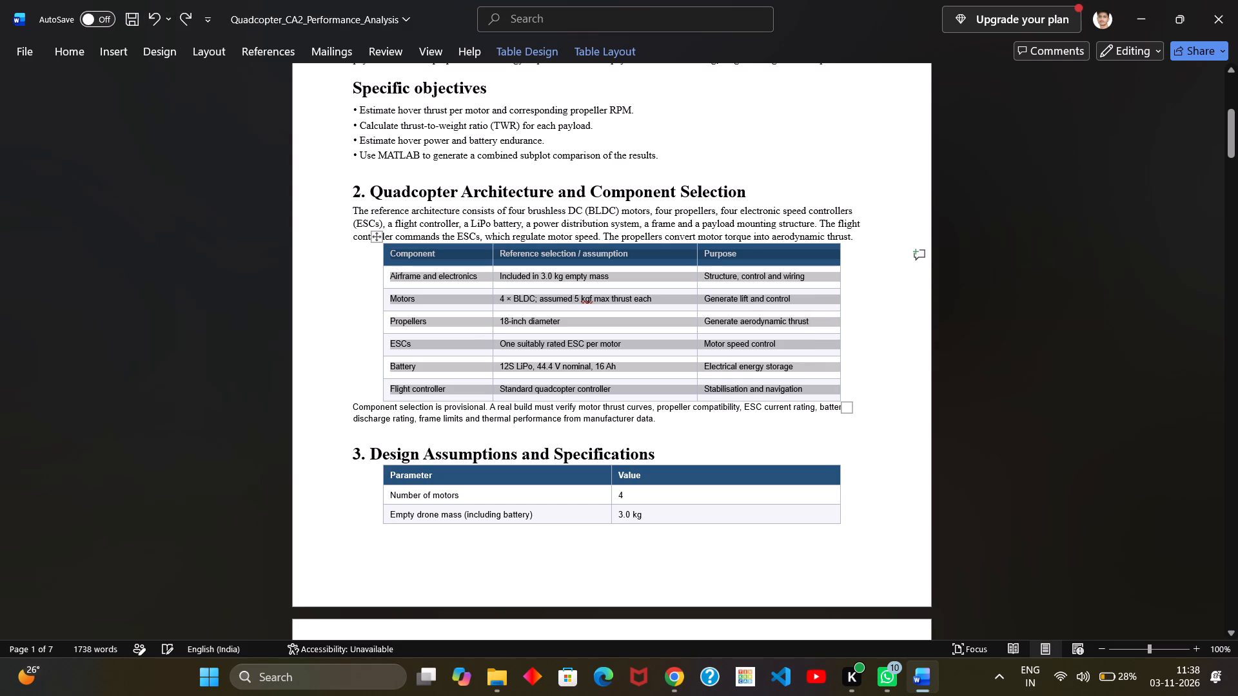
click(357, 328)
Print the whole report with Microsoft Print to PDF and save it in Documents as final_drone_ca.
scroll(361, 322, down, 1)
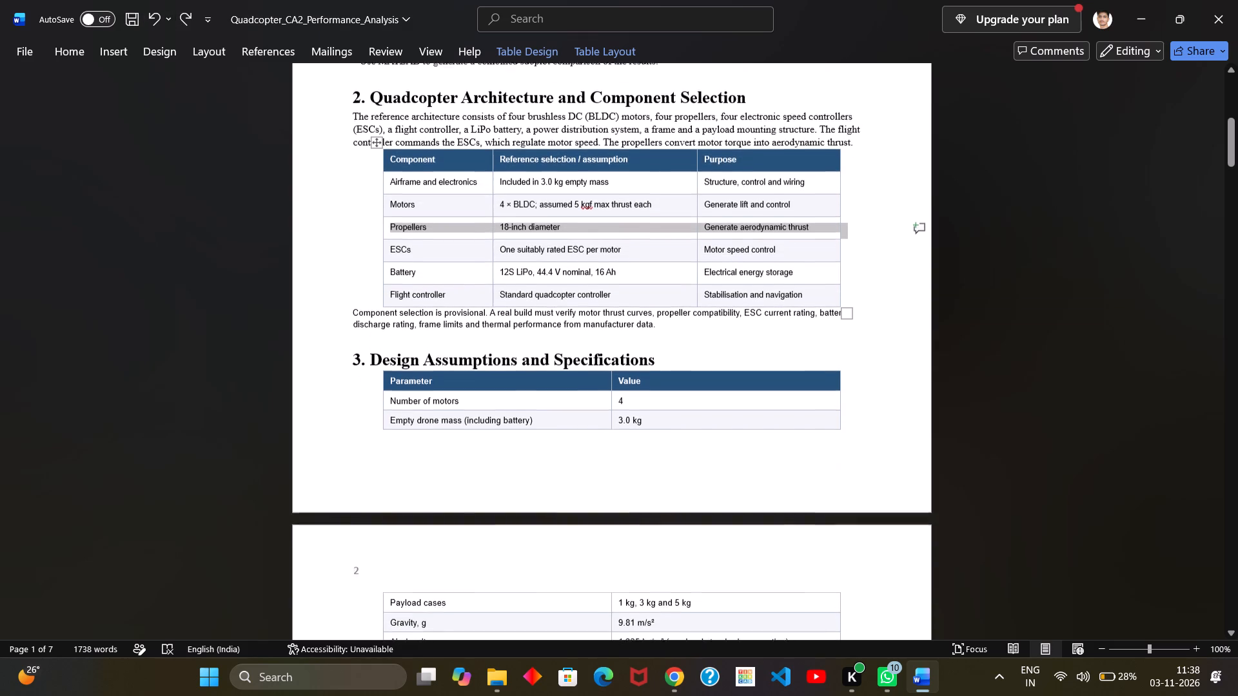
scroll(366, 416, down, 20)
scroll(366, 416, down, 7)
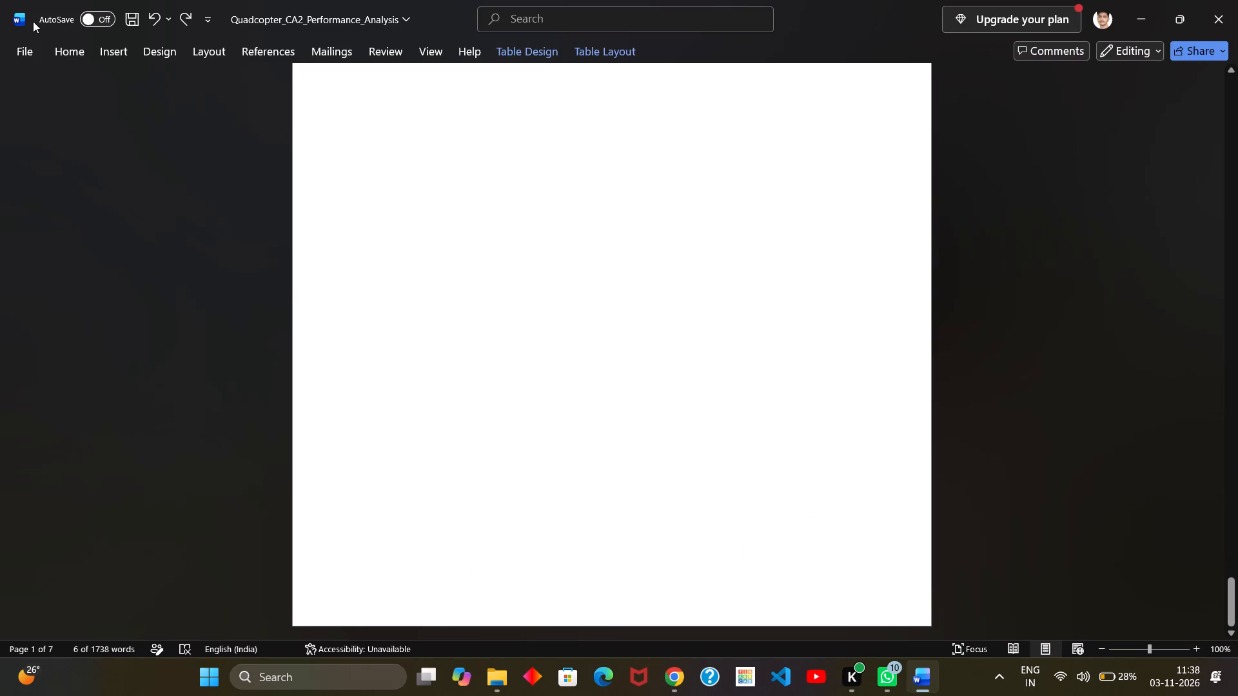
click(16, 44)
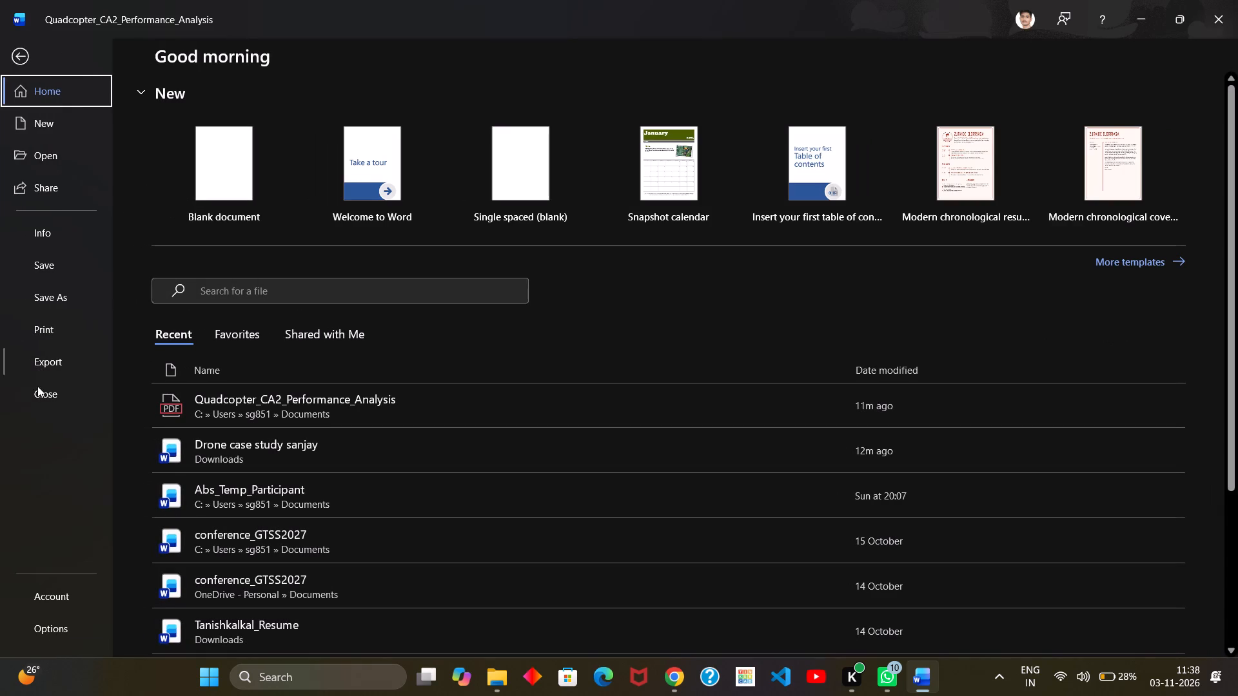
click(57, 336)
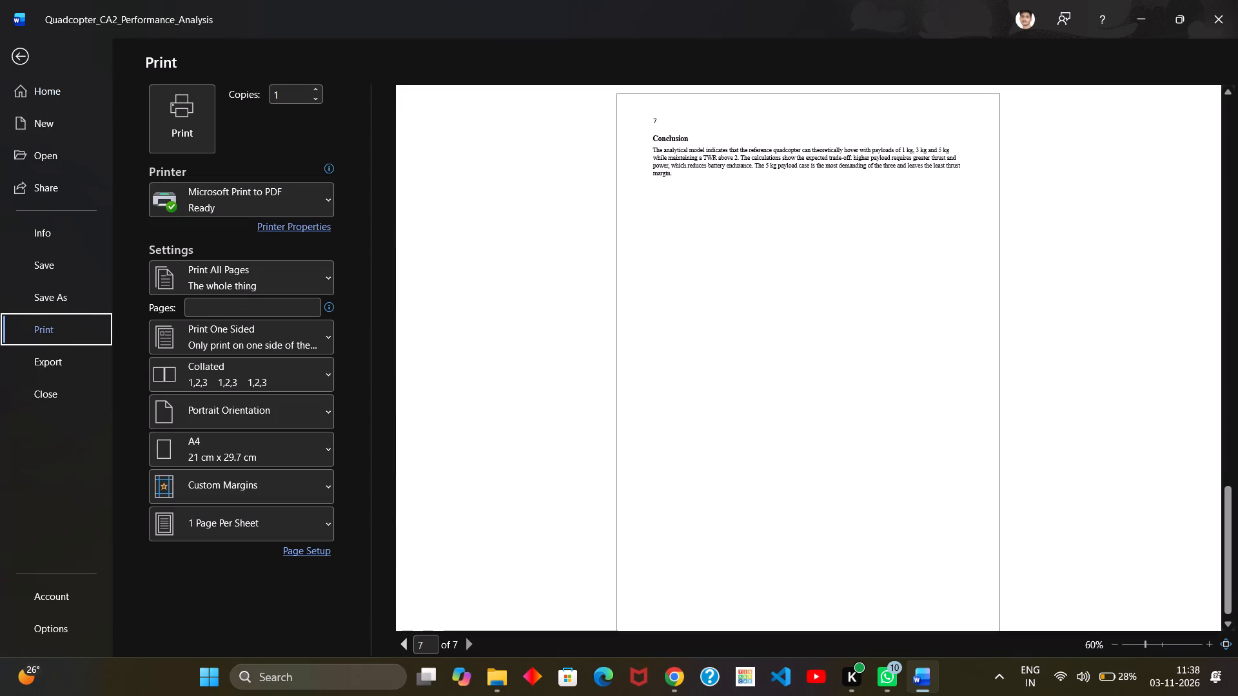
click(200, 114)
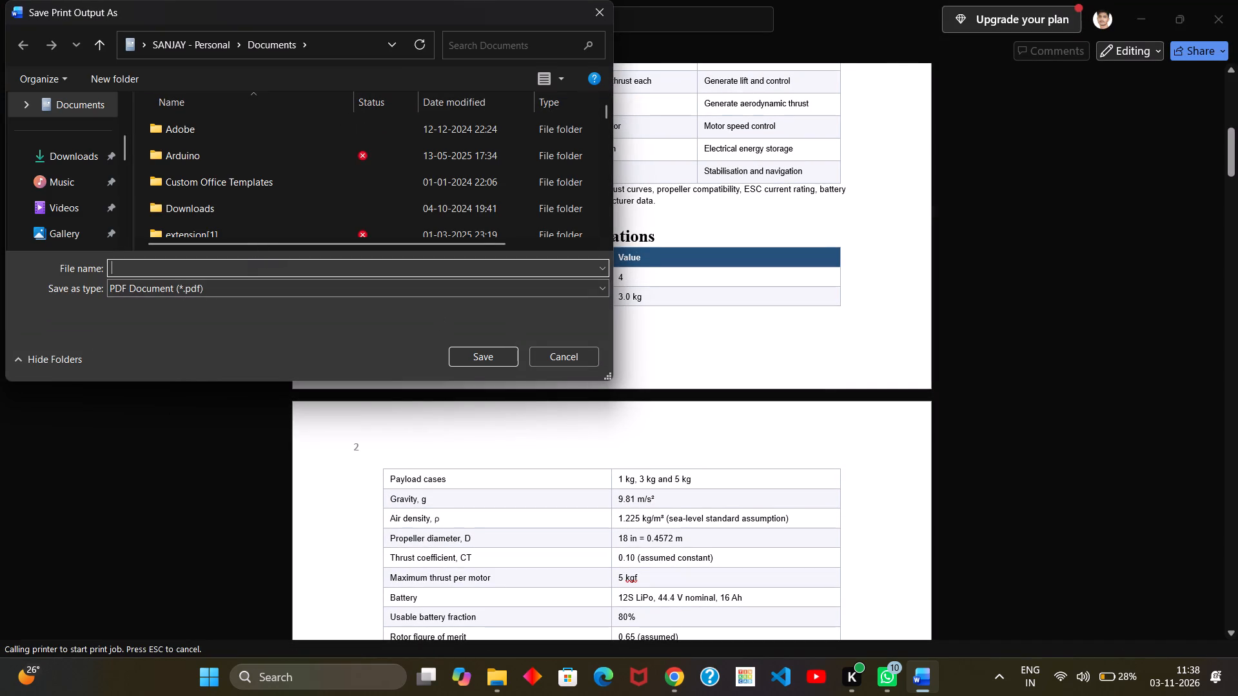
text(final_)
text(drone_ca)
key(Return)
Look through the report's pages from the title to the MATLAB source code to check the formatting.
scroll(477, 273, up, 8)
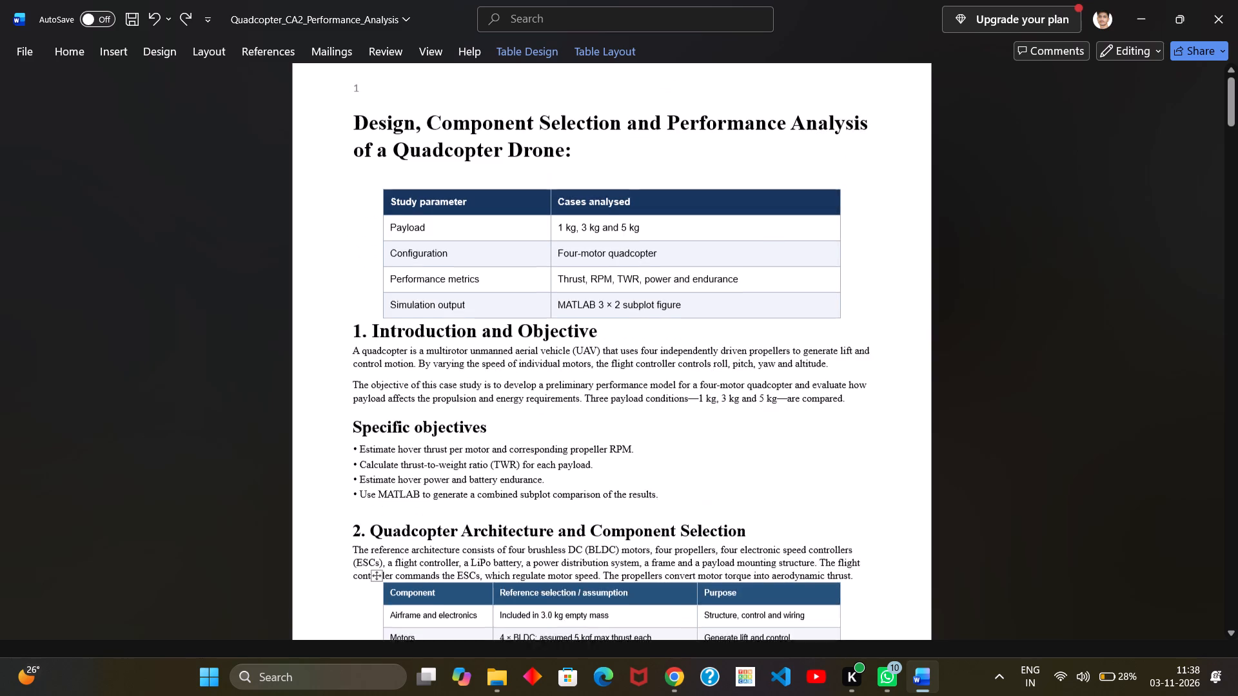
scroll(477, 273, up, 19)
scroll(477, 273, down, 13)
scroll(477, 273, up, 20)
scroll(477, 273, up, 20)
scroll(477, 273, up, 9)
scroll(477, 273, down, 20)
scroll(477, 273, down, 20)
scroll(477, 273, down, 16)
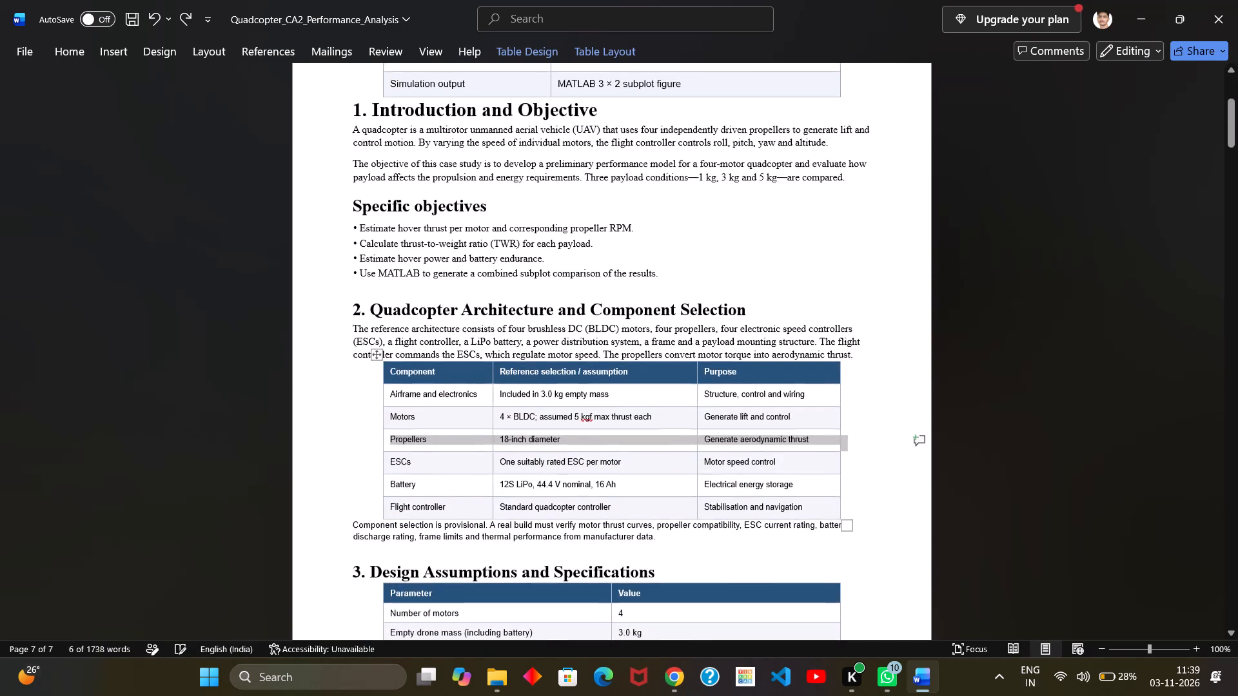
scroll(644, 284, down, 20)
scroll(644, 284, down, 20)
scroll(644, 284, down, 2)
scroll(644, 284, up, 12)
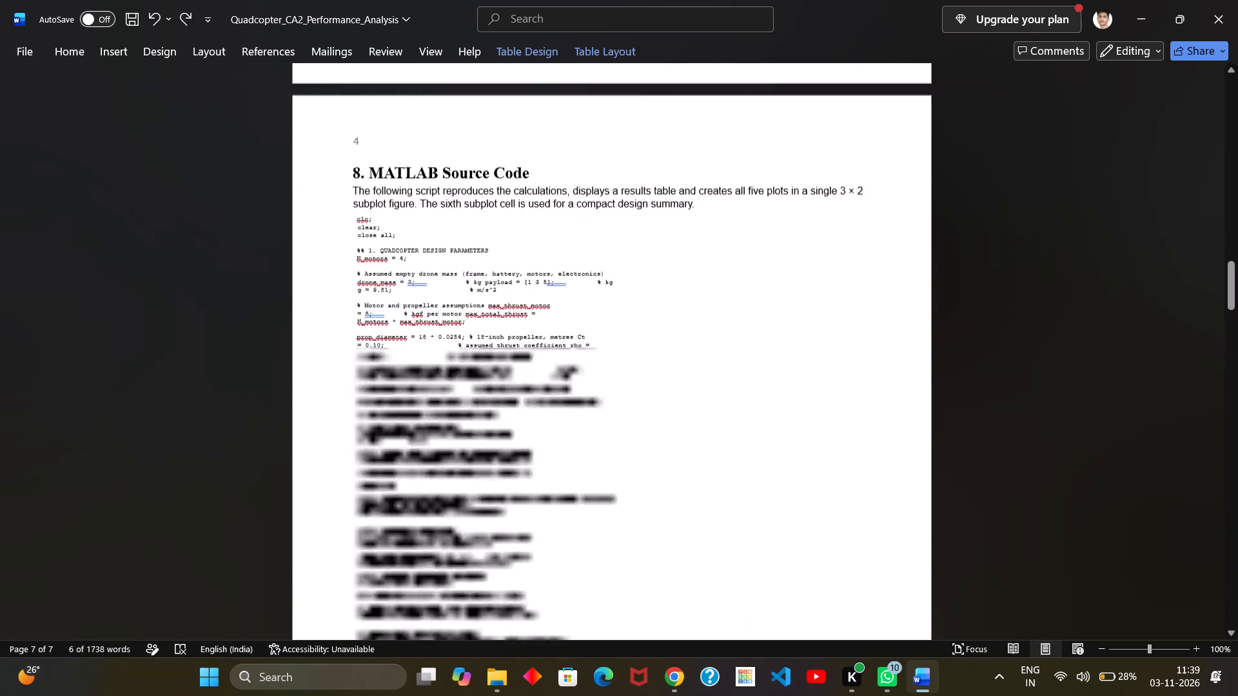
Close the report, saving it as a Word document named Quadcopter_CA2_Performance_Analysis_2 in Documents.
click(1237, 0)
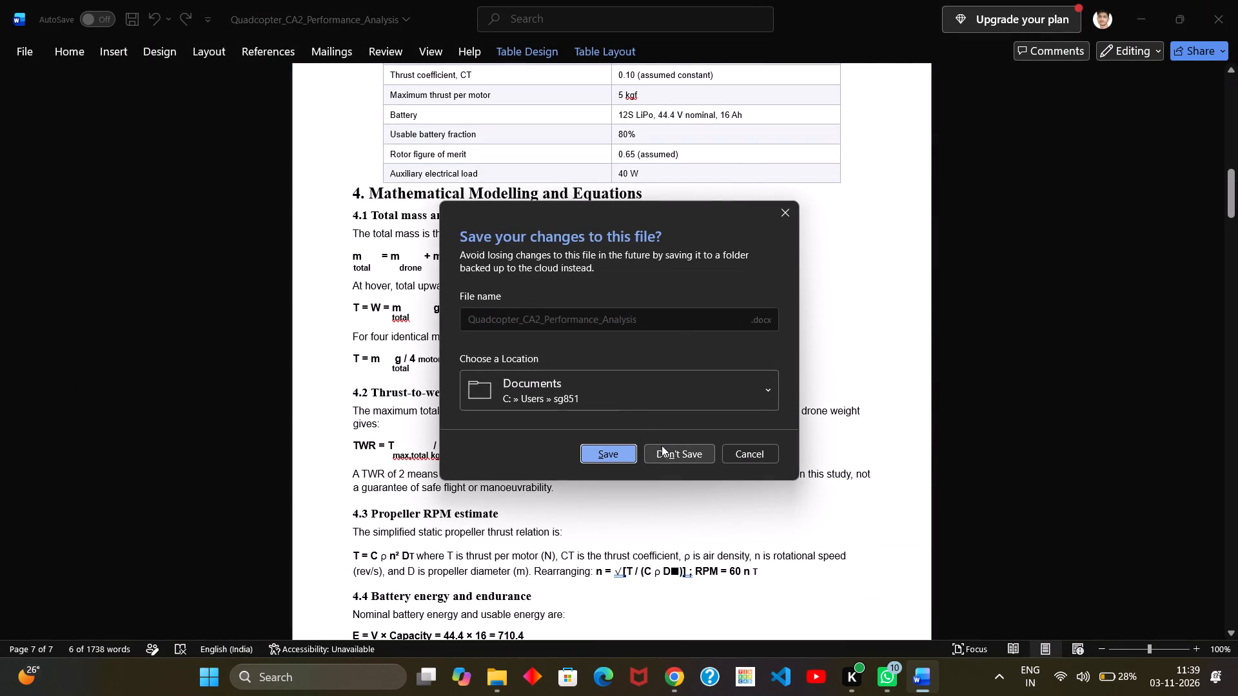
drag(600, 463, 611, 458)
click(611, 458)
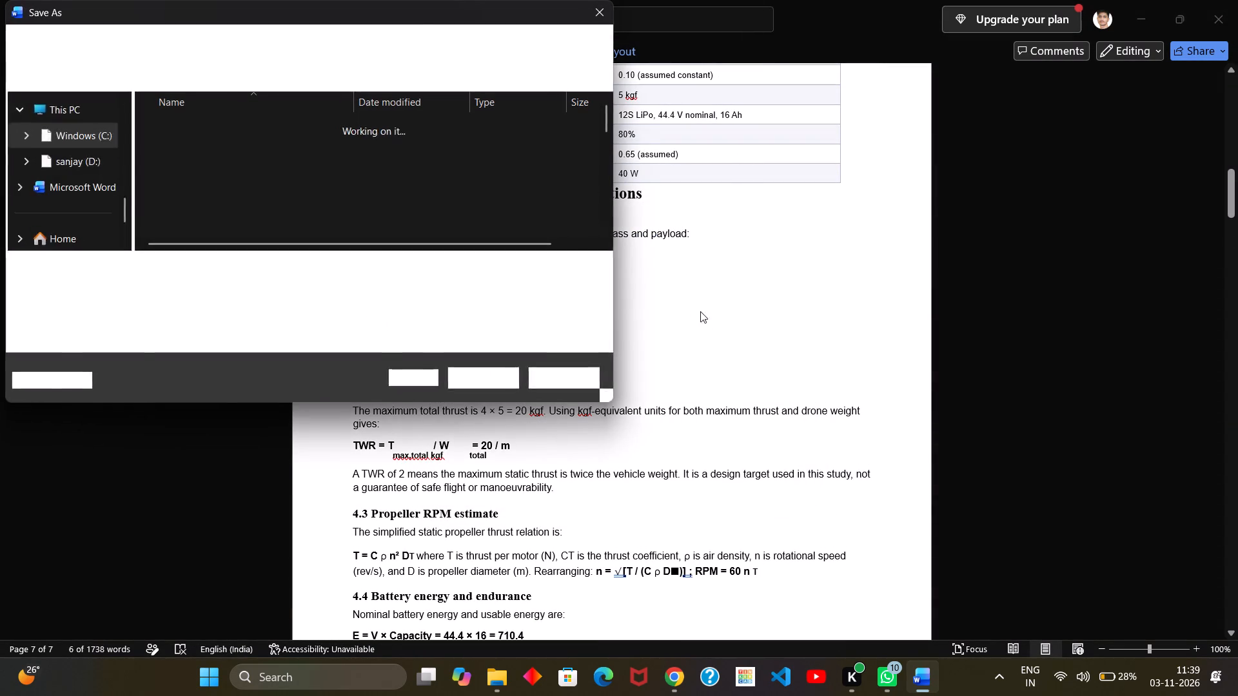
click(339, 265)
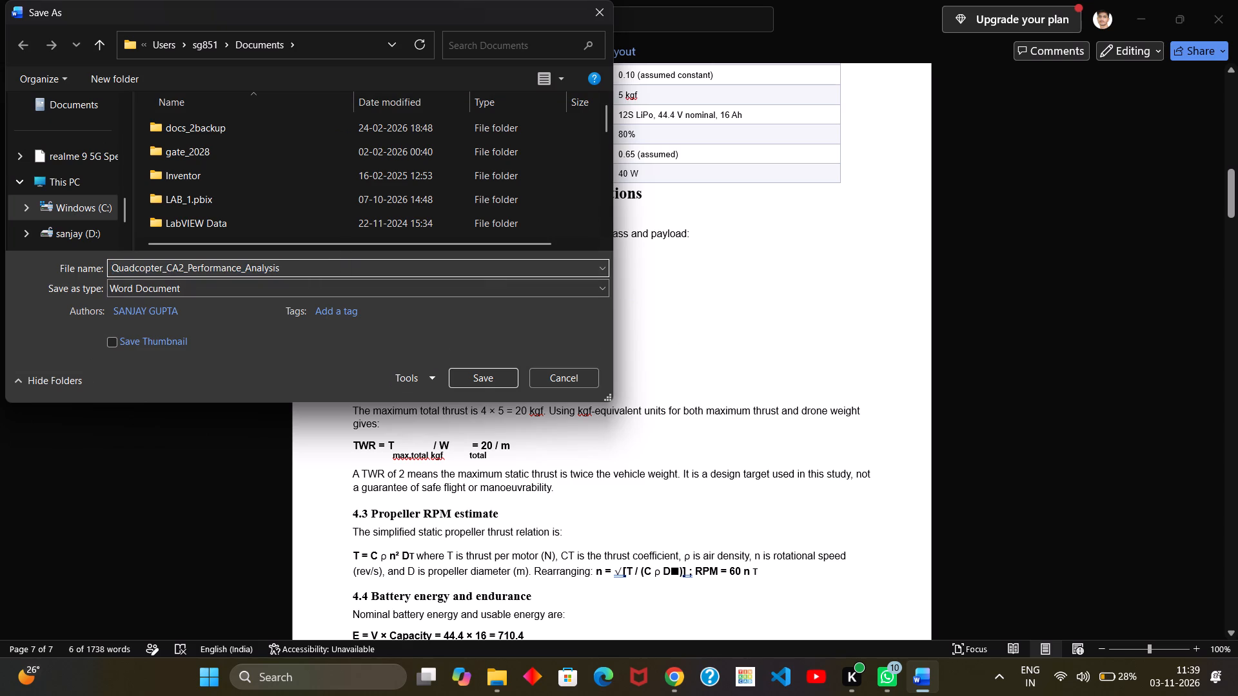
key(shift+underscore)
key(2)
key(Return)
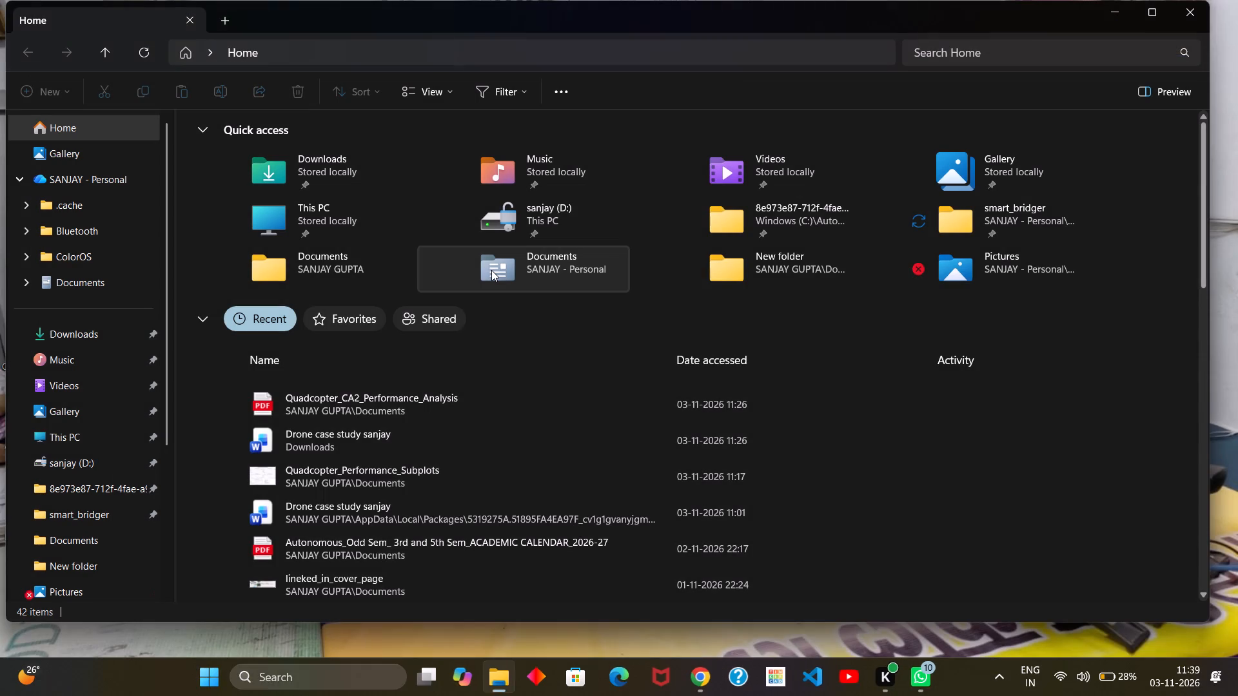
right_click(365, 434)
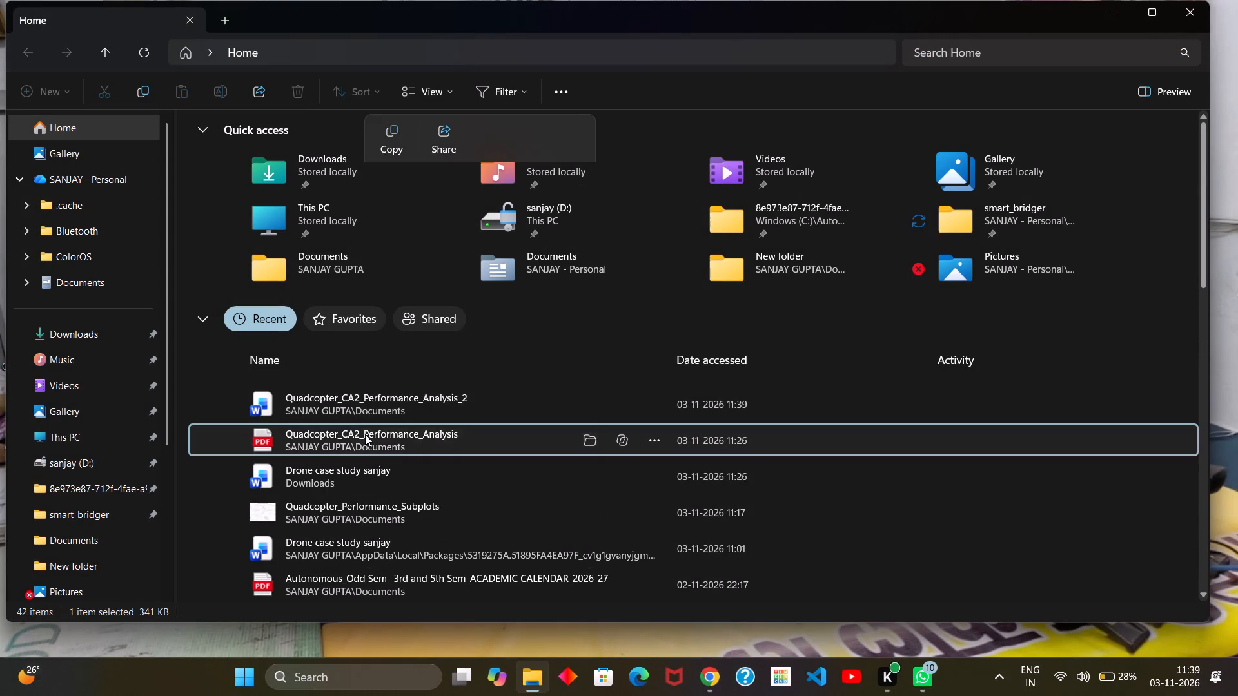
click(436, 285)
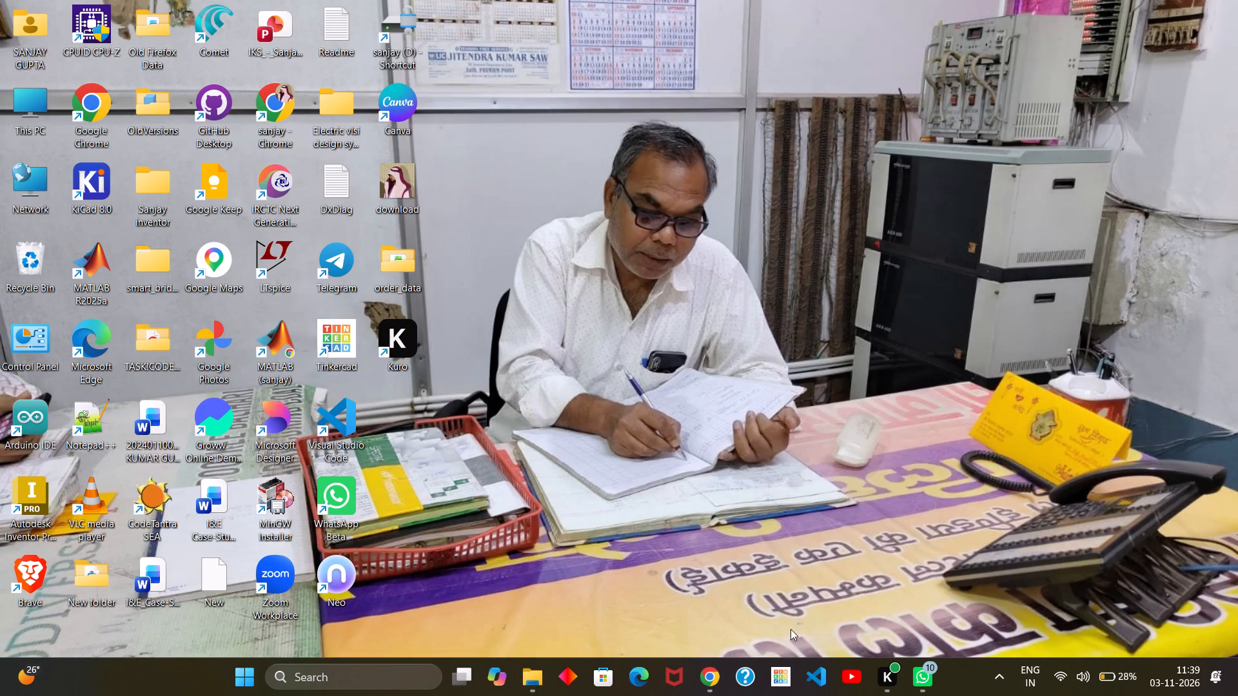
Switch to Chrome and open the KIET portal at kiet.cybervidya.net in a new tab.
click(701, 672)
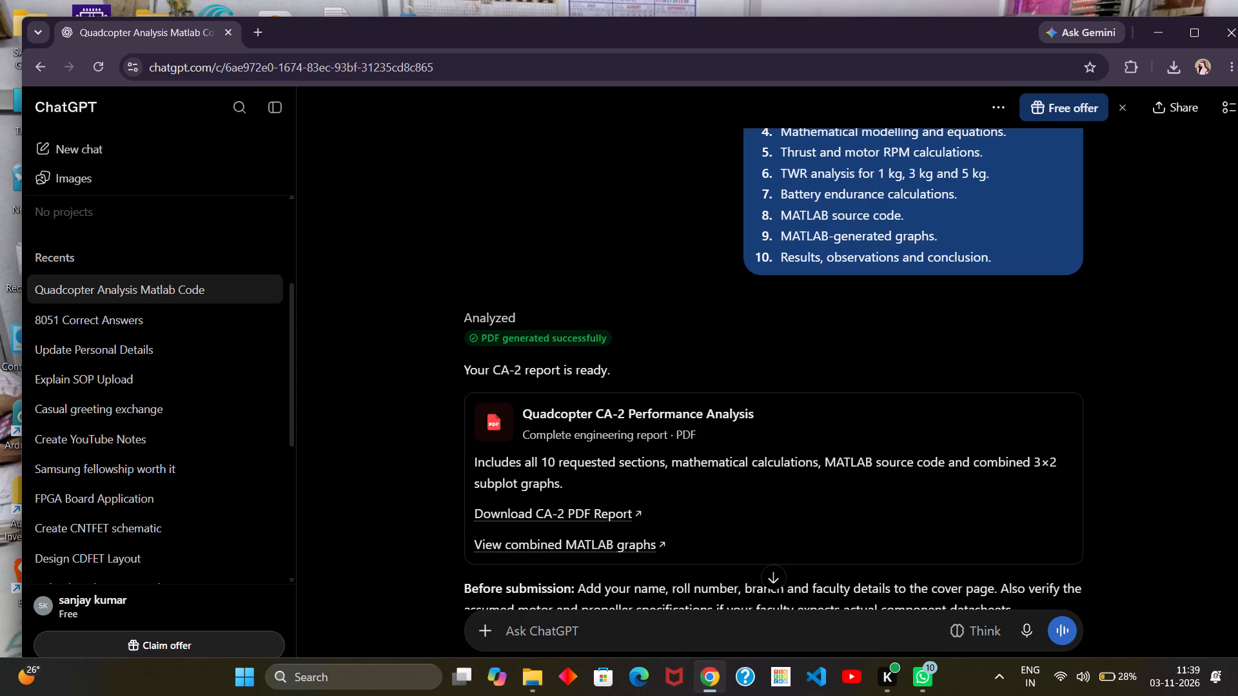